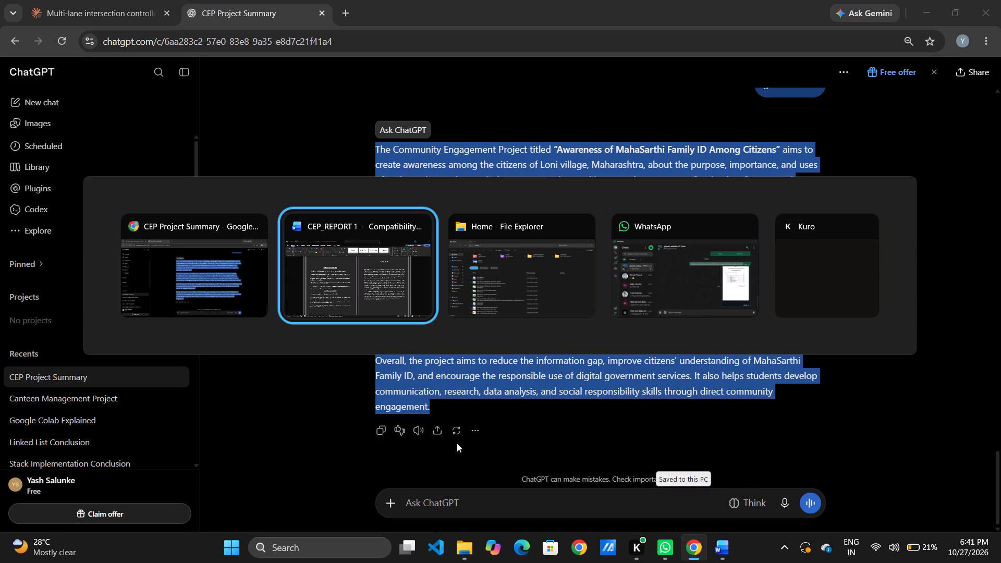
Close the open File Explorer and WhatsApp windows, keeping the Chrome and Word windows open.
left_click(585, 224, "alt")
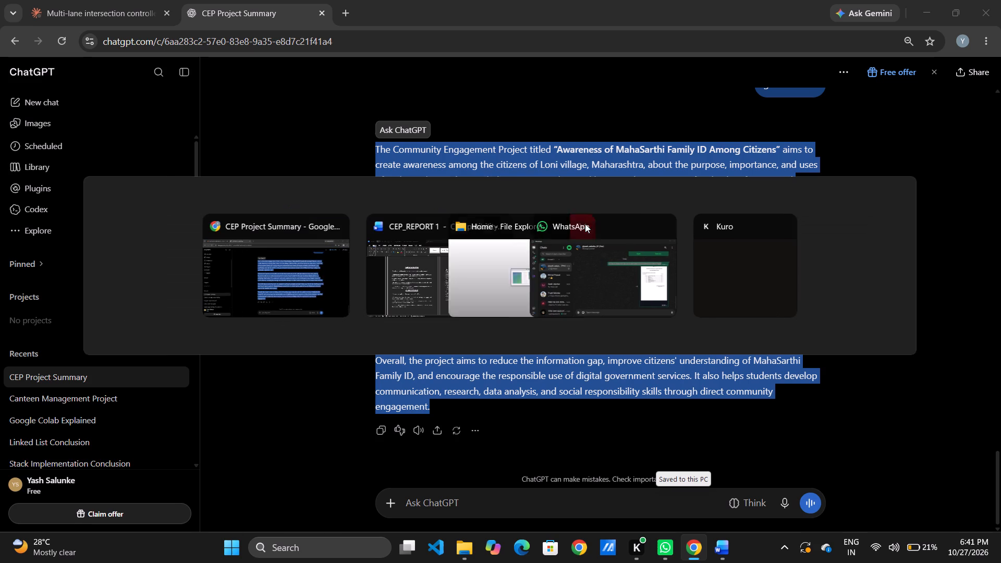
left_click(663, 223, "alt")
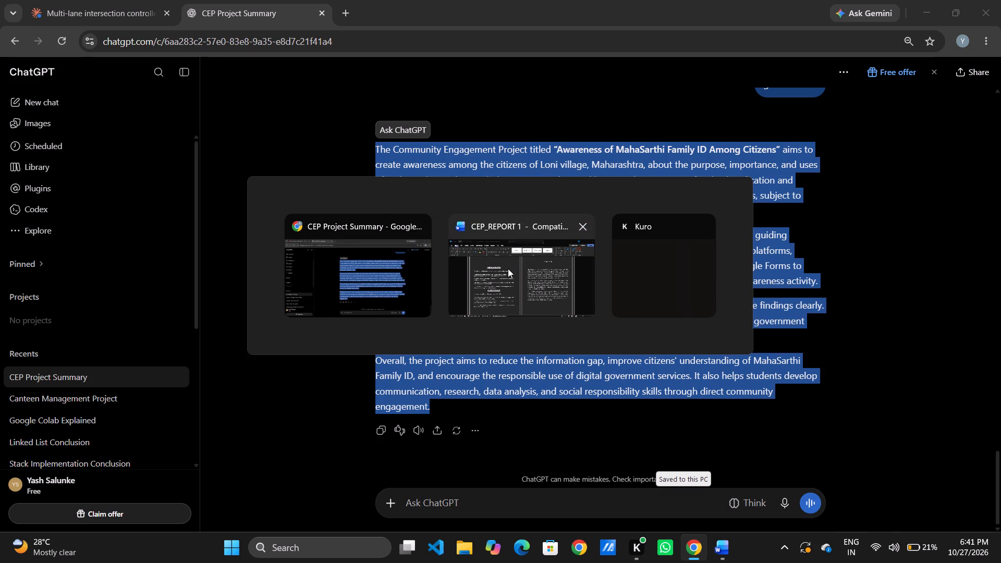
Switch to the CEP_REPORT 1 document in Word, and return to the CEP Project Summary chat in Chrome.
key("alt+Tab")
key("alt+Tab")
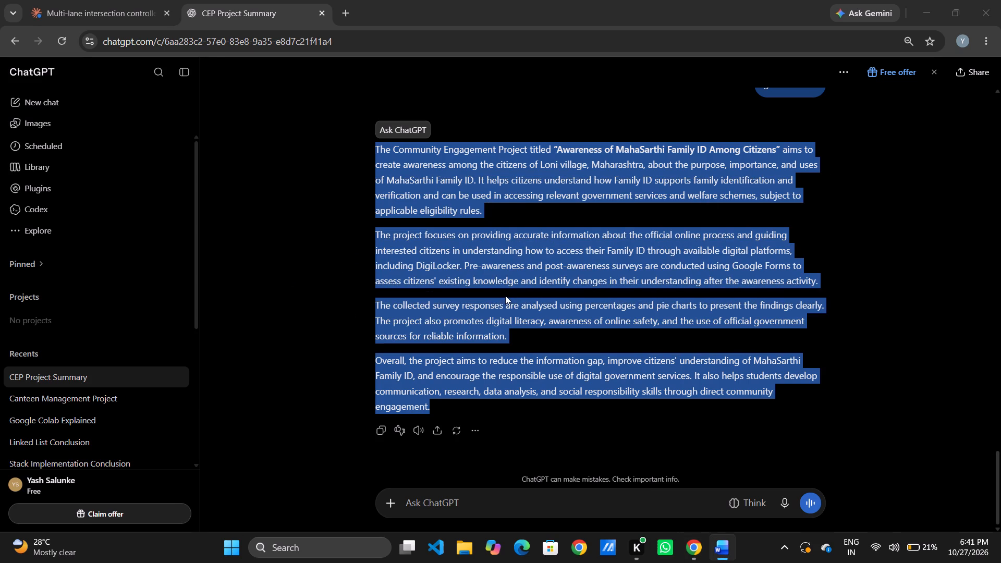
key("alt+Tab")
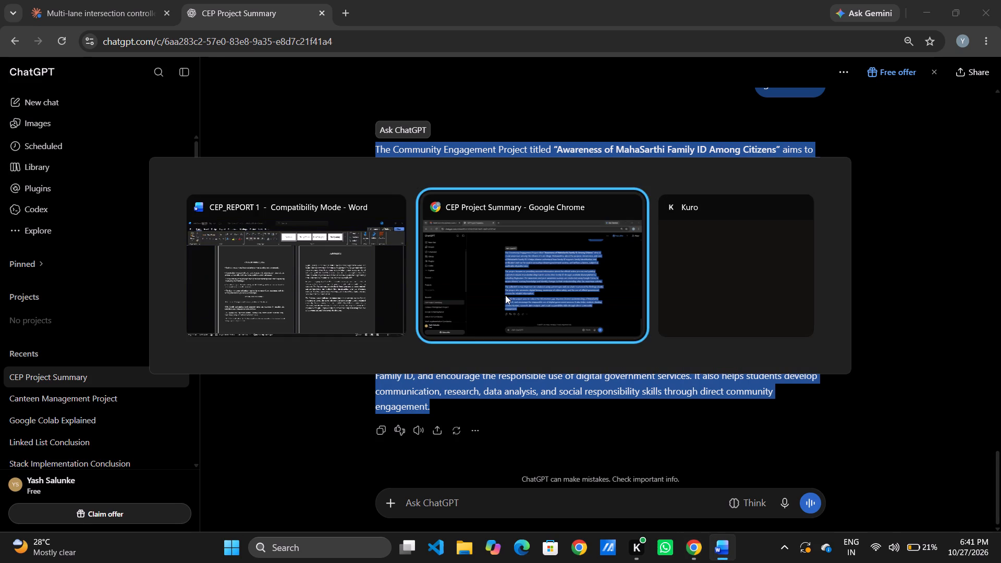
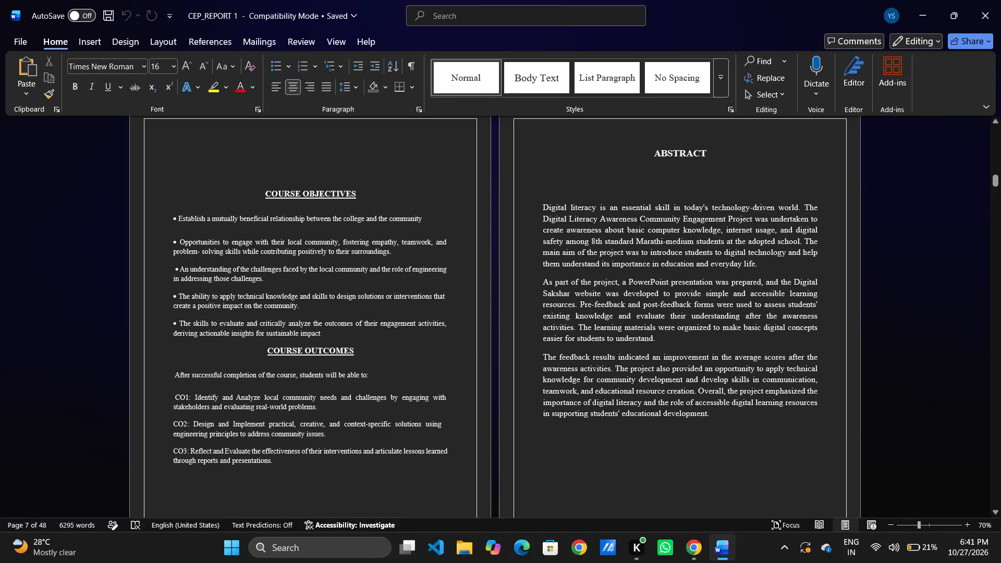
Replace the three digital-literacy paragraphs under the ABSTRACT heading with the copied abstract on "Awareness of MahaSarthi Family ID Among Citizens".
left_click_drag(542, 206, 711, 439)
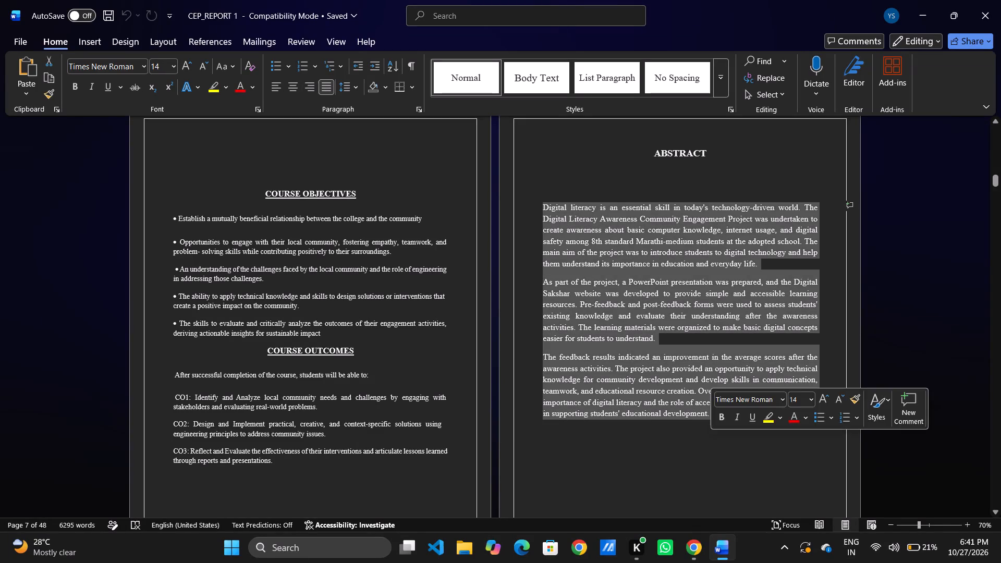
key("ctrl+v")
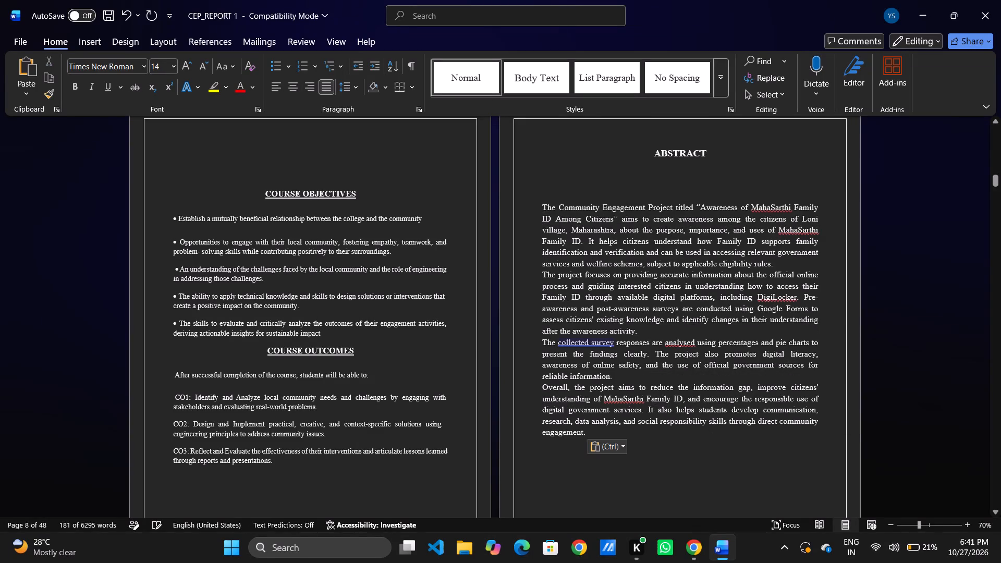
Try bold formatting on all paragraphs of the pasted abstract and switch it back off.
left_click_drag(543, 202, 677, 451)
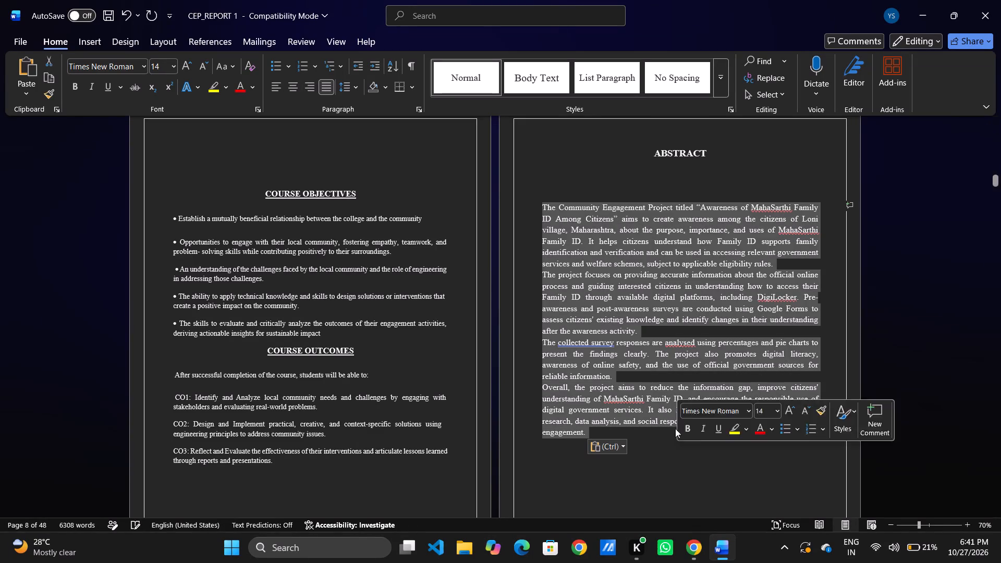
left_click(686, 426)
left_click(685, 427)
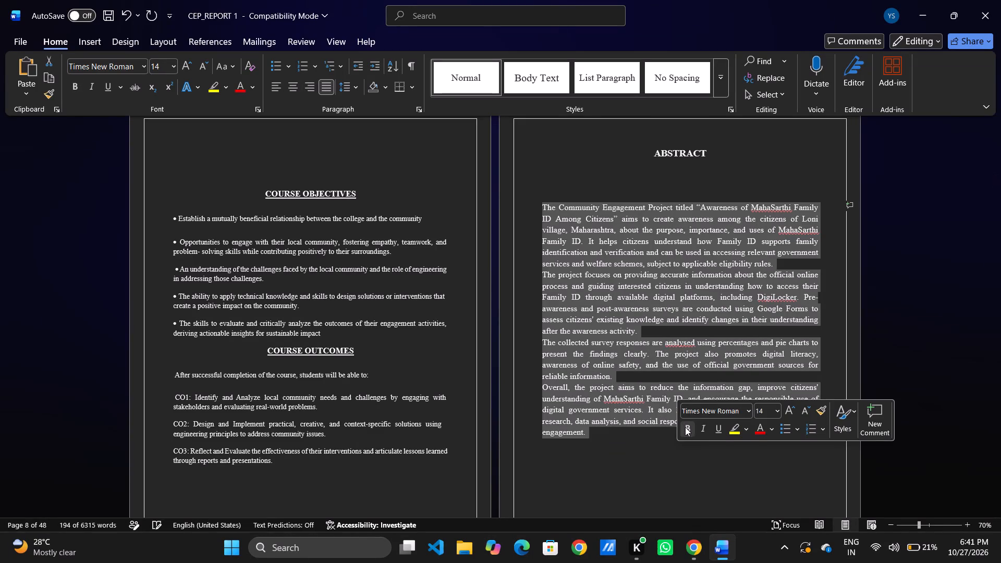
Separate the four paragraphs of the pasted abstract with a blank line between each.
left_click(644, 323)
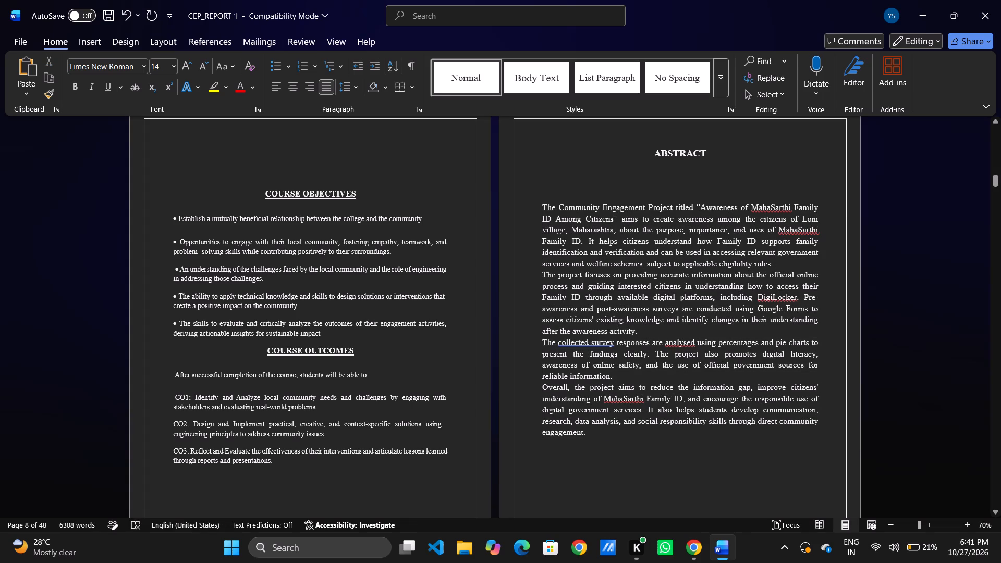
left_click(794, 262)
key("Return")
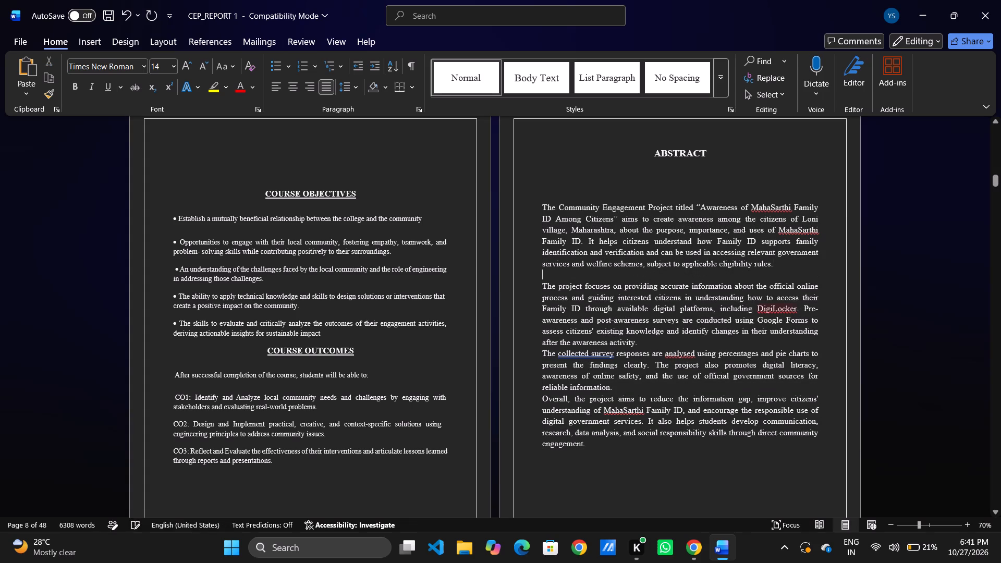
left_click(747, 342)
key("Return")
left_click(657, 399)
key("Return")
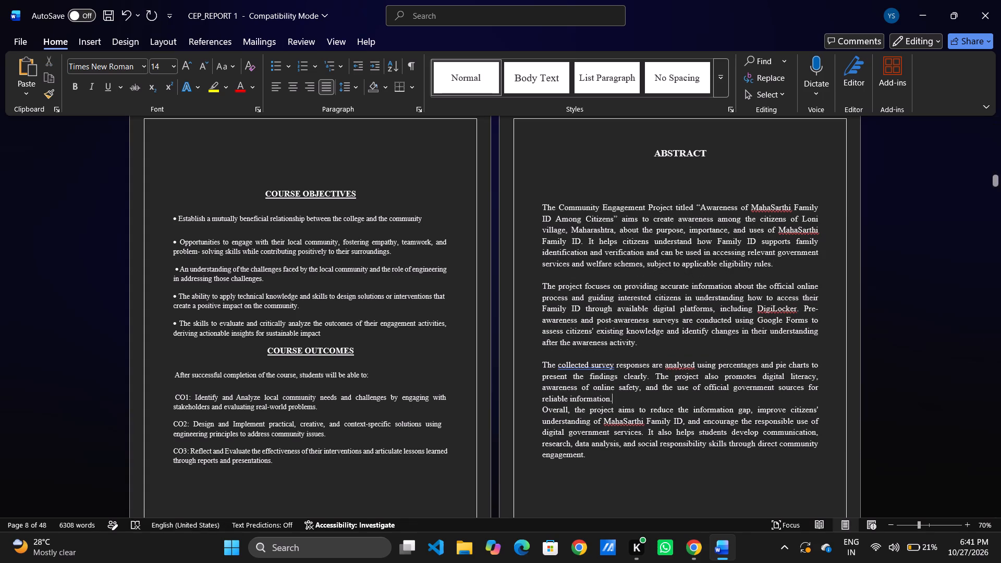
Review the report from the Contents page through the introduction, methodology, existing conditions and proposed solutions up to Implementation of Solution.
scroll(644, 374, "down", 3)
scroll(541, 331, "down", 2)
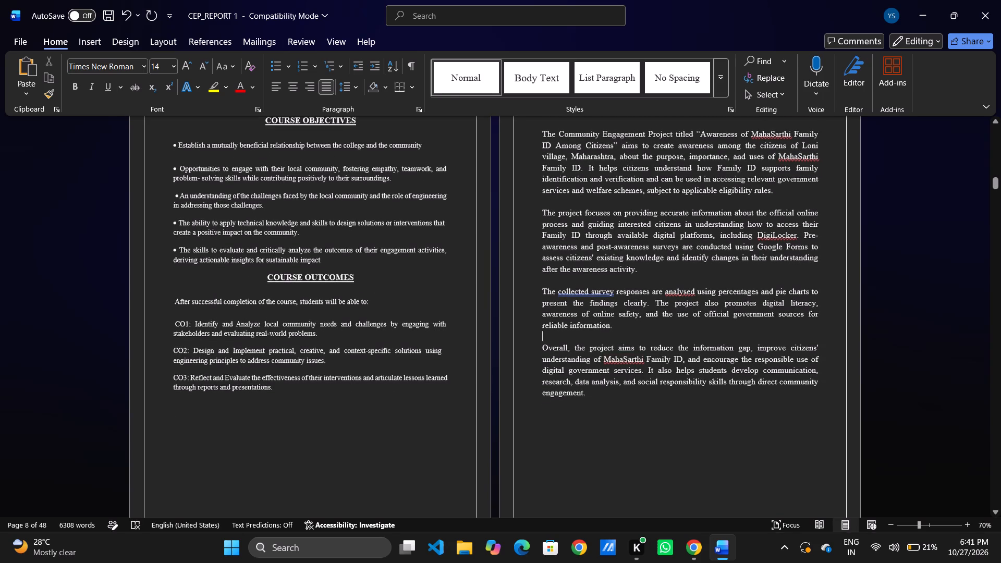
scroll(541, 331, "down", 19)
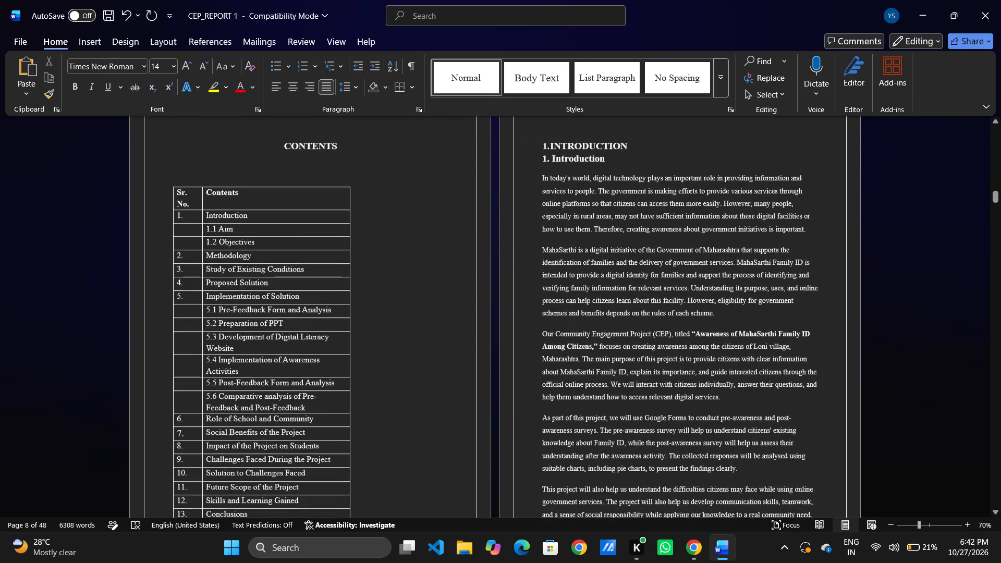
scroll(555, 320, "down", 17)
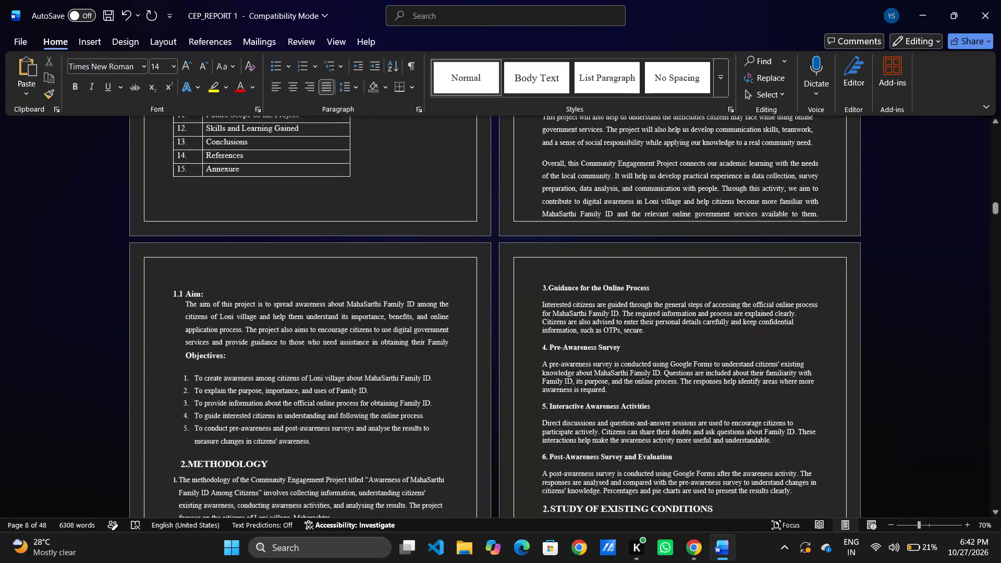
scroll(556, 317, "down", 10)
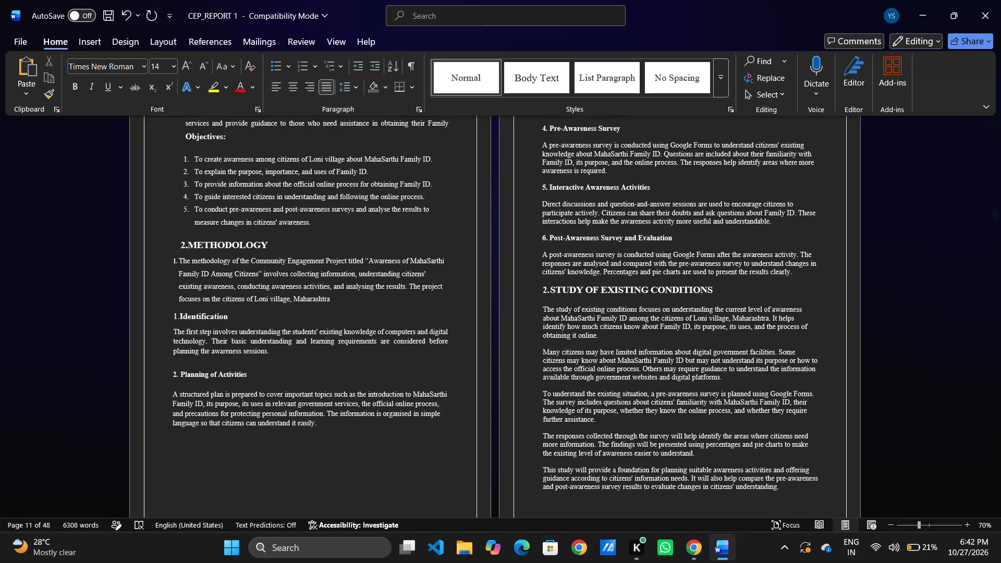
scroll(557, 312, "down", 4)
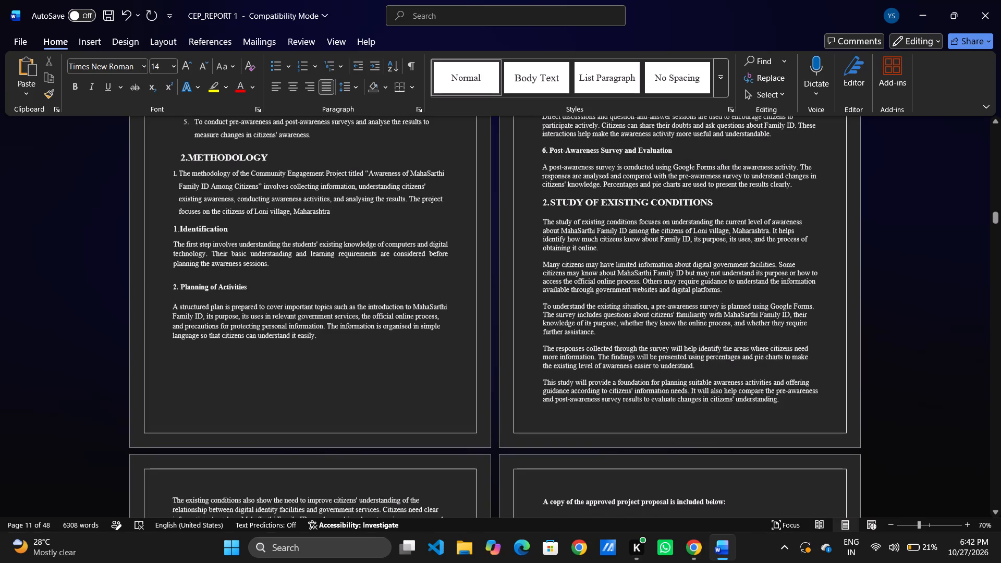
scroll(557, 311, "down", 10)
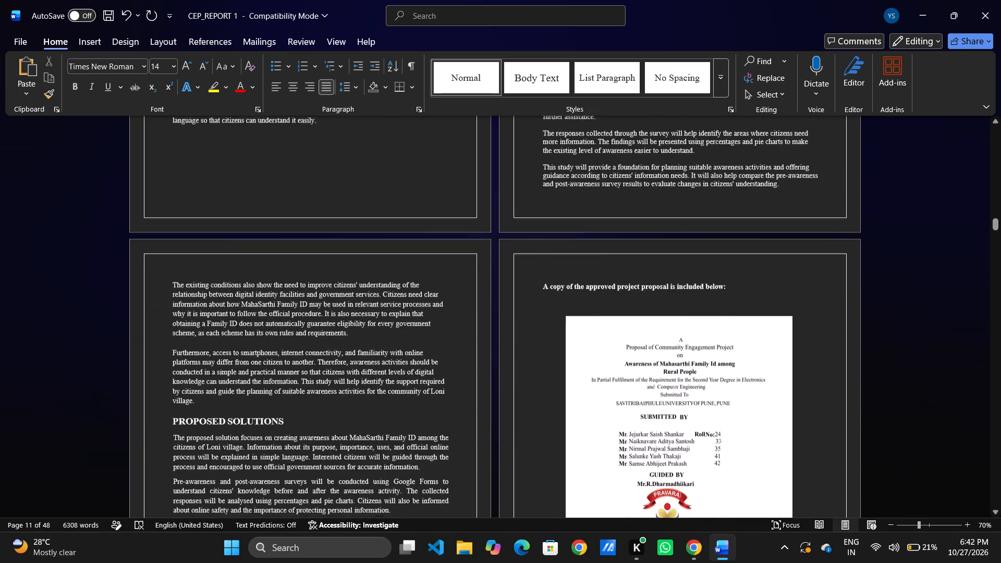
scroll(557, 310, "down", 16)
scroll(557, 310, "down", 18)
scroll(559, 310, "down", 18)
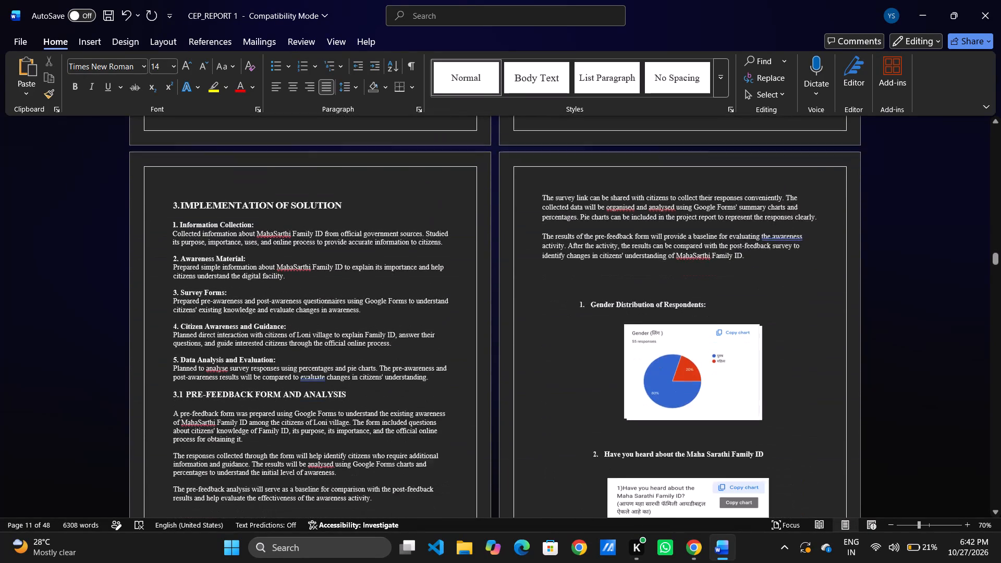
Examine the numbered survey questions and pie charts under Pre-Feedback Form and Analysis.
scroll(559, 310, "down", 6)
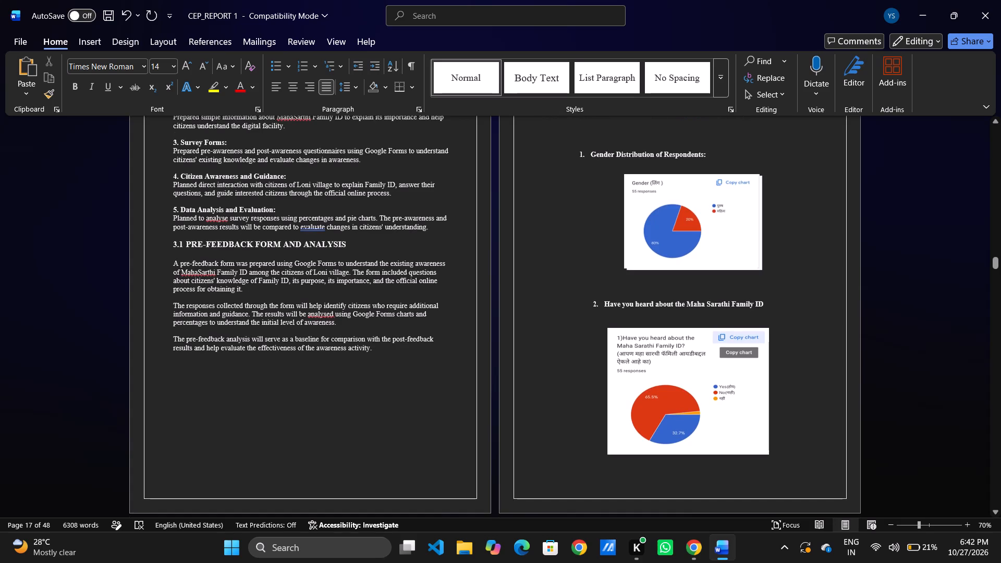
scroll(559, 310, "down", 9)
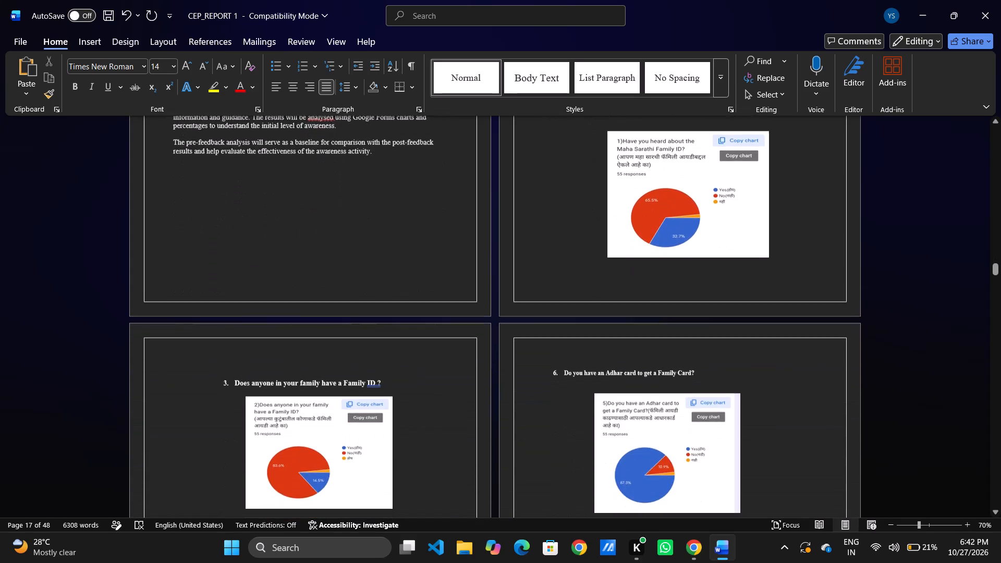
scroll(559, 310, "down", 17)
scroll(559, 310, "down", 6)
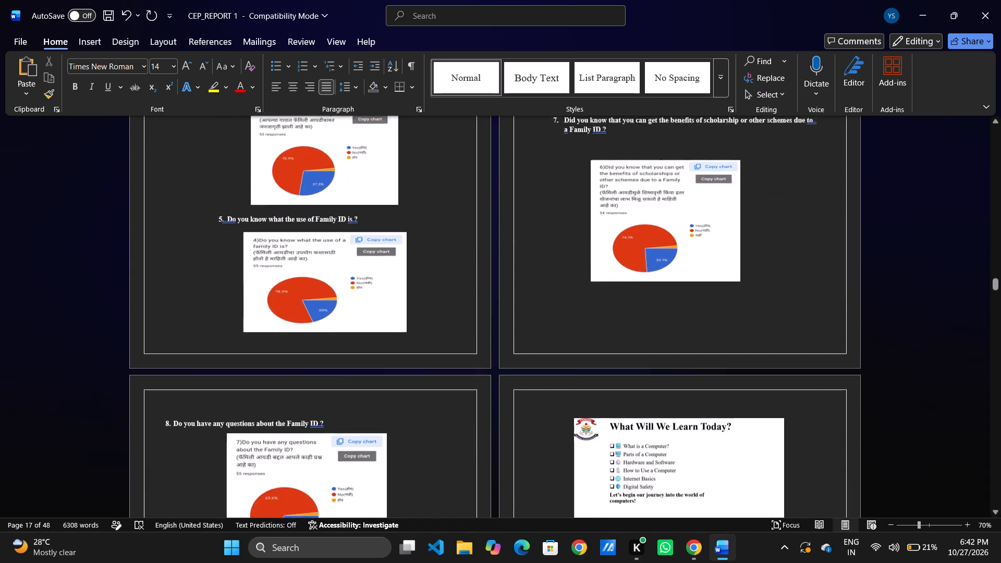
scroll(559, 310, "down", 5)
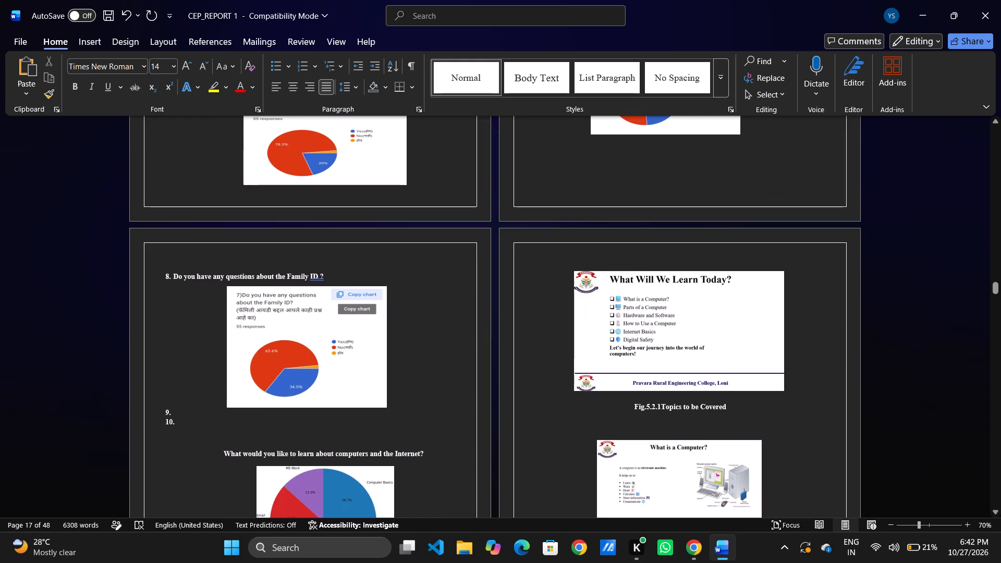
scroll(559, 309, "down", 5)
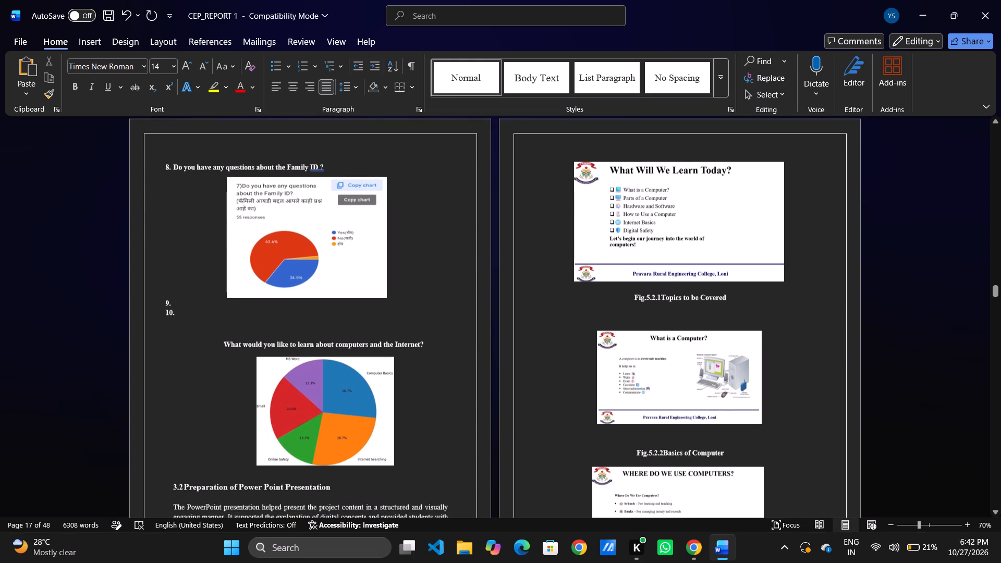
scroll(559, 309, "up", 16)
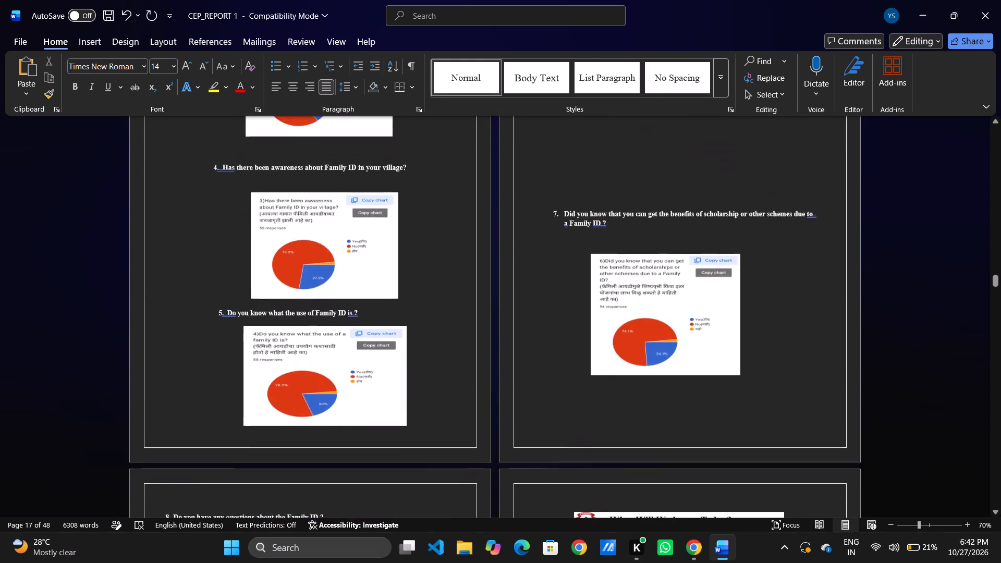
scroll(561, 305, "up", 10)
scroll(561, 305, "down", 12)
scroll(561, 305, "up", 8)
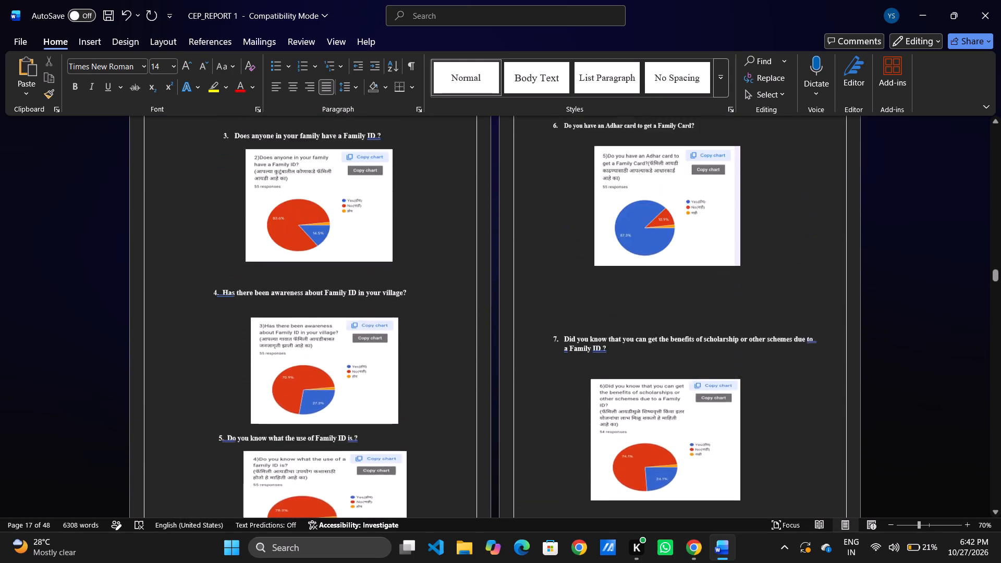
scroll(561, 305, "up", 13)
scroll(561, 305, "down", 20)
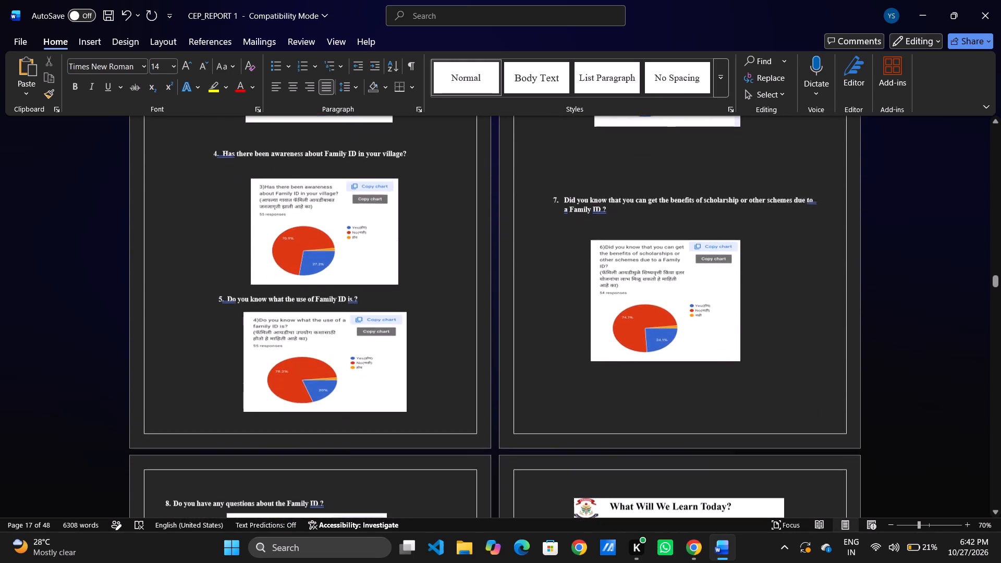
Remove the "What would you like to learn about computers and the Internet?" pie chart, its heading and the blank lines above section 3.2.
scroll(561, 305, "down", 18)
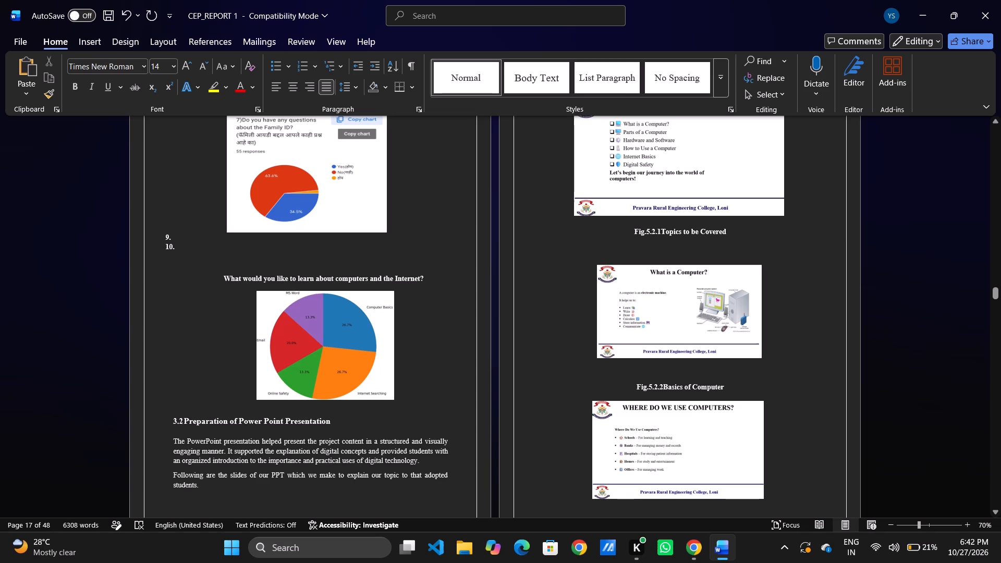
right_click(344, 342)
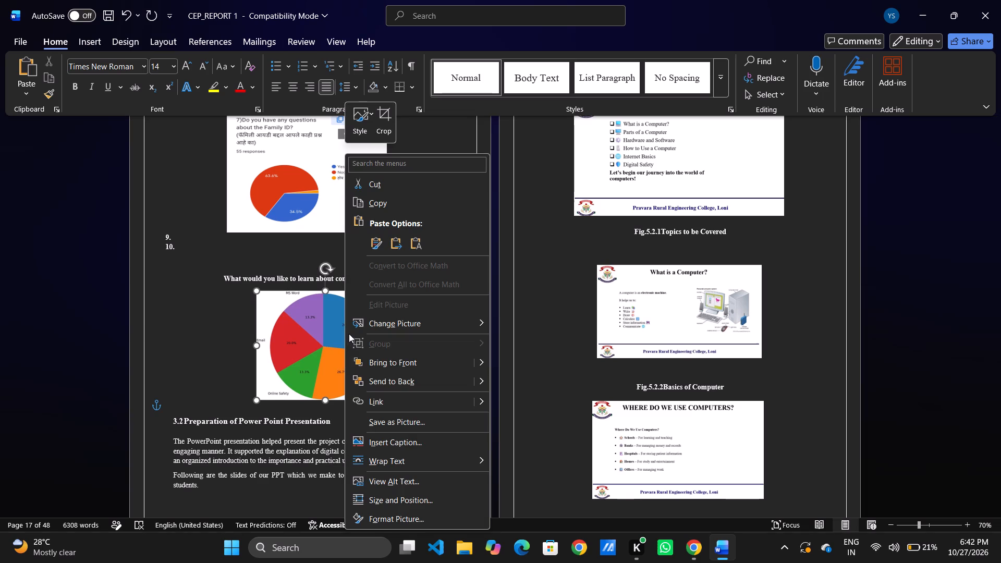
left_click(405, 183)
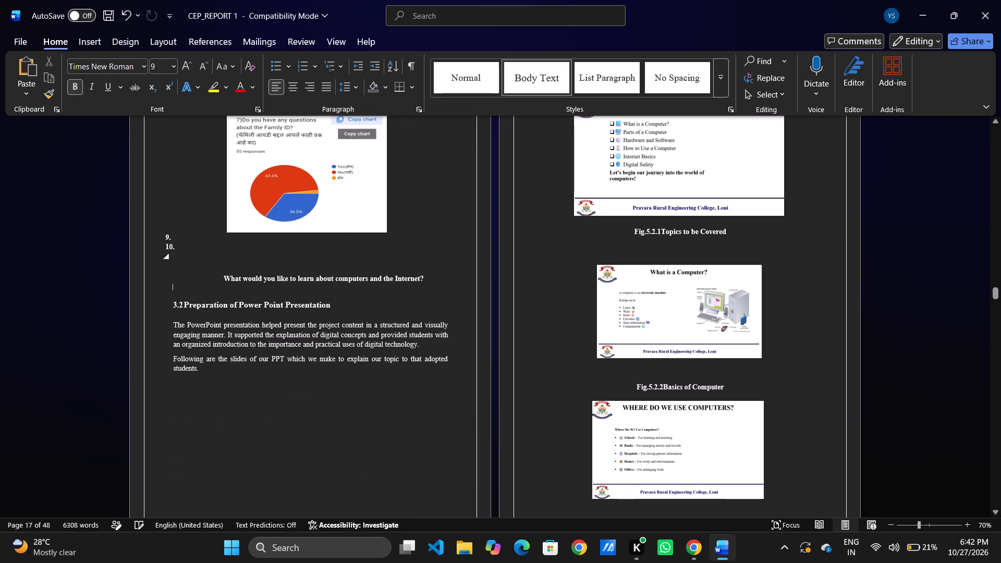
left_click_drag(423, 274, 291, 281)
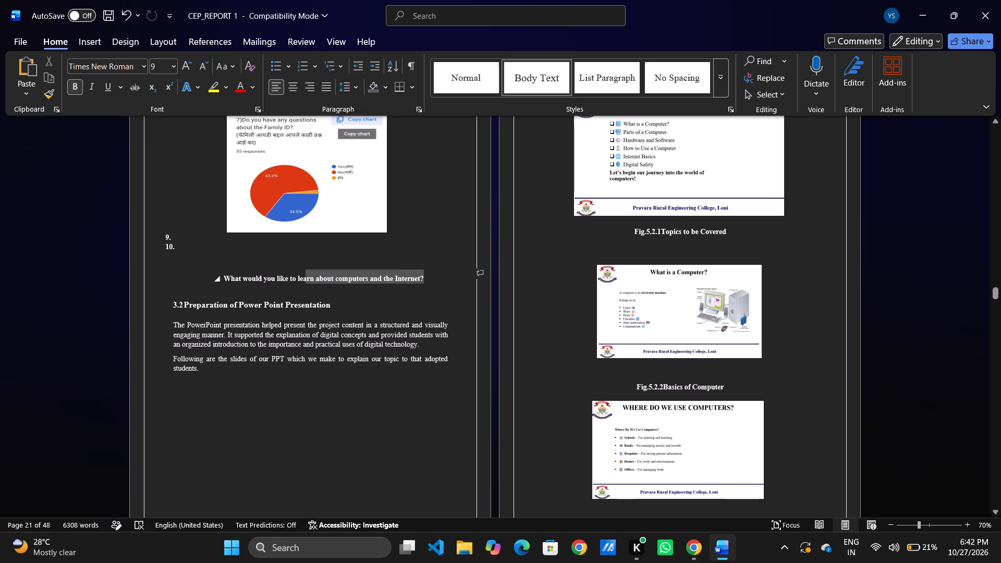
left_click_drag(291, 281, 213, 283)
key("BackSpace")
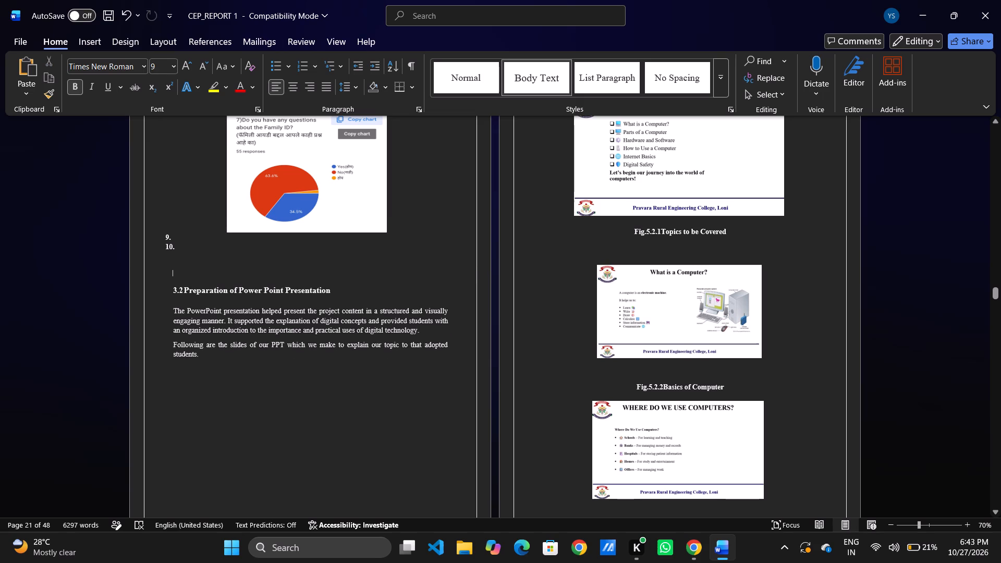
key("BackSpace")
key("BackSpace")
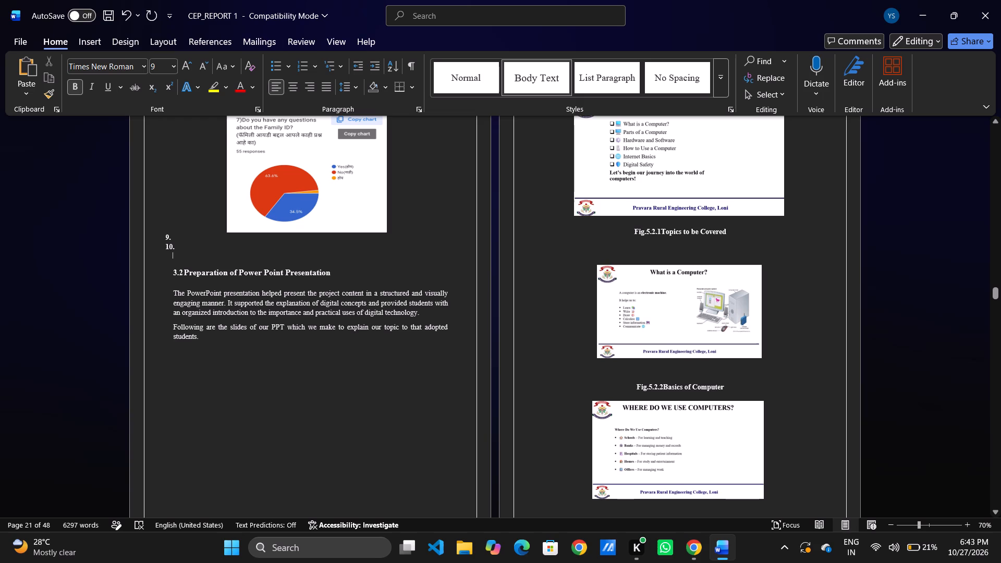
Review the presentation slides in section 3.2 and the Digital Literacy Awareness Website text and screenshots in section 3.3.
scroll(262, 287, "down", 3)
scroll(262, 287, "up", 5)
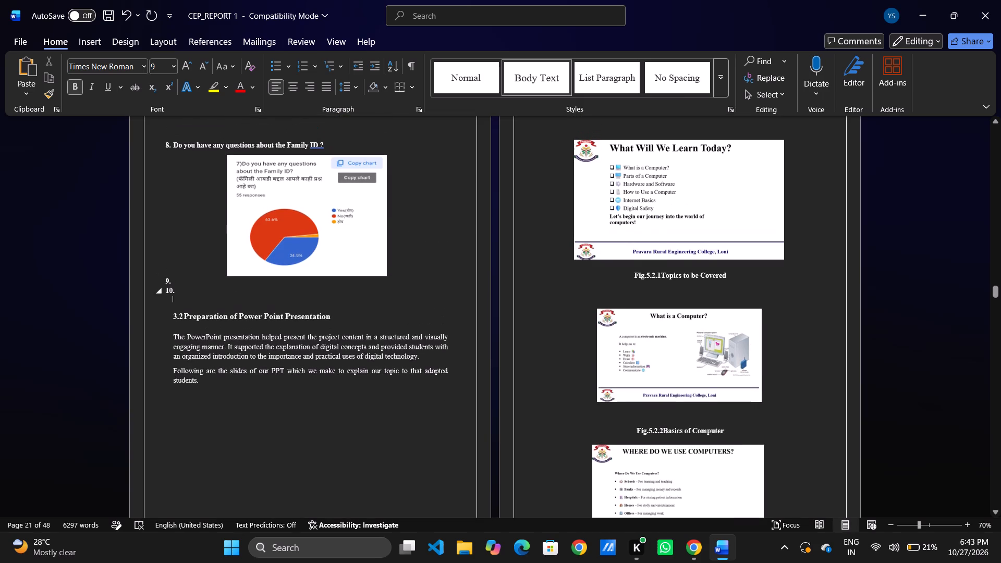
scroll(262, 287, "down", 10)
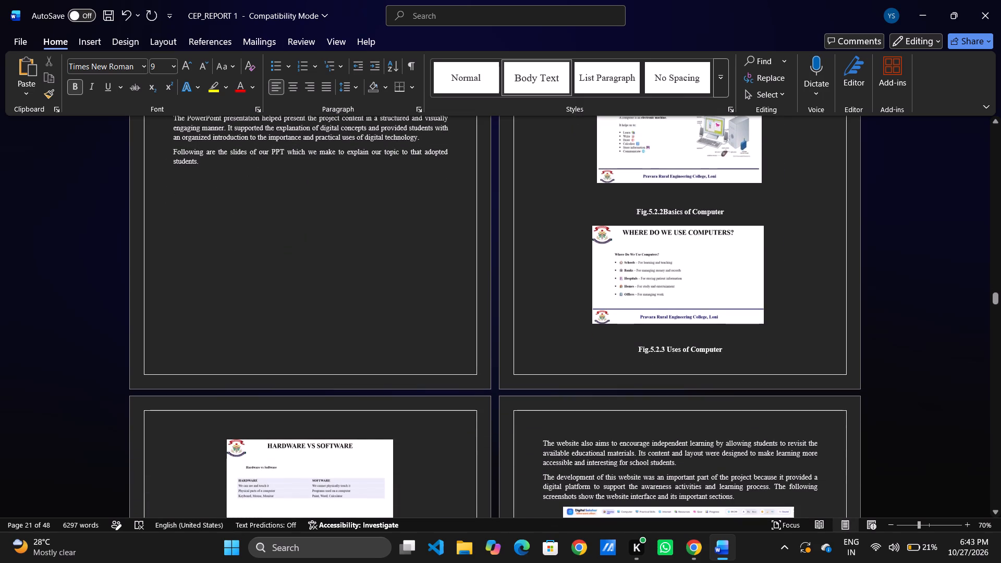
scroll(265, 284, "down", 6)
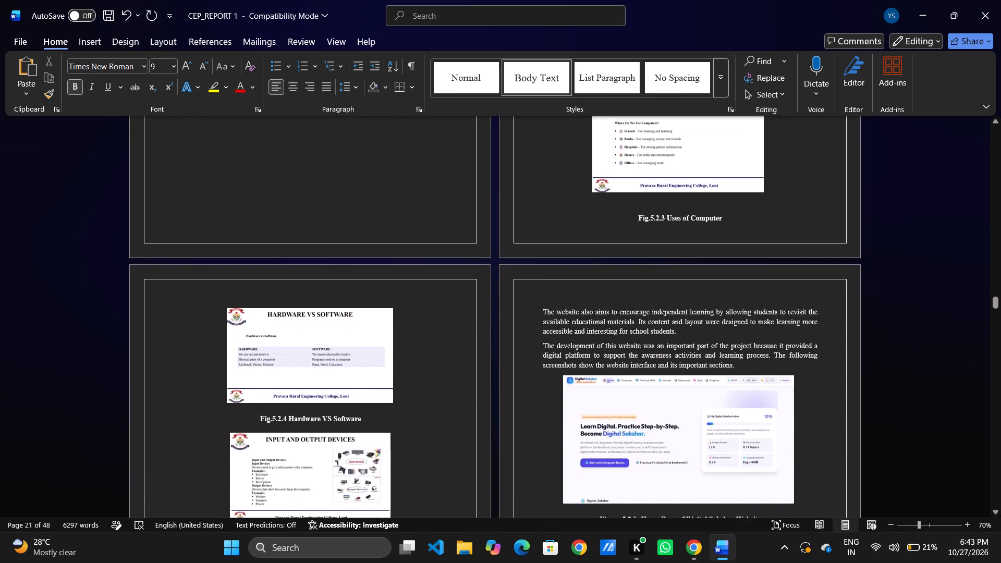
scroll(266, 283, "down", 4)
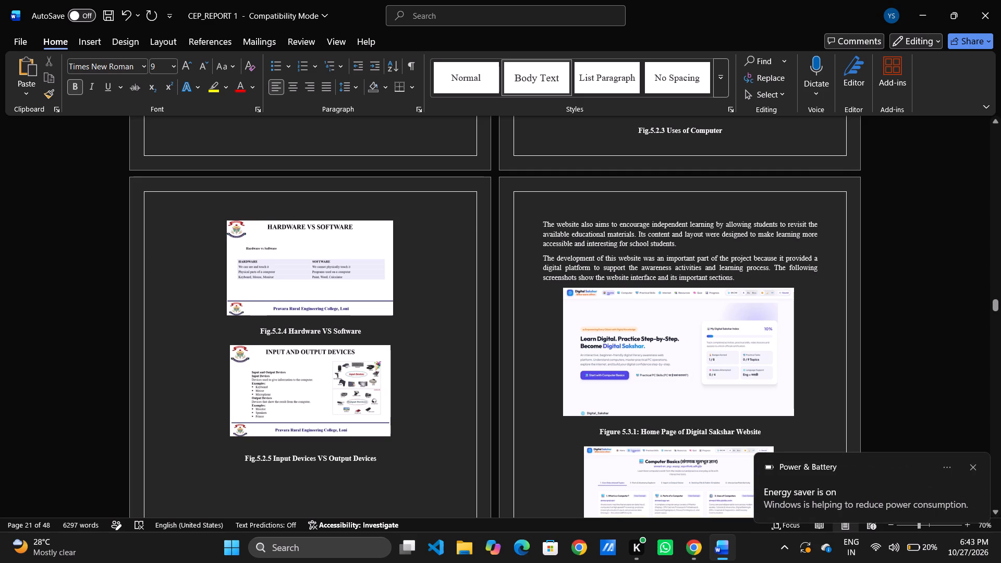
scroll(306, 352, "down", 2)
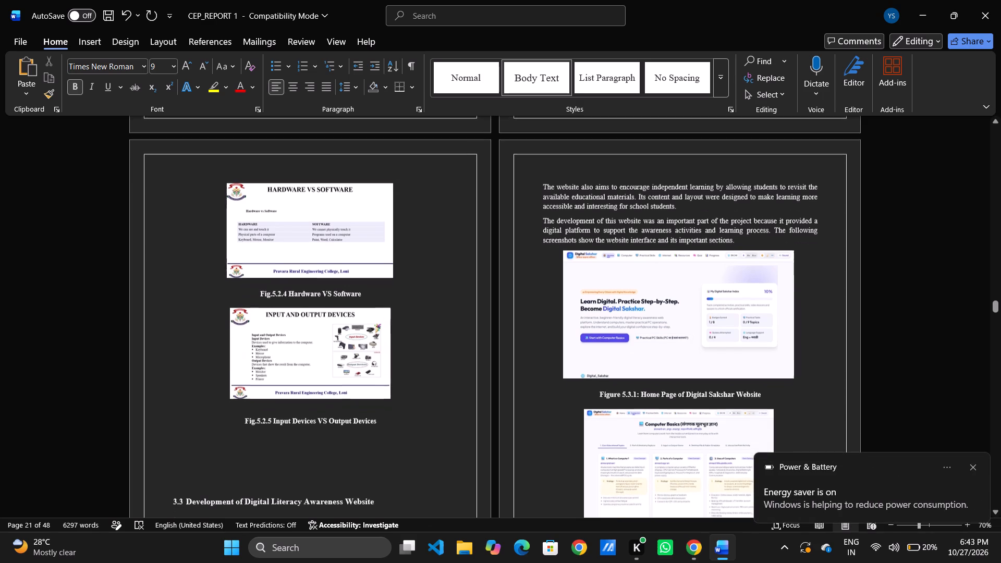
scroll(304, 348, "down", 2)
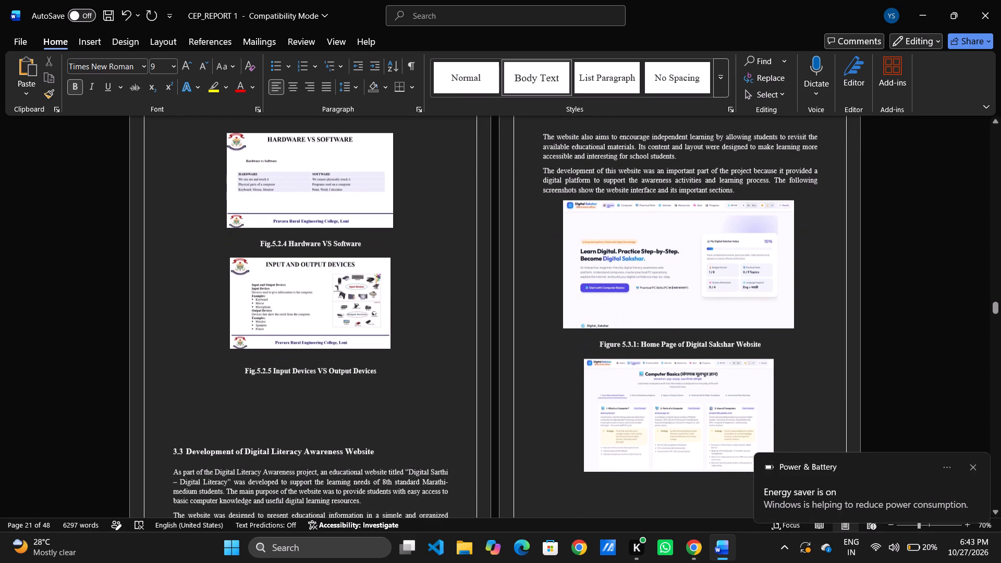
scroll(304, 348, "down", 8)
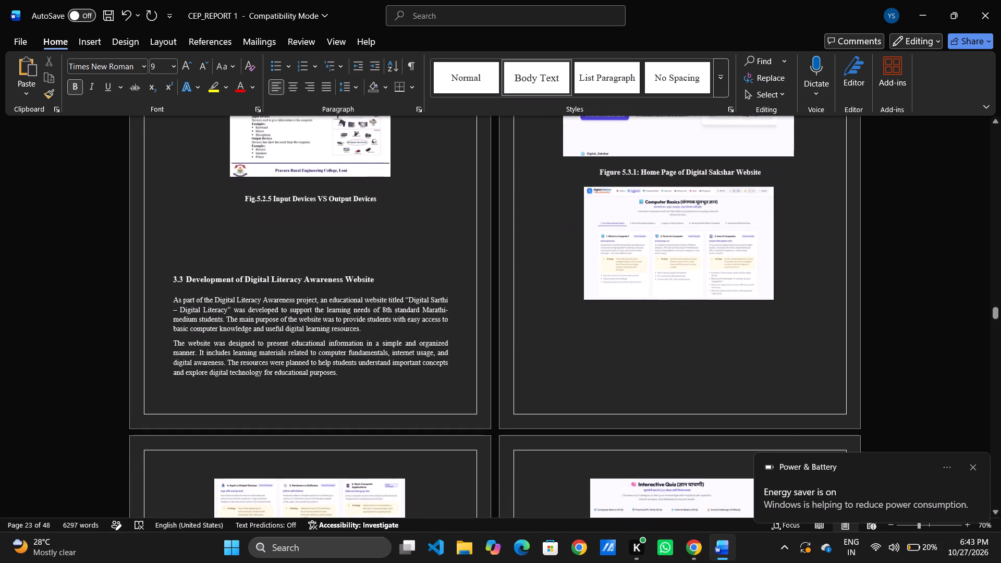
scroll(303, 344, "down", 4)
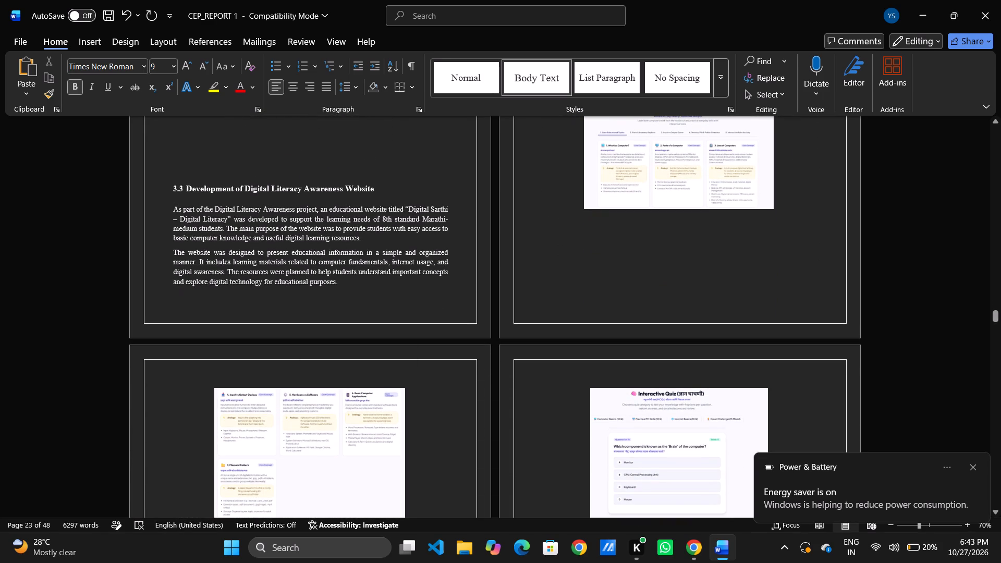
scroll(302, 334, "up", 5)
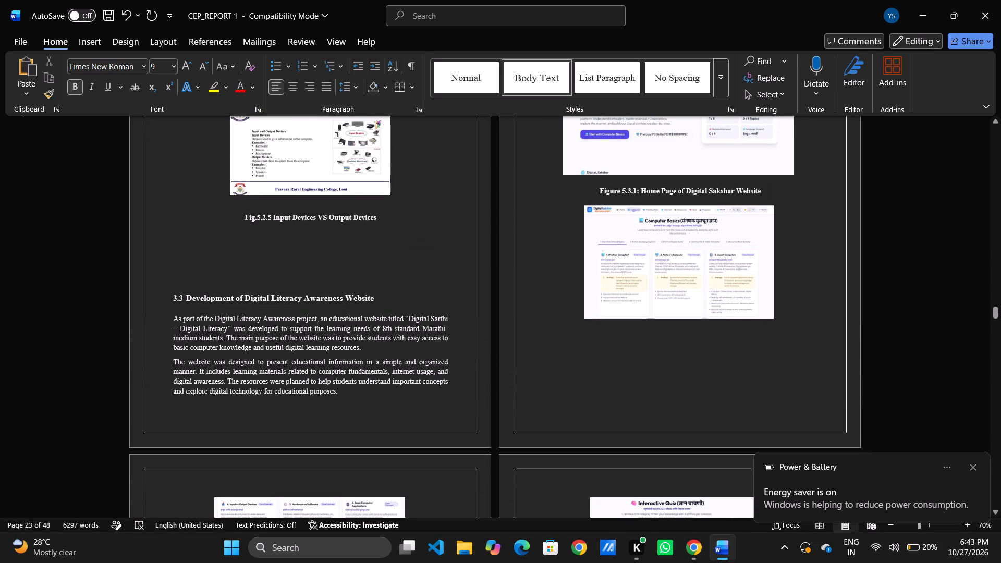
Examine the Contents table entries alongside the introduction, aim, objectives and methodology pages of the report.
left_click_drag(997, 315, 991, 242)
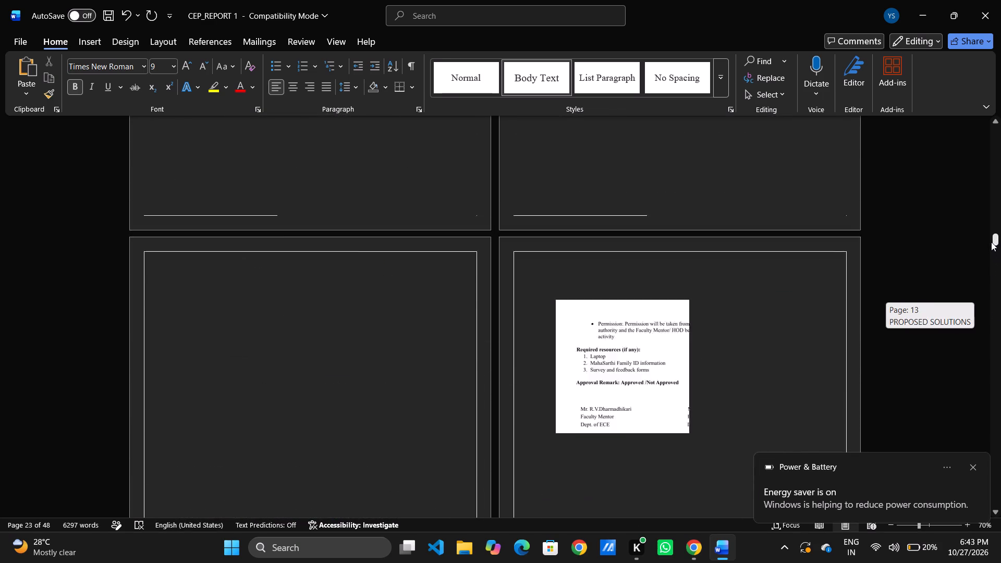
left_click_drag(991, 242, 993, 199)
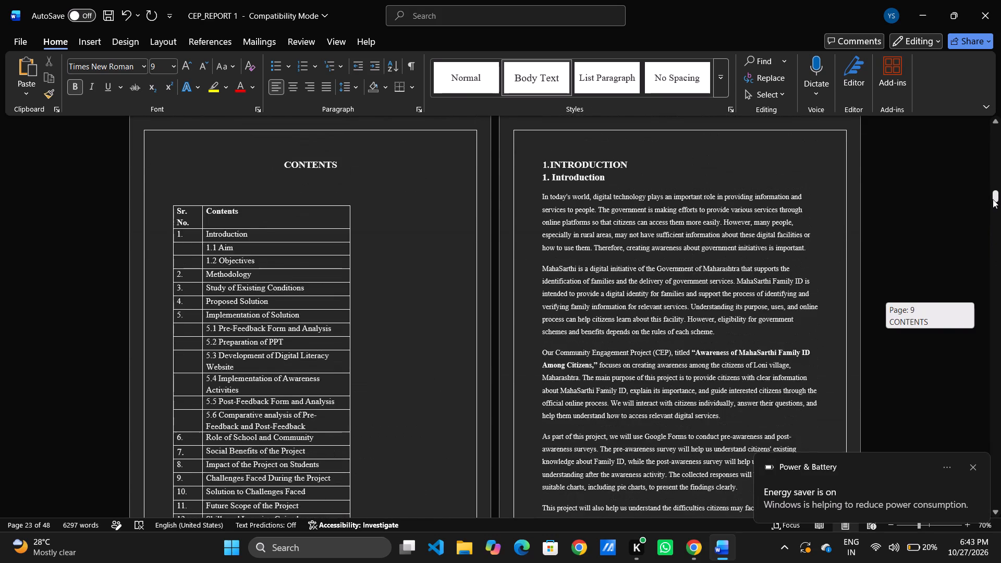
left_click_drag(993, 199, 994, 202)
scroll(472, 274, "down", 4)
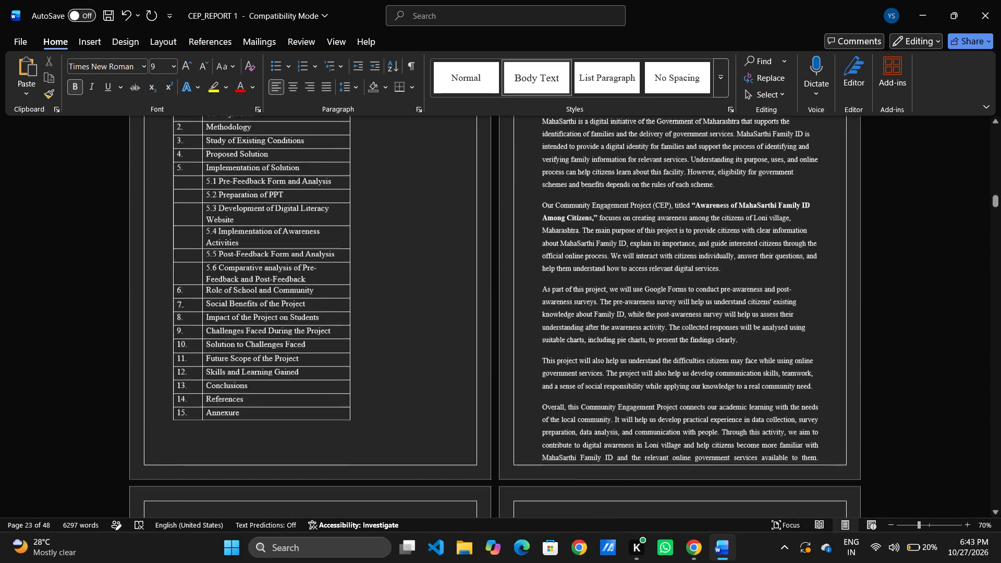
scroll(447, 285, "down", 16)
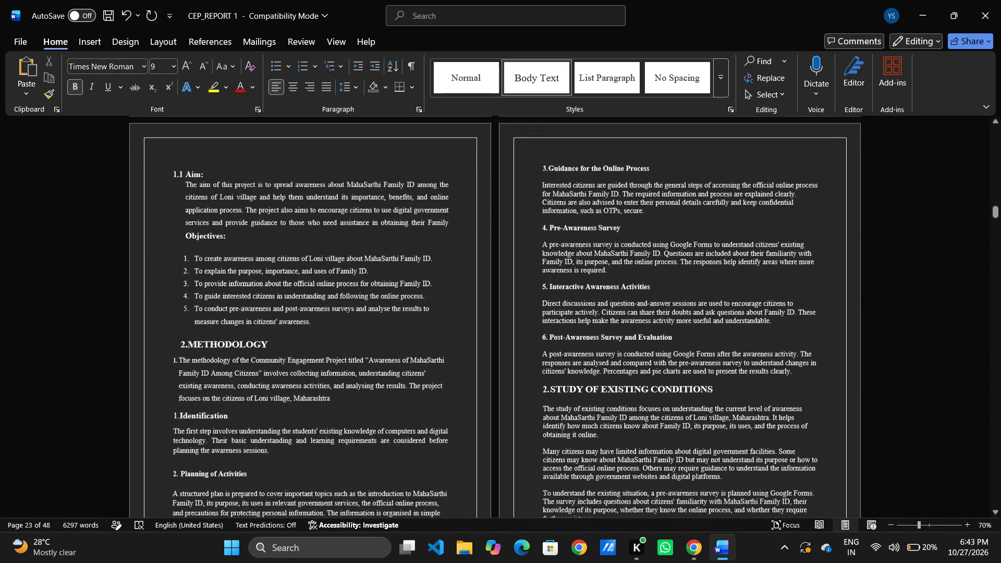
scroll(449, 279, "down", 1)
scroll(449, 279, "up", 7)
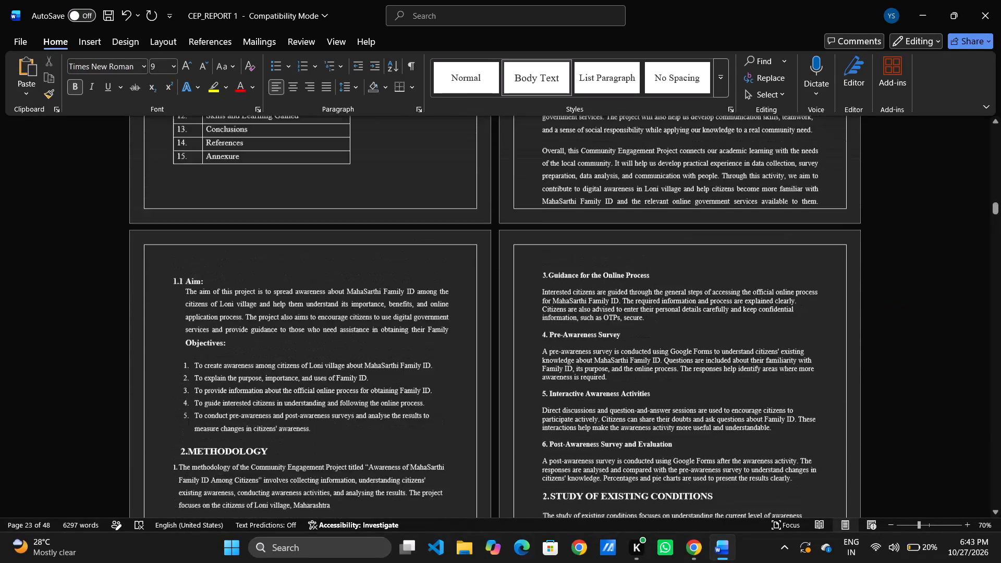
scroll(449, 278, "up", 7)
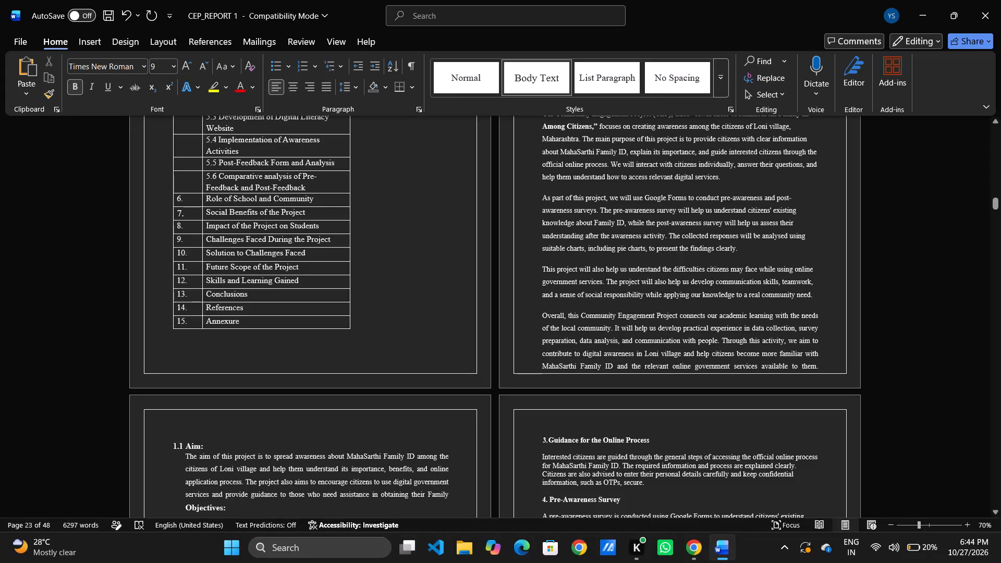
scroll(453, 272, "up", 3)
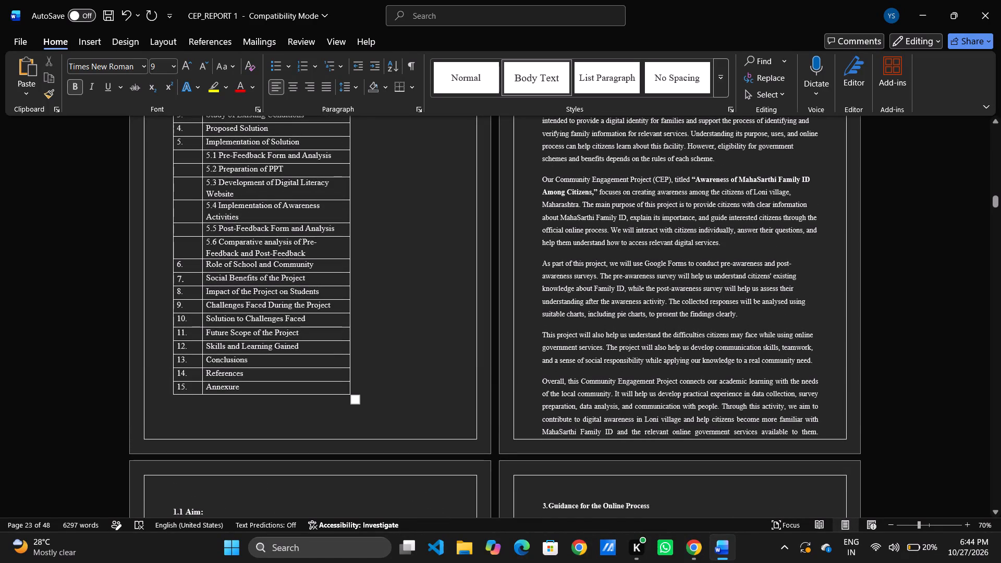
scroll(287, 212, "up", 2)
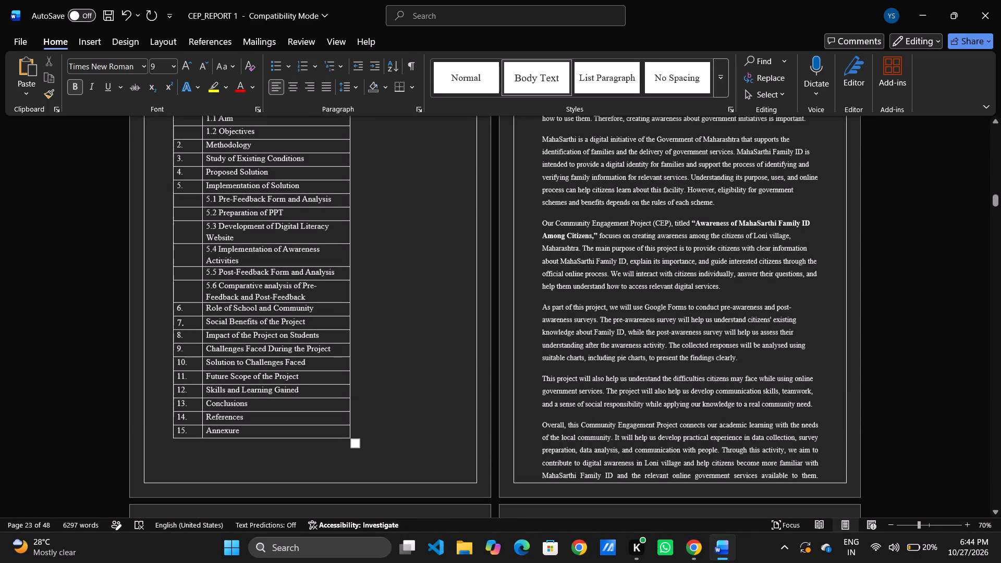
scroll(288, 212, "up", 1)
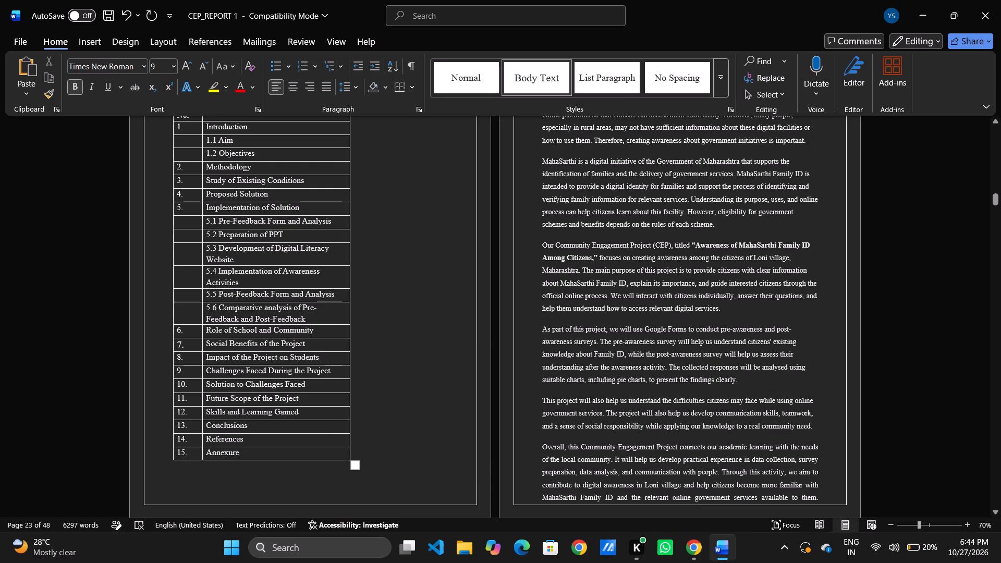
Copy the title "Development of Digital Literacy Website" from entry 5.3 of the Contents table.
left_click_drag(219, 247, 237, 261)
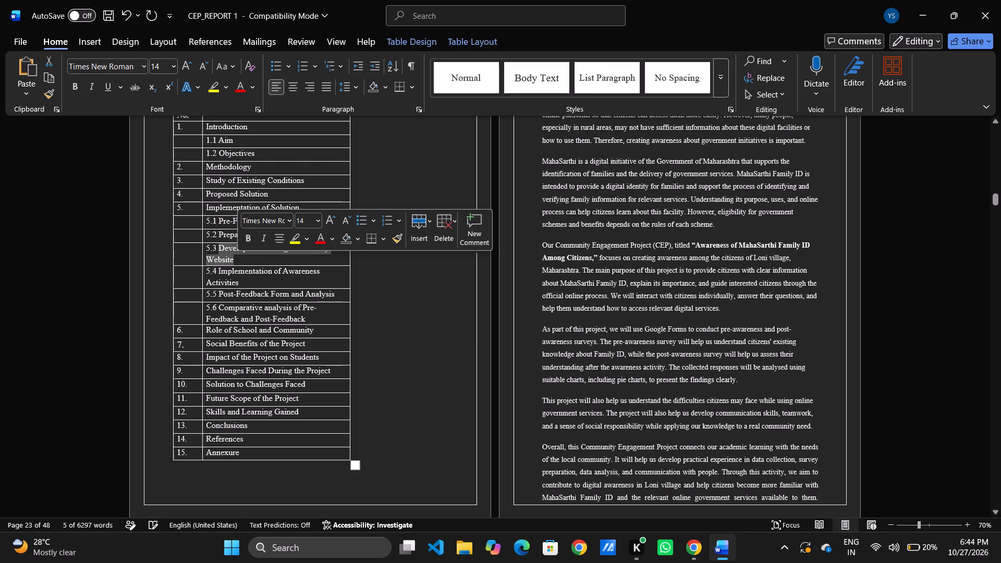
key("ctrl+c")
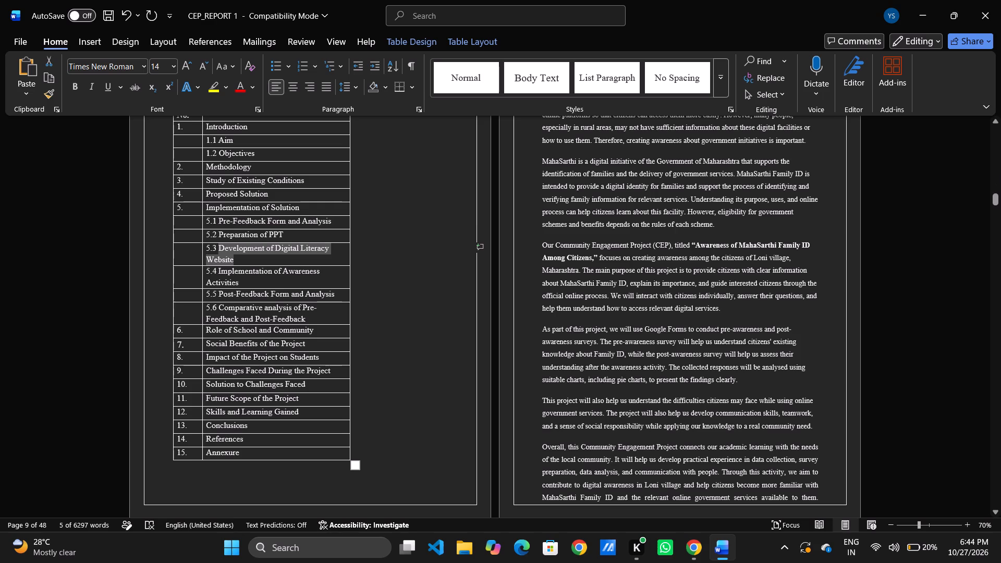
left_click_drag(994, 195, 998, 388)
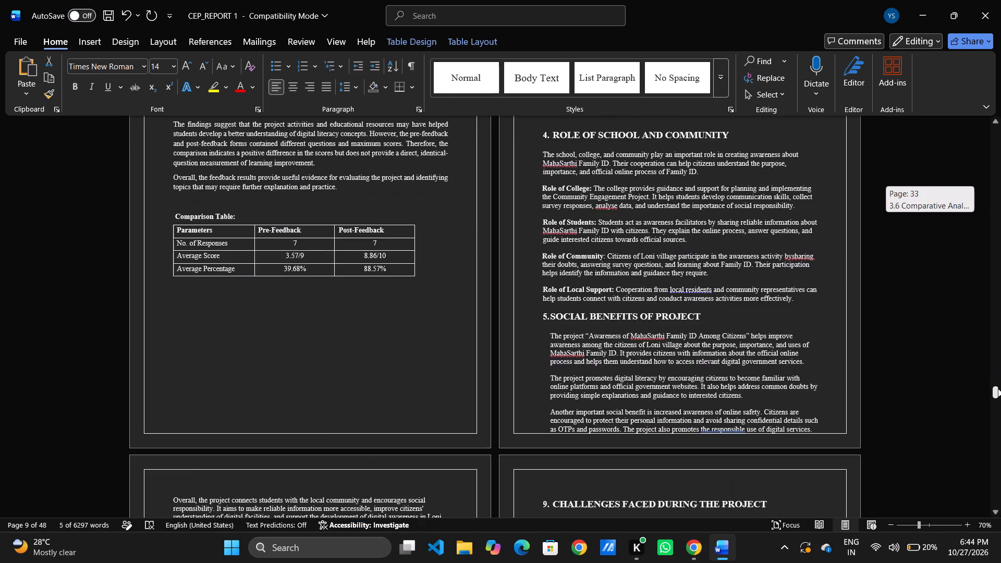
left_click_drag(998, 388, 980, 341)
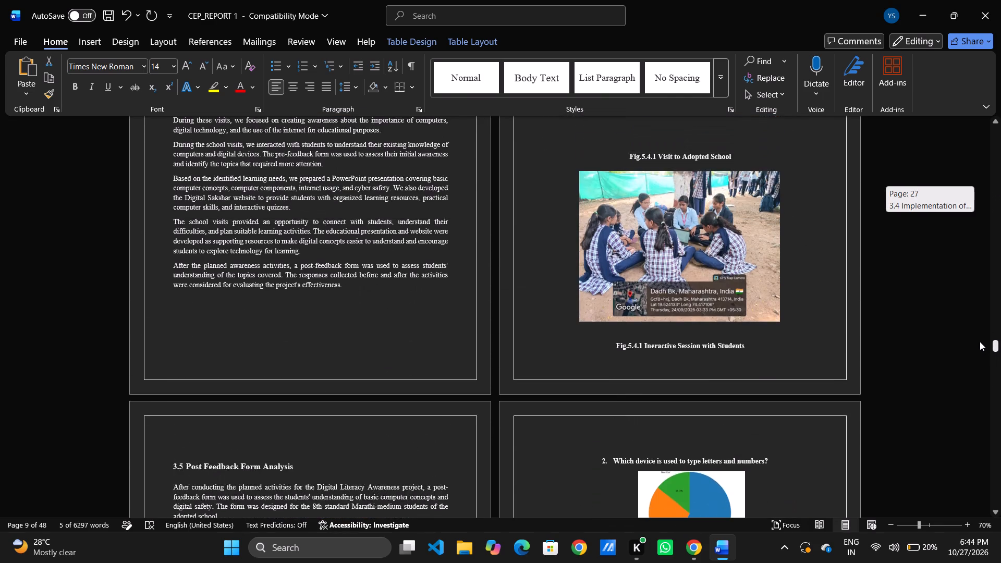
left_click_drag(980, 341, 976, 338)
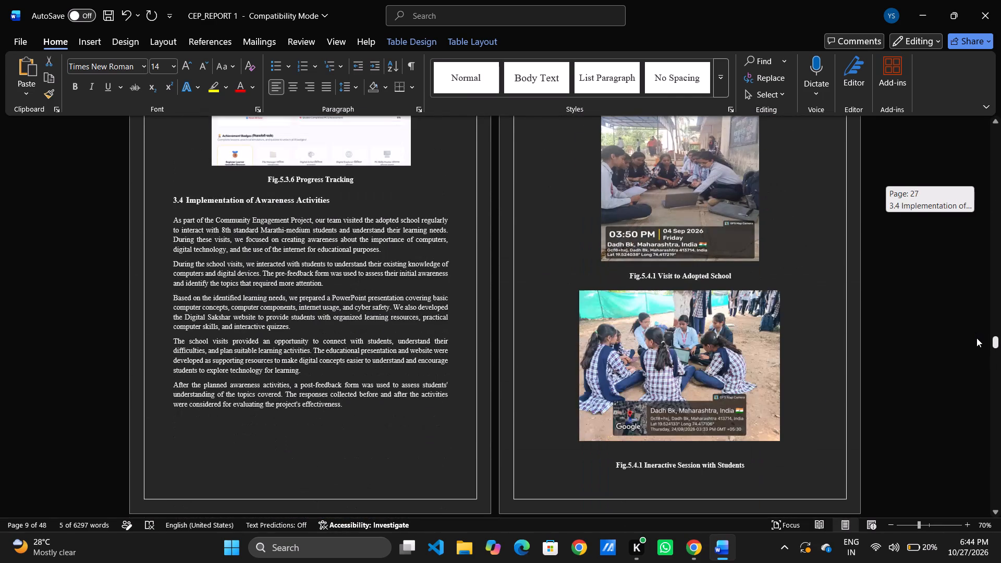
left_click_drag(976, 338, 969, 309)
scroll(742, 312, "up", 5)
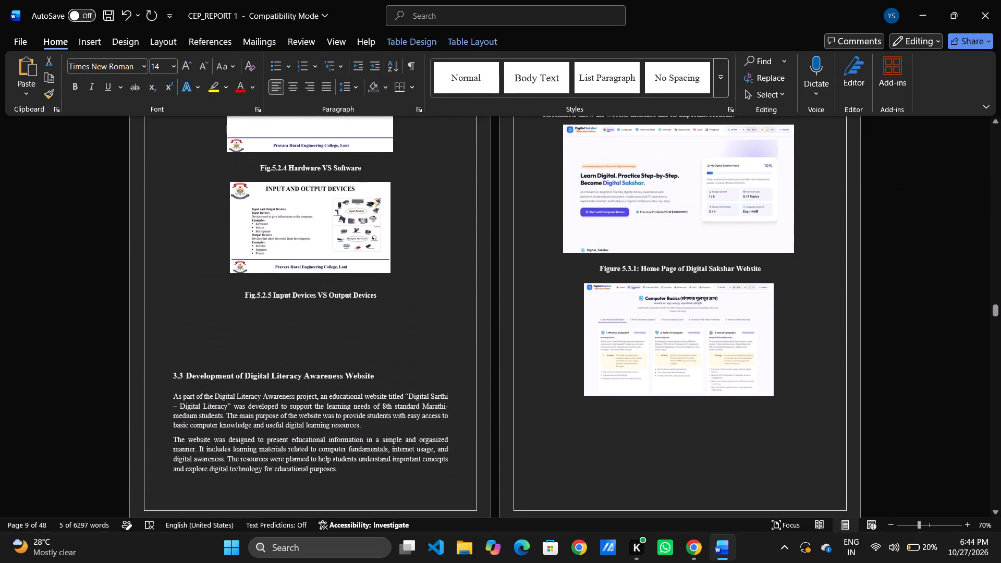
left_click(691, 544)
left_click(640, 497)
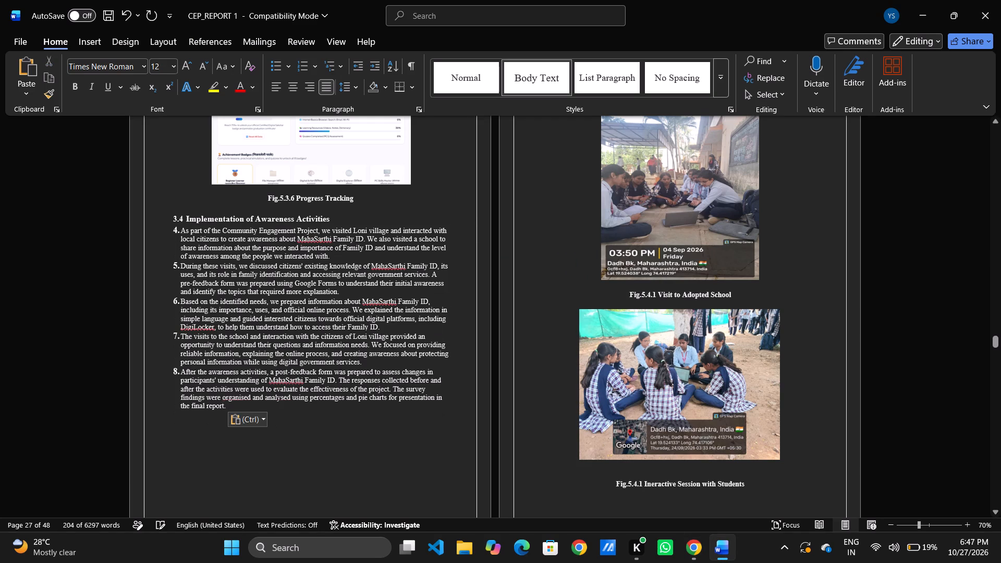
Remove the automatic list numbers from the second through fifth pasted paragraphs of section 3.4, and the leftover indent from the last.
left_click(180, 230)
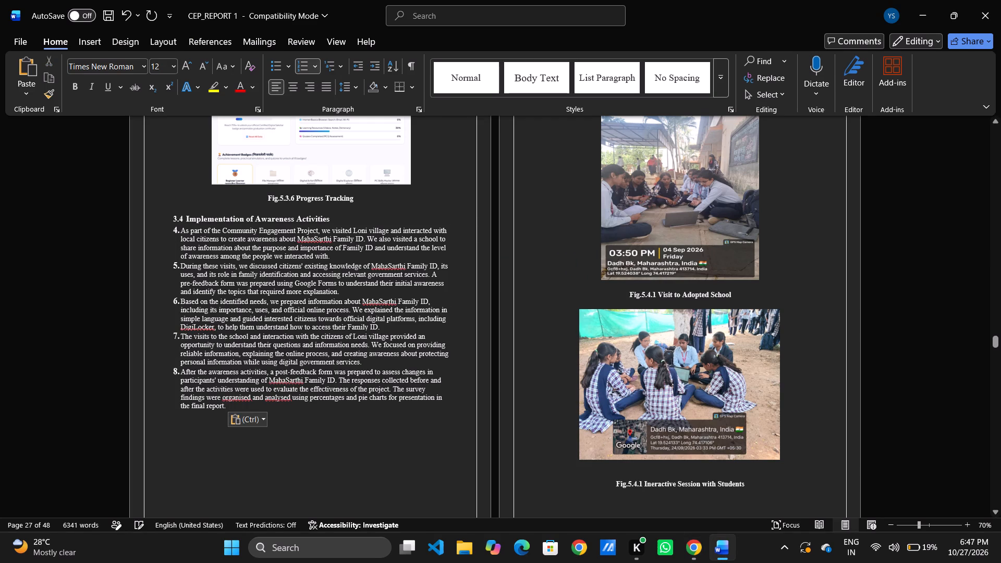
key("backslash")
left_click(181, 266)
key("backslash")
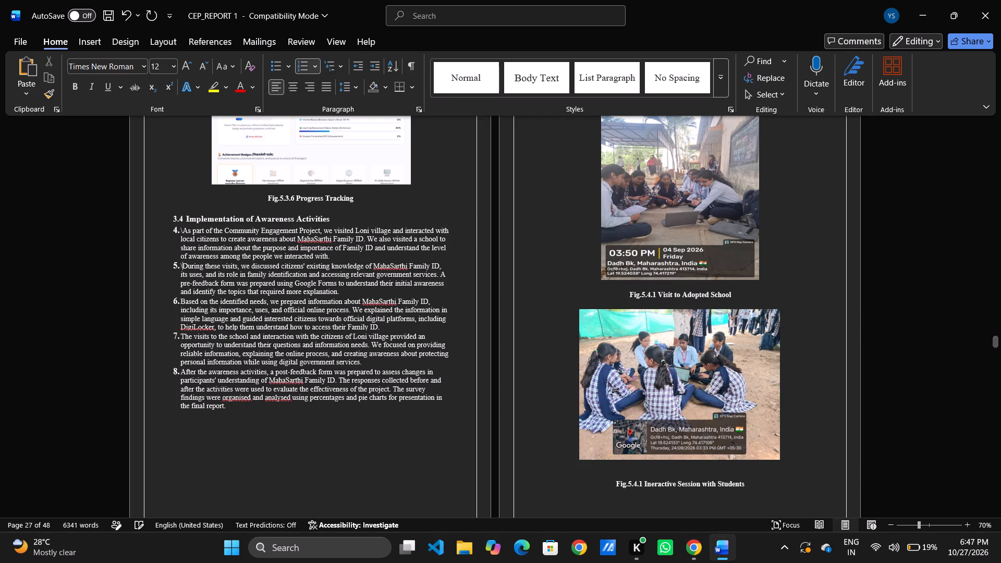
key("backslash")
key("BackSpace")
key("BackSpace")
key("BackSpace")
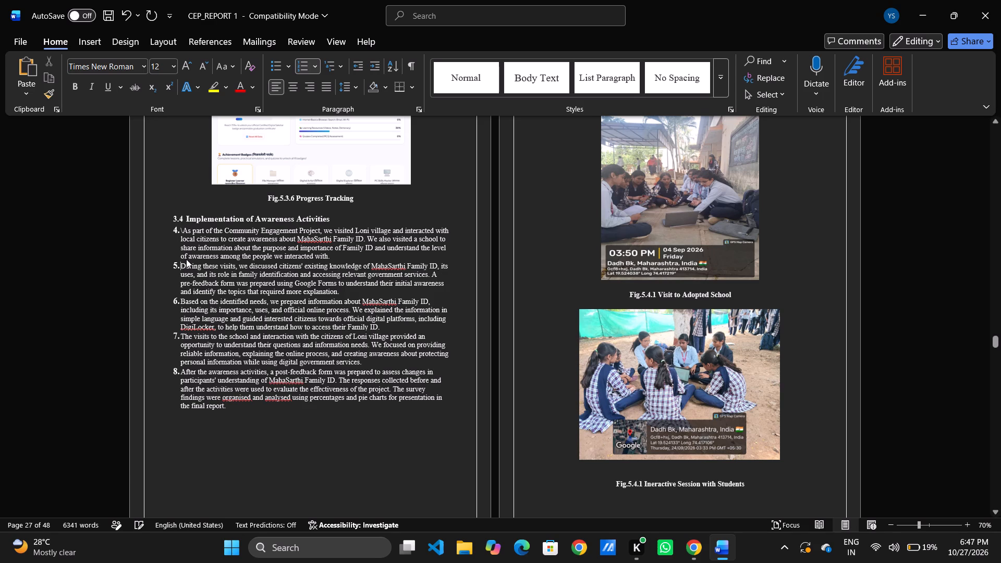
left_click(180, 316)
key("BackSpace")
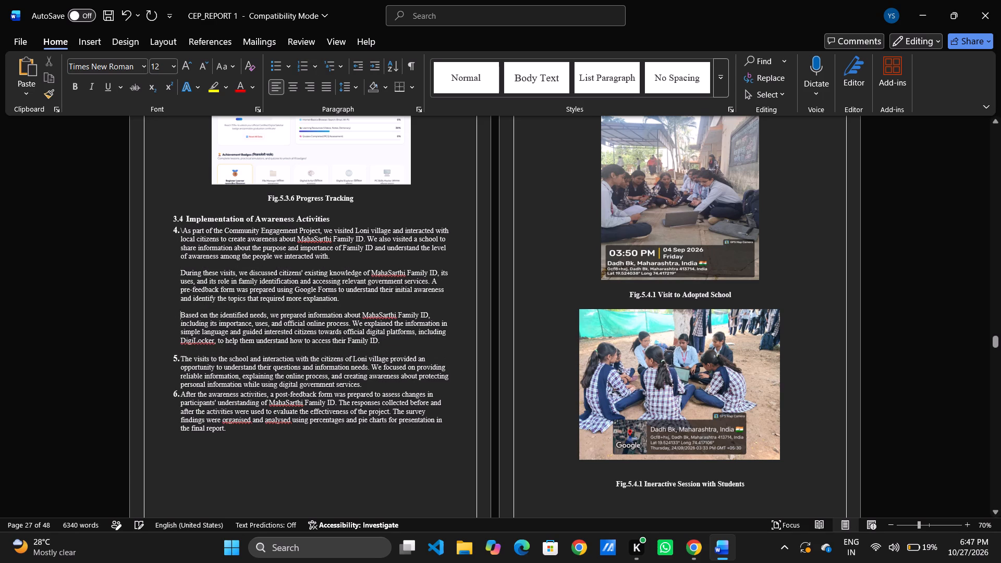
left_click(179, 359)
key("BackSpace")
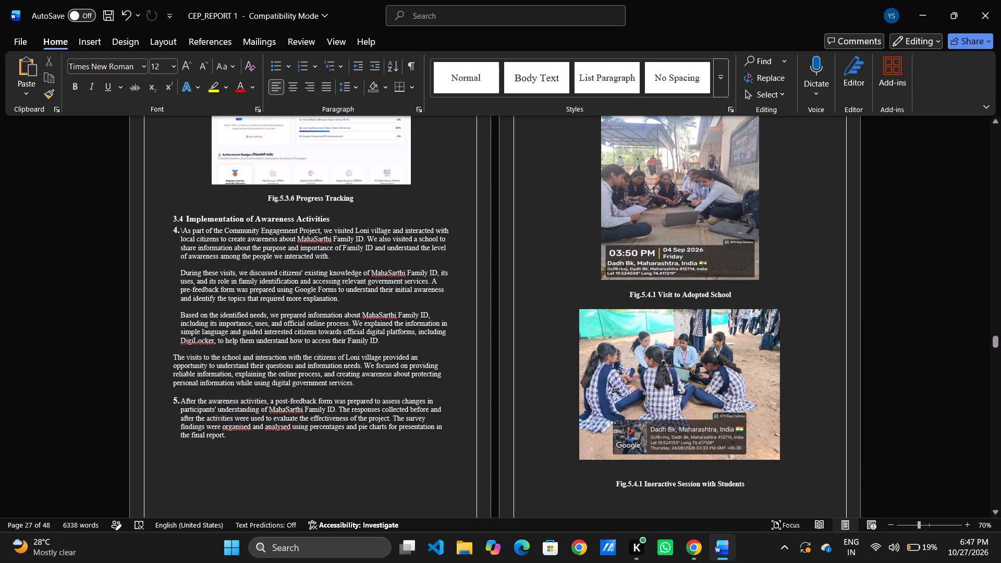
left_click(178, 401)
left_click(180, 403)
key("BackSpace")
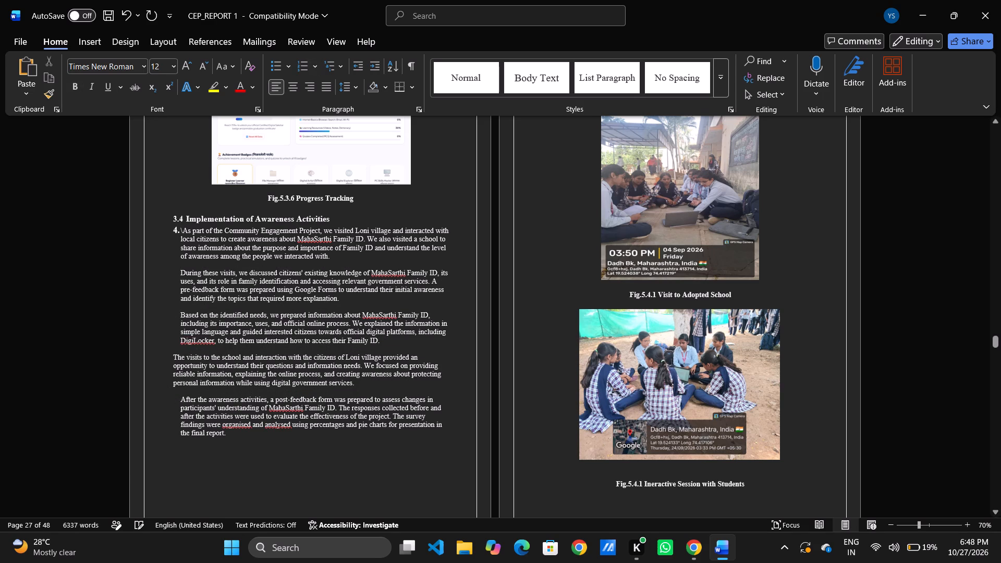
key("BackSpace")
Remove the indent from the third and second section 3.4 paragraphs, and the list number and indent from the first.
left_click(180, 313)
key("BackSpace")
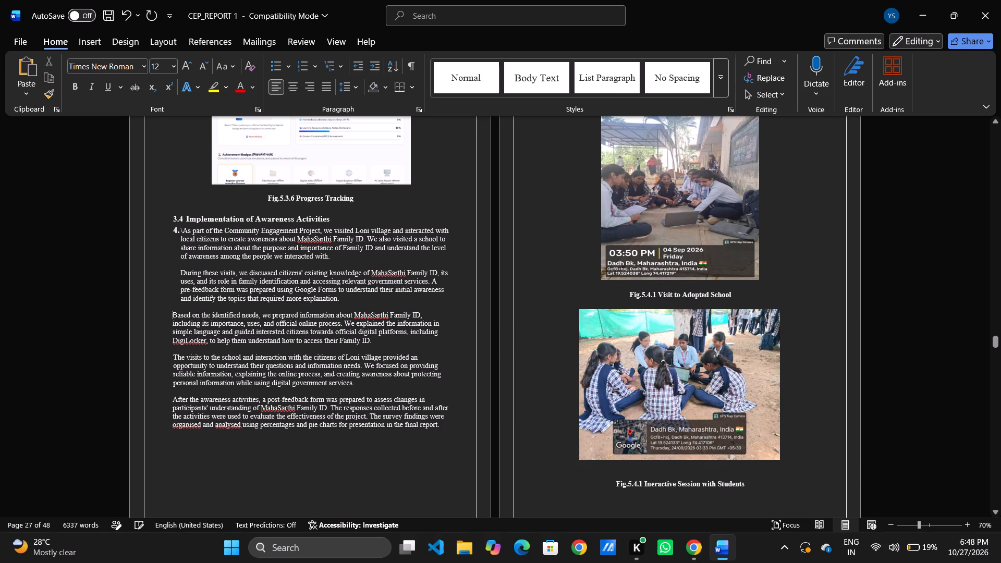
left_click(178, 272)
key("BackSpace")
left_click(180, 230)
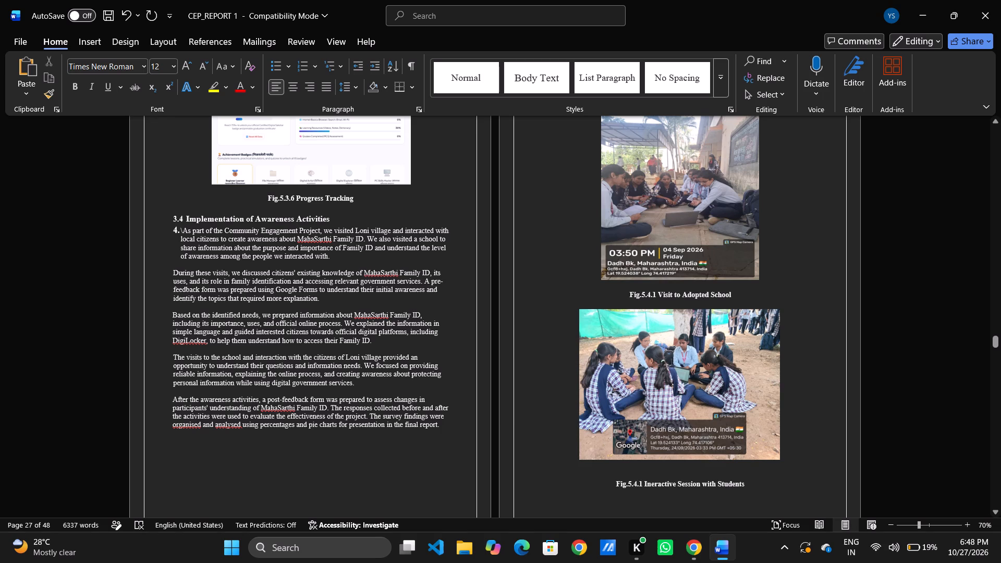
key("BackSpace")
key("BackSpace")
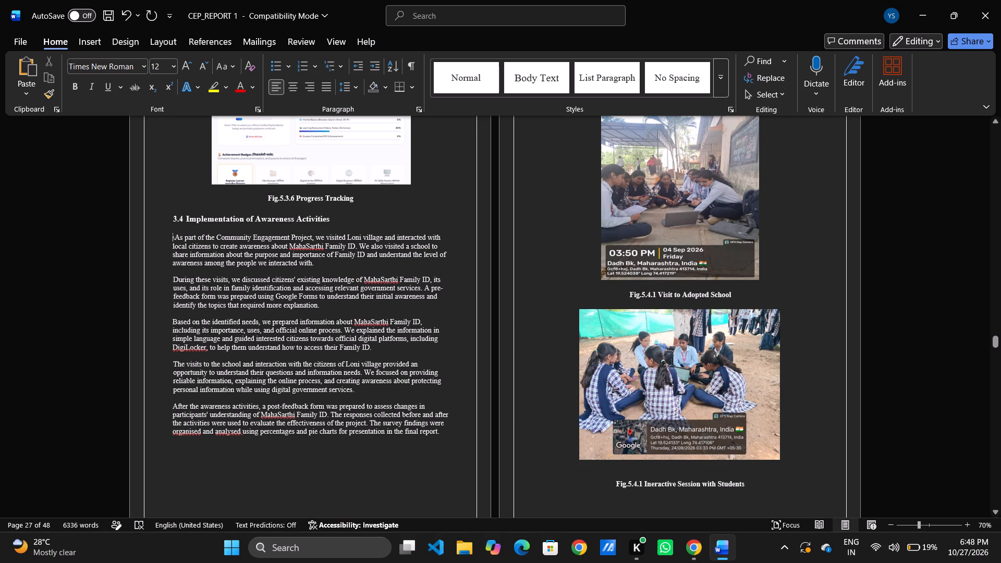
Review the revised section 3.4 text and read on through section 5.1 "Post Feedback Form Analysis" for leftover digital literacy content.
scroll(248, 350, "down", 1)
scroll(248, 348, "up", 2)
left_click_drag(335, 238, 333, 237)
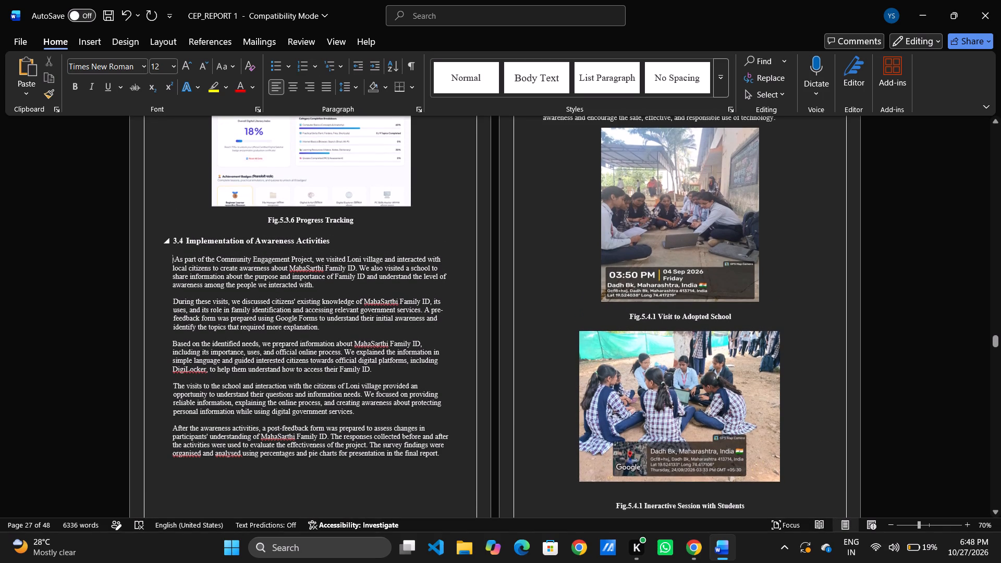
left_click_drag(333, 237, 179, 241)
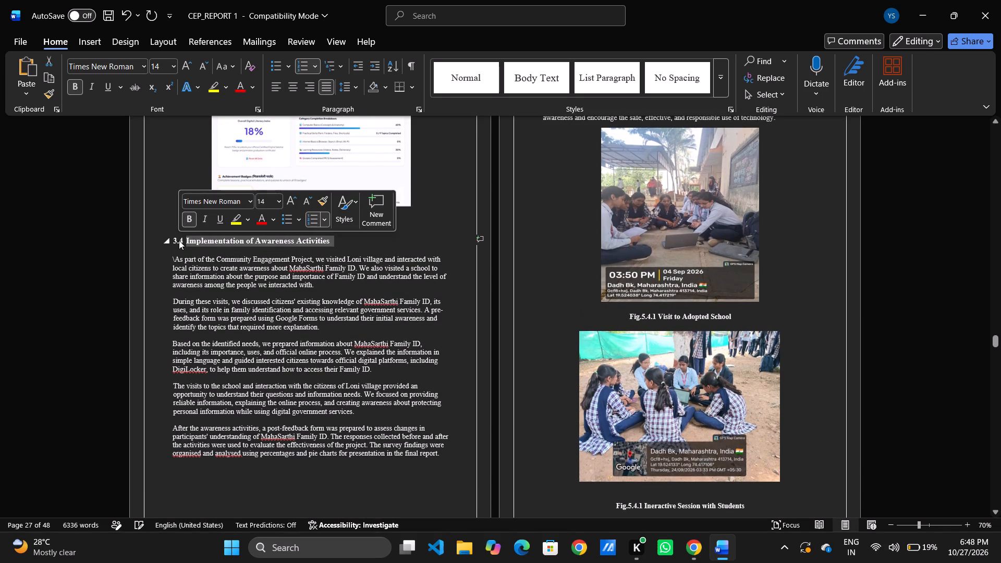
scroll(182, 254, "down", 5)
left_click_drag(197, 263, 250, 314)
scroll(248, 317, "down", 1)
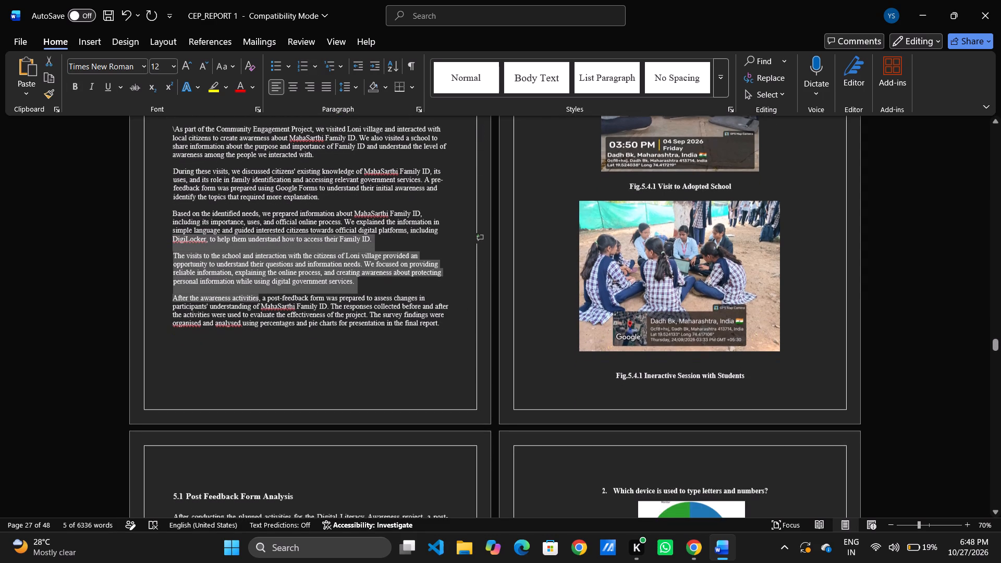
scroll(248, 317, "down", 2)
left_click(239, 331)
scroll(246, 328, "down", 3)
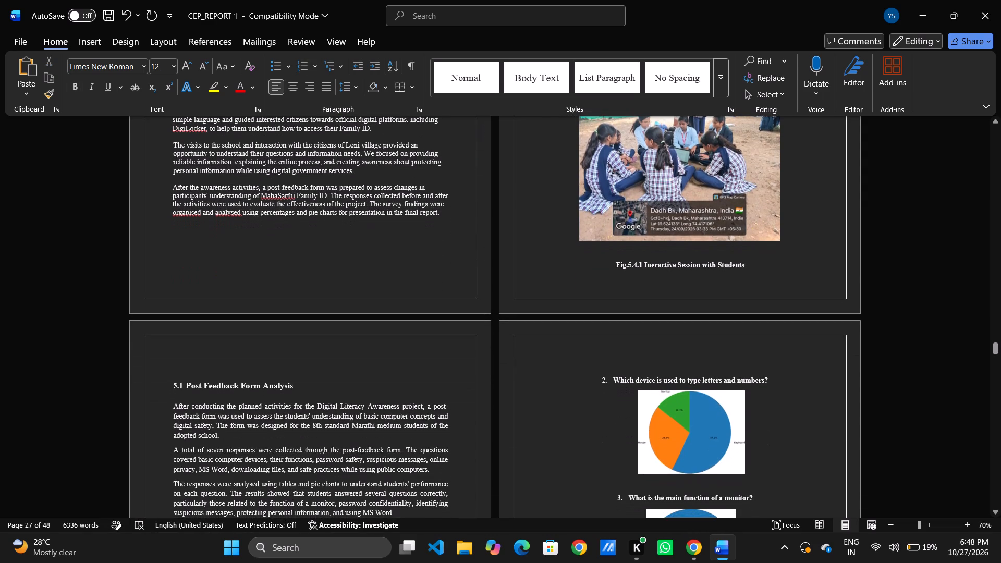
scroll(250, 323, "down", 6)
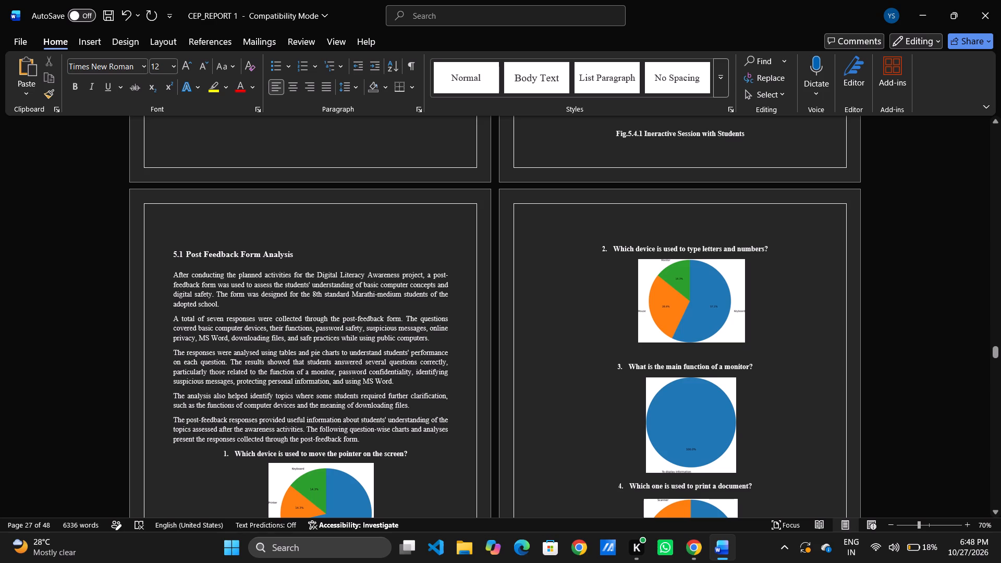
Copy the section 5.1 heading "Post Feedback Form Analysis" together with its body paragraphs, stopping before the first chart question.
scroll(188, 305, "down", 1)
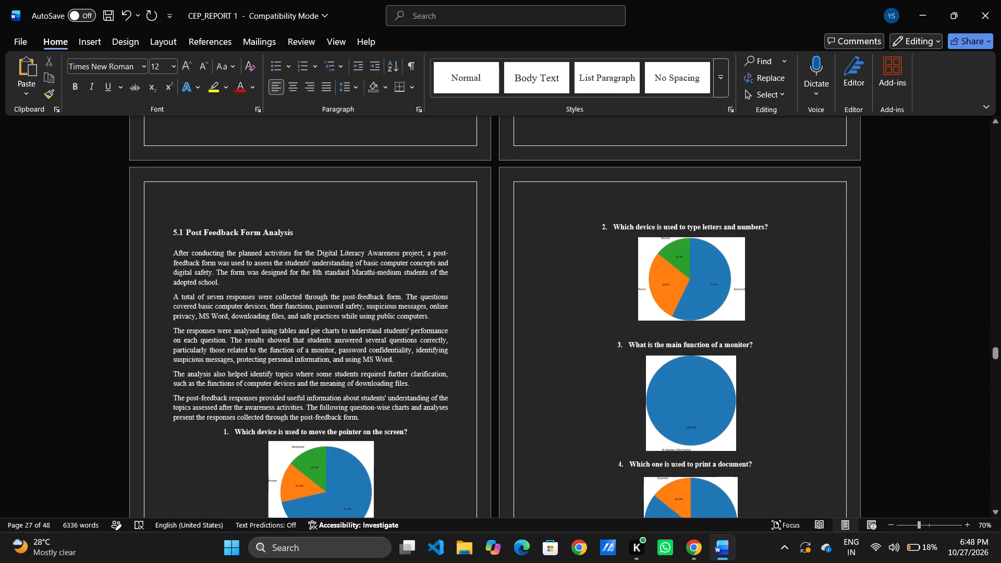
left_click_drag(172, 255, 288, 337)
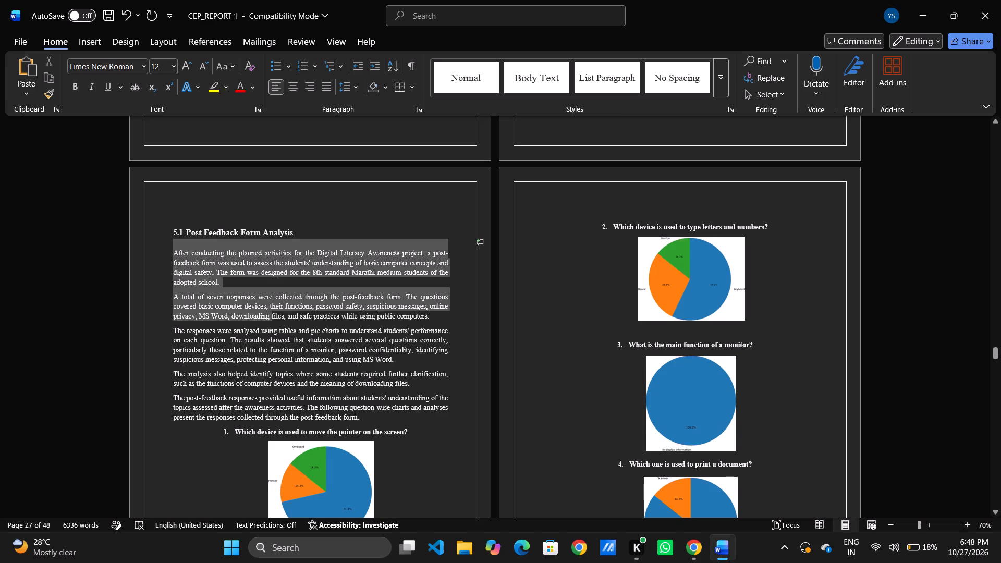
left_click_drag(288, 337, 388, 420)
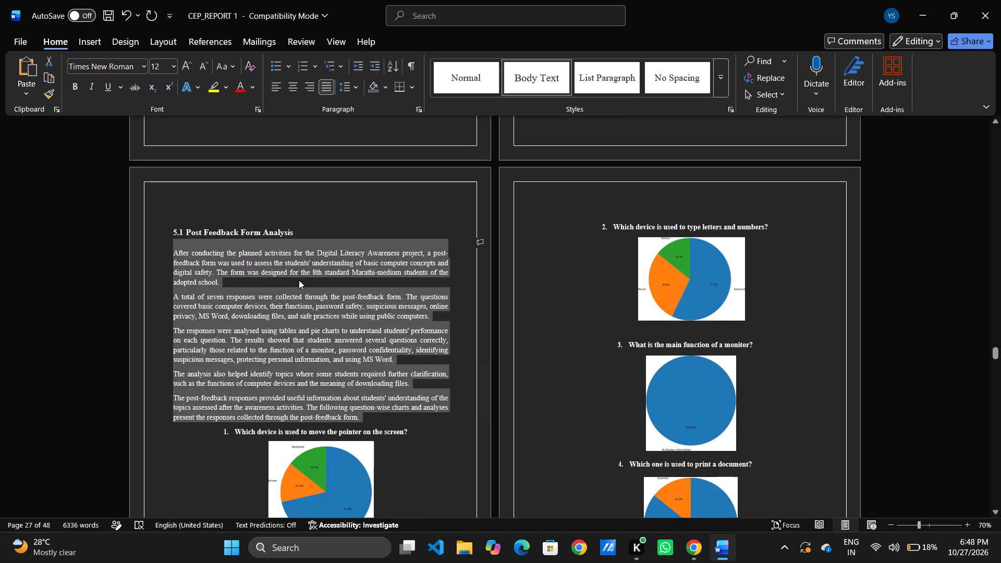
left_click_drag(184, 230, 354, 417)
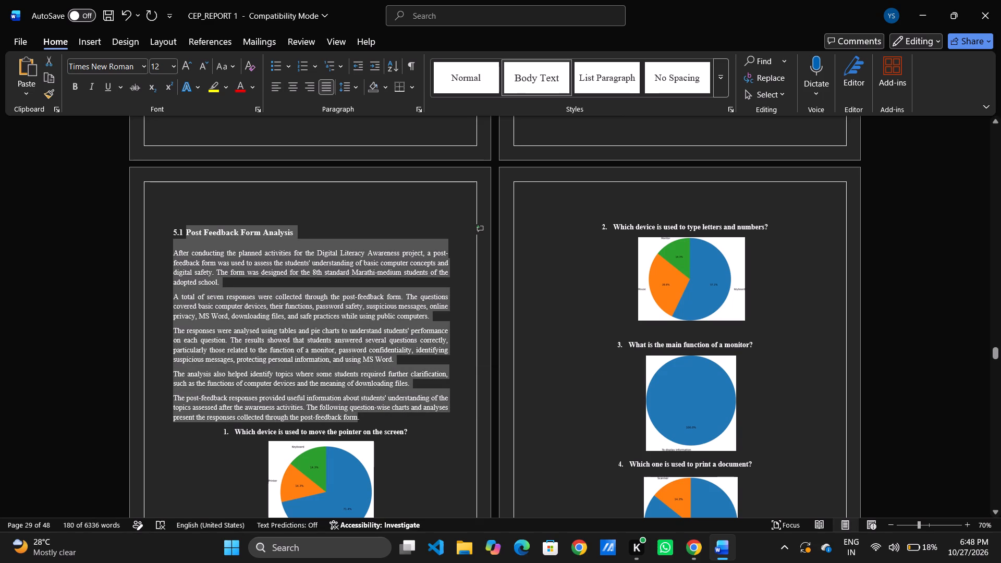
left_click_drag(354, 417, 357, 422)
key("ctrl+c")
key("alt+Tab")
left_click(414, 497)
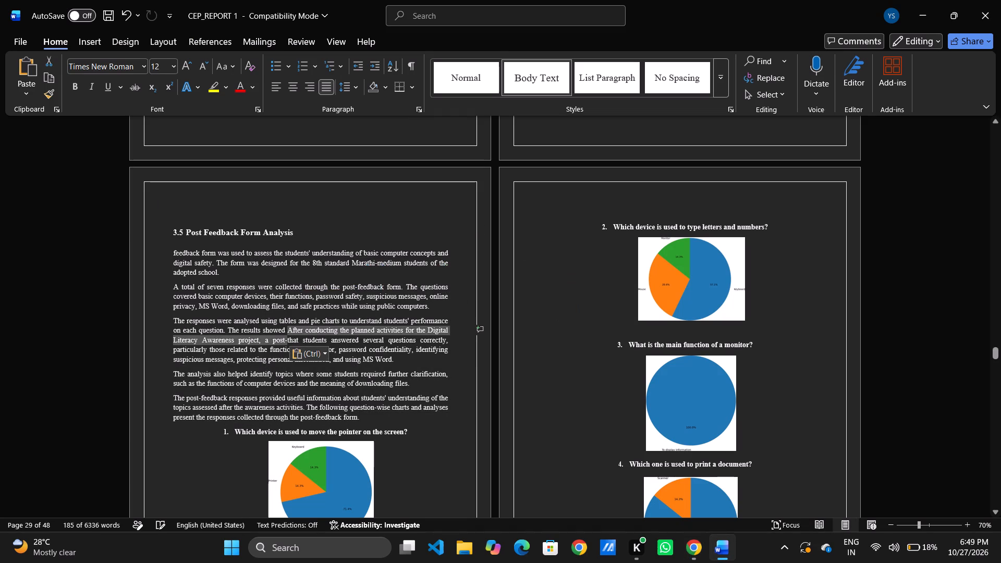
key("ctrl+z")
left_click(174, 253)
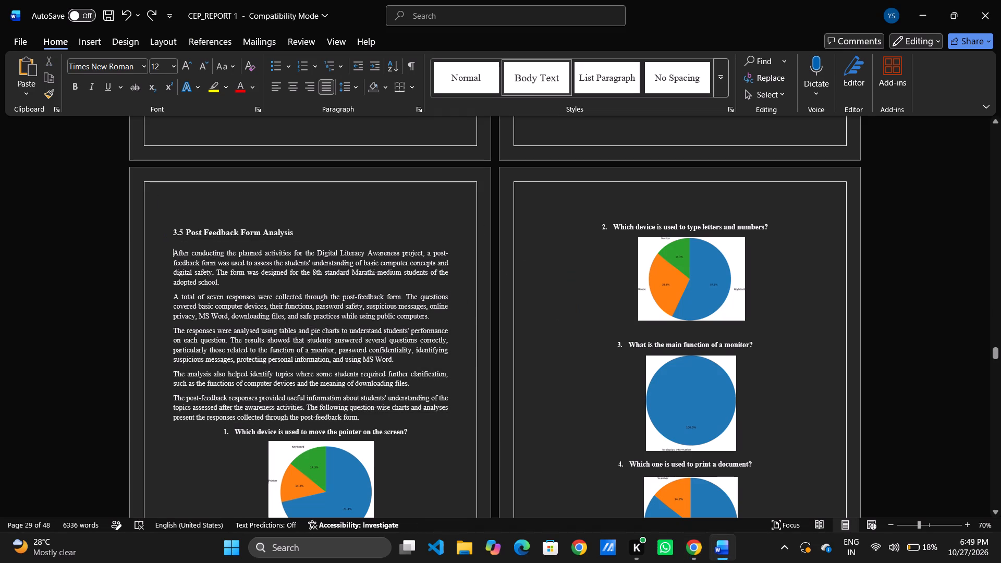
left_click_drag(173, 252, 364, 415)
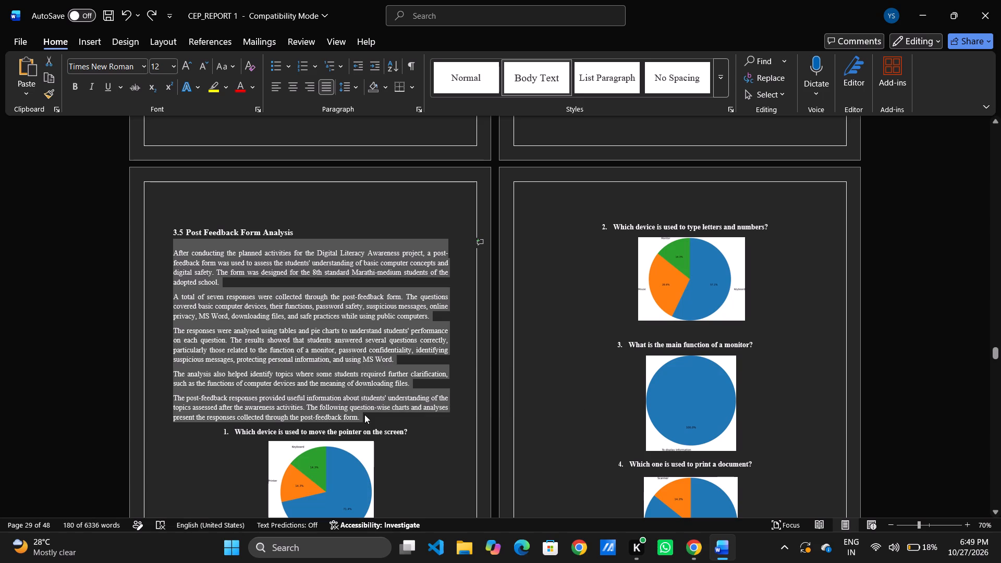
key("ctrl+v")
Remove the list numbers from the four pasted paragraphs under "Post Feedback Form Analysis".
left_click(182, 244)
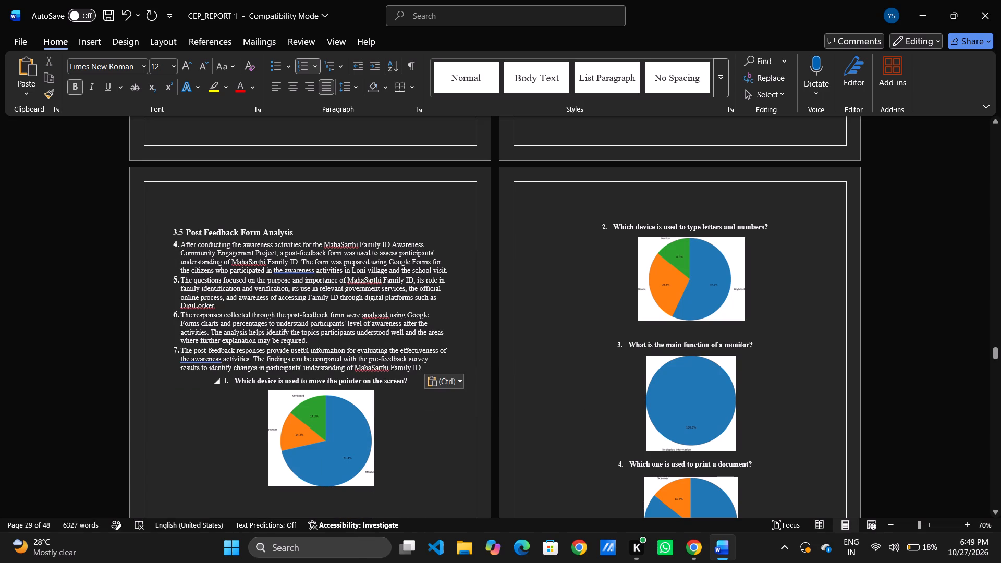
key("BackSpace")
left_click(181, 295)
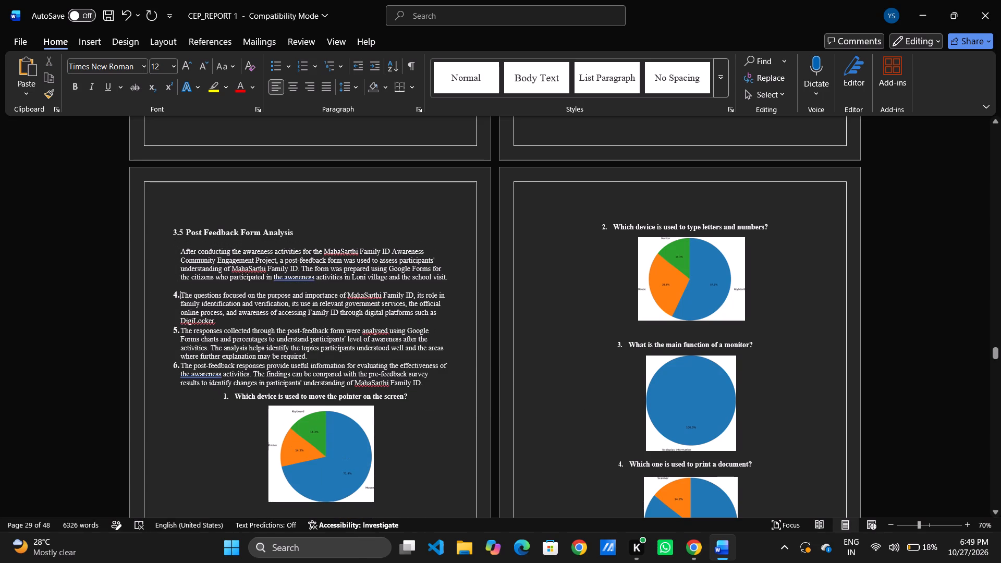
key("BackSpace")
left_click(180, 338)
key("BackSpace")
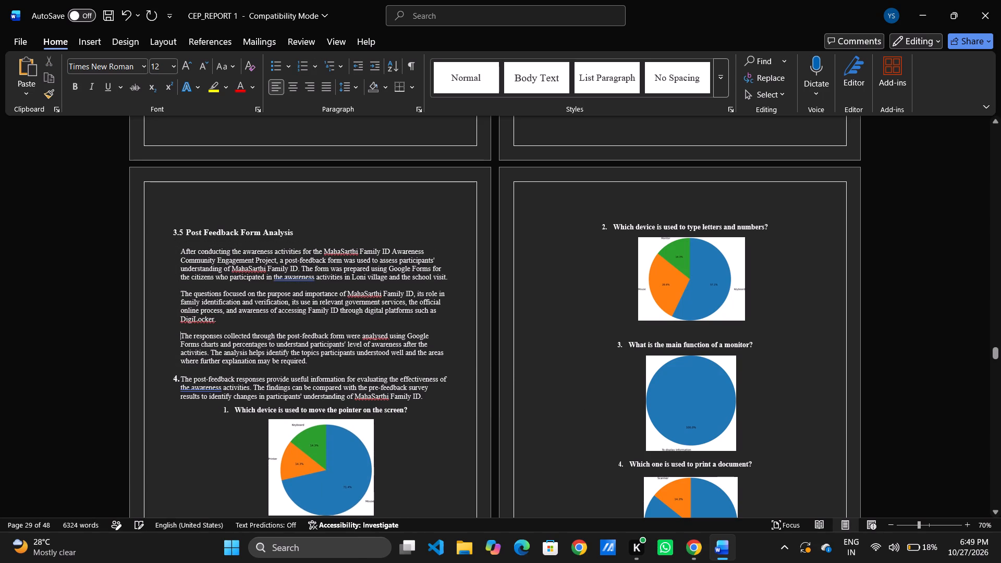
left_click(181, 378)
key("BackSpace")
Review the post-feedback question charts and the "Comparative Analysis of Pre-Feedback and Post-Feedback" section for leftover digital literacy content.
scroll(199, 356, "down", 3)
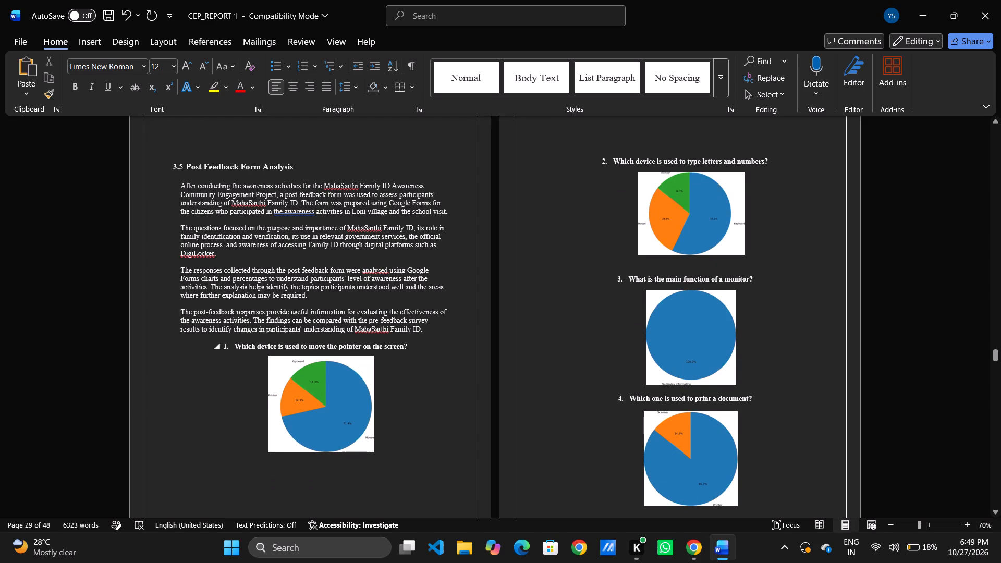
scroll(358, 364, "down", 5)
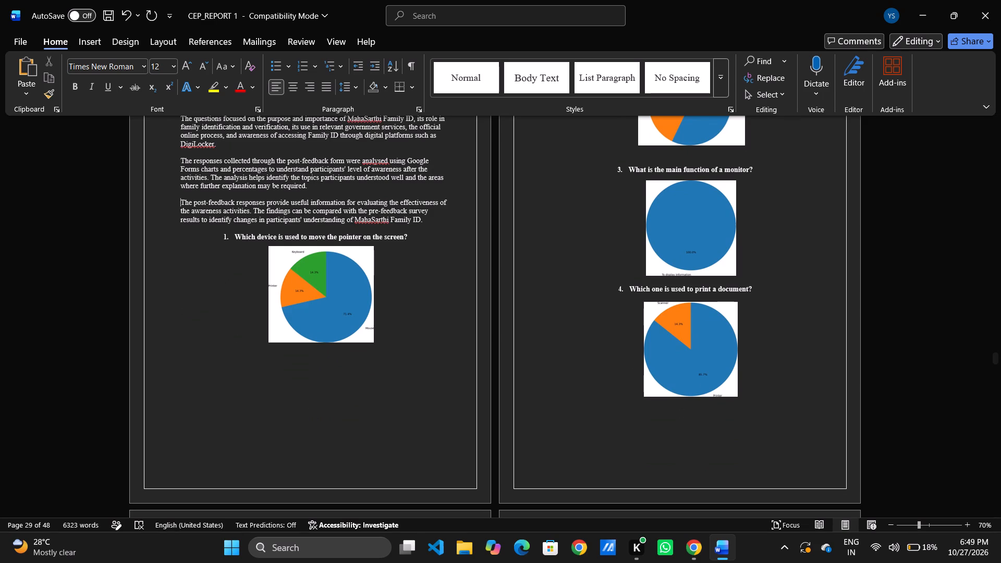
scroll(261, 371, "down", 7)
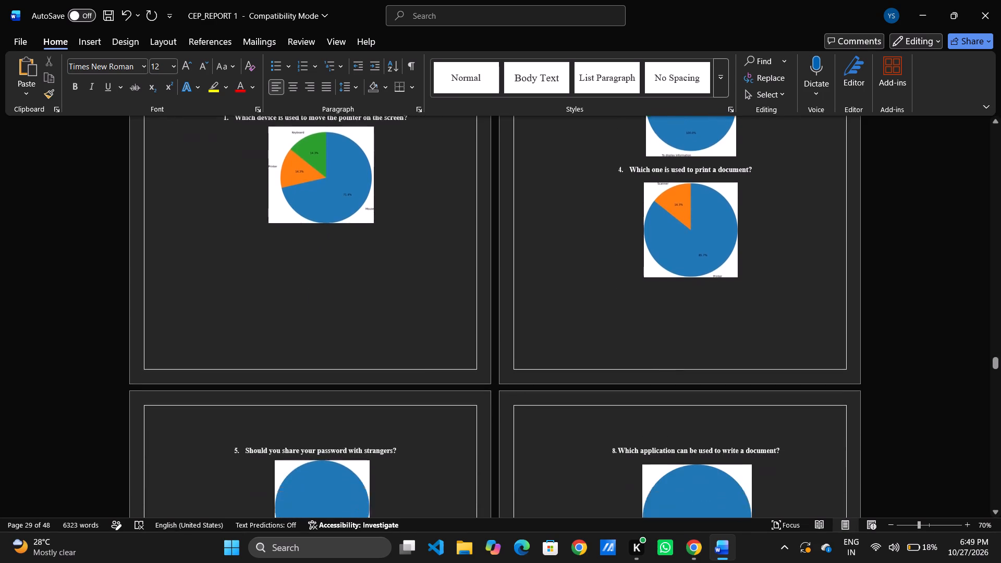
scroll(283, 364, "down", 6)
scroll(308, 319, "down", 5)
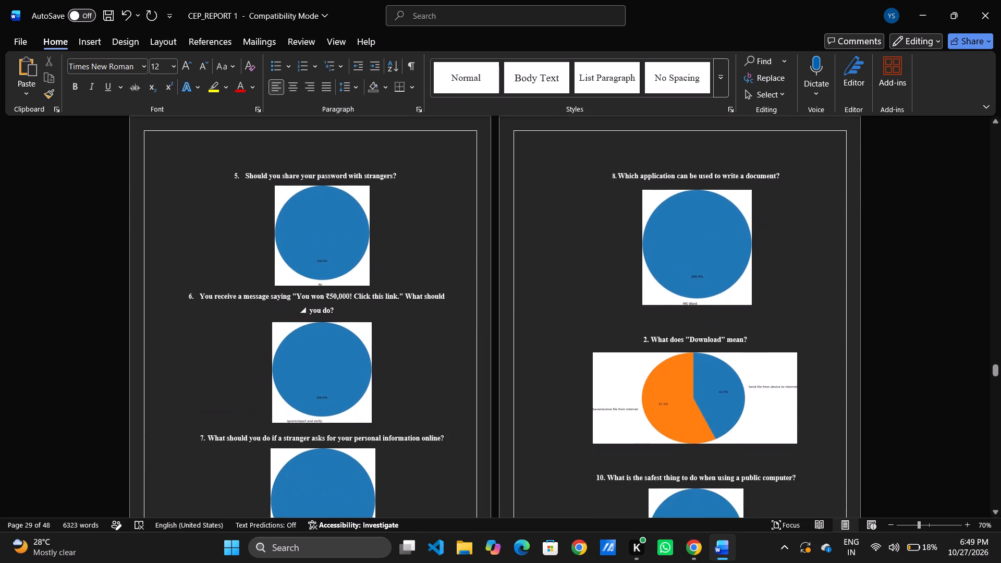
scroll(311, 312, "down", 16)
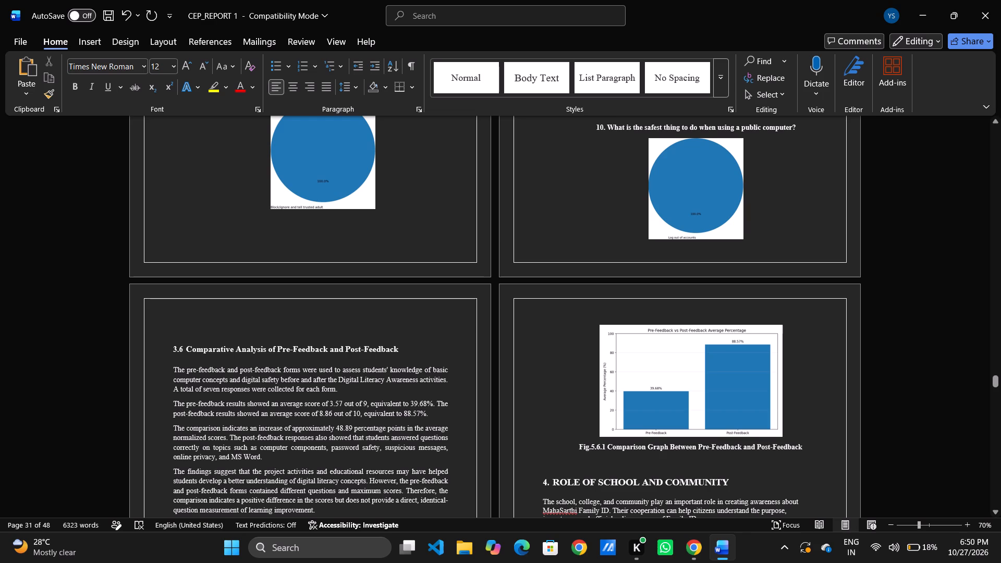
scroll(388, 368, "up", 1)
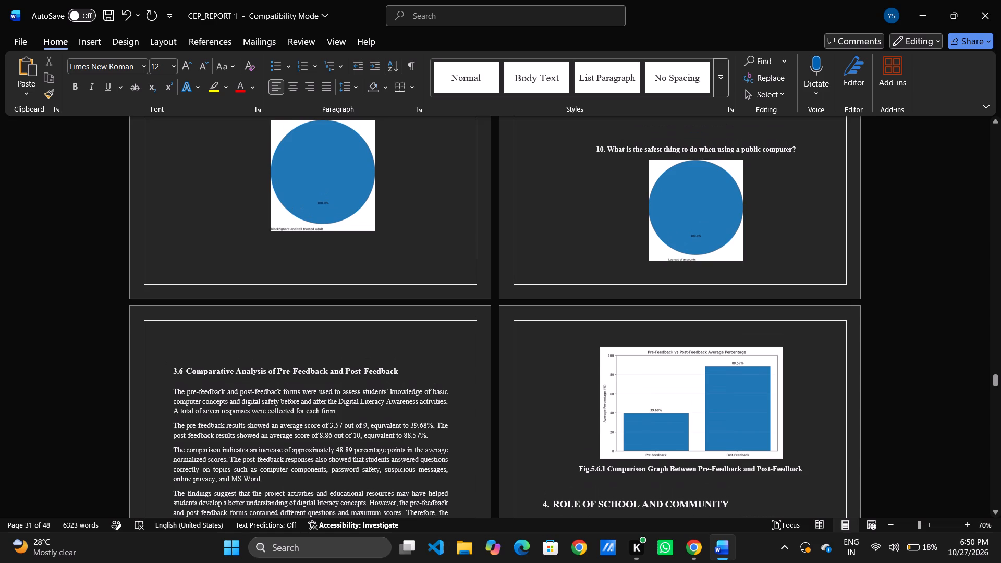
scroll(384, 352, "down", 3)
scroll(384, 350, "up", 15)
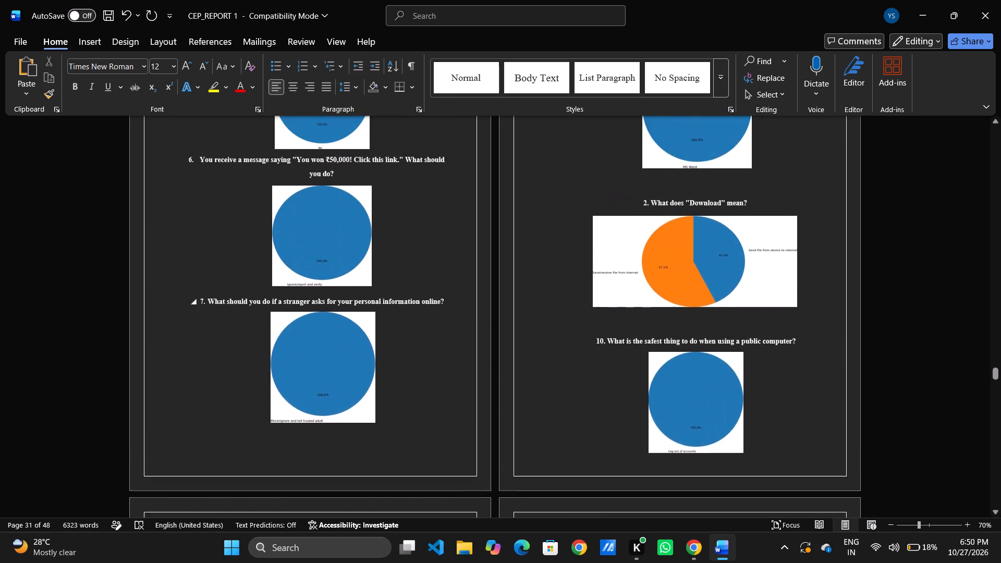
scroll(384, 350, "up", 9)
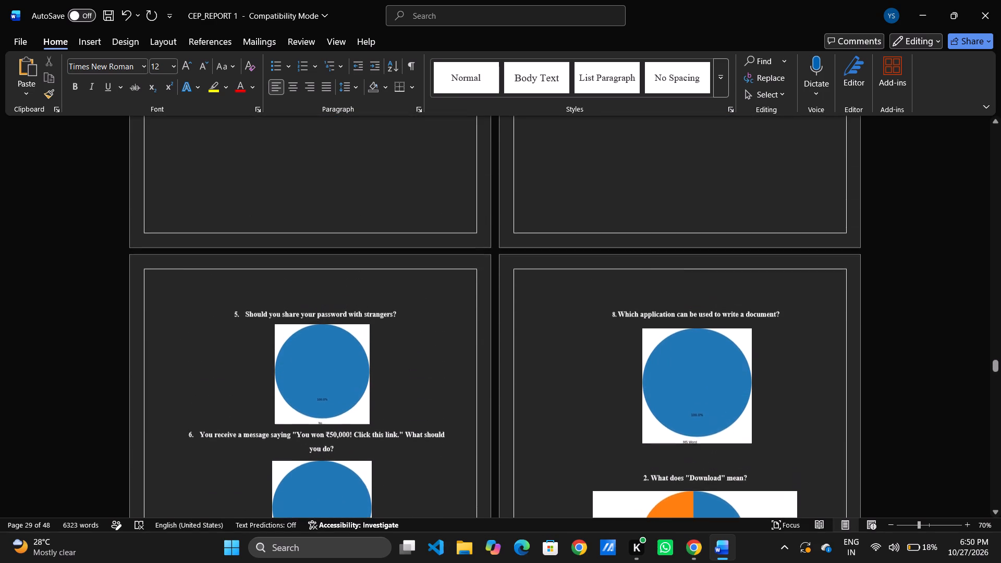
scroll(390, 350, "up", 15)
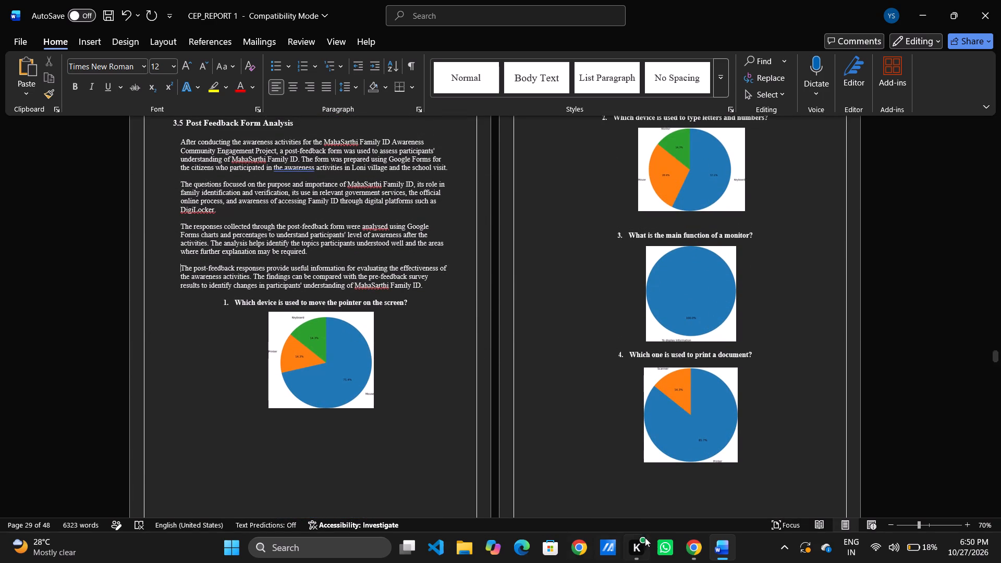
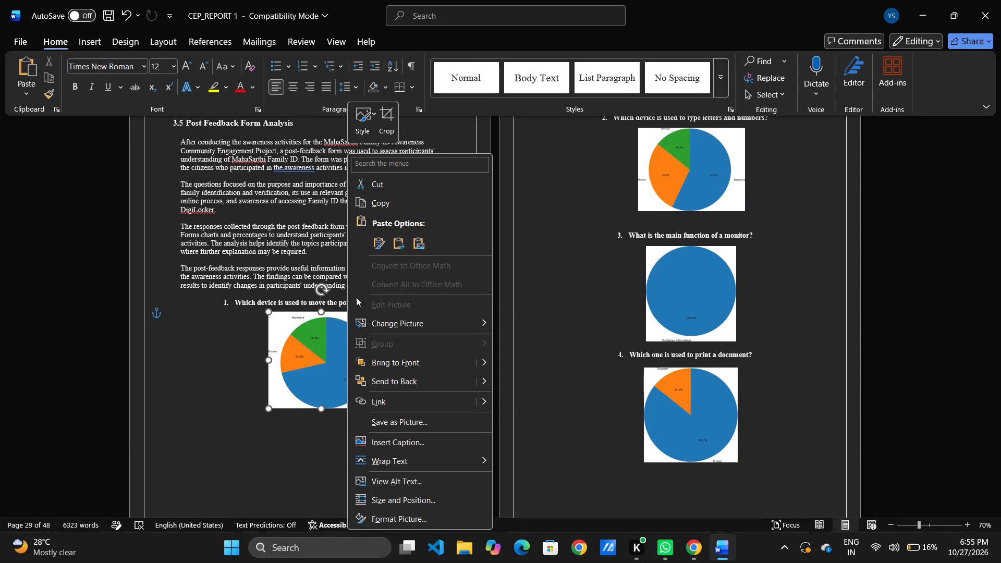
Paste the copied Gender(लिंग) responses chart as a picture under question 1, shifting the existing pie chart down.
left_click(310, 348)
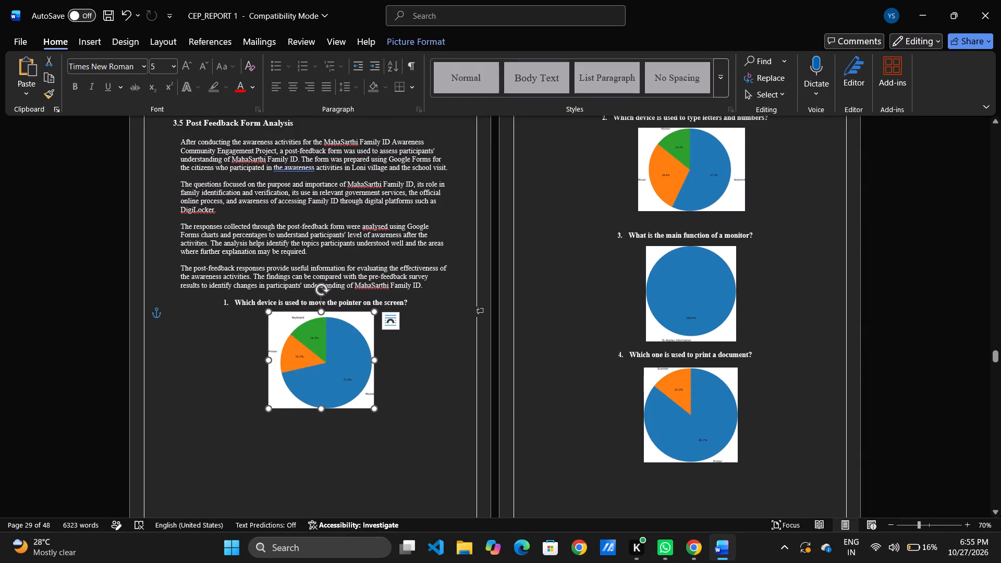
key("ctrl+v")
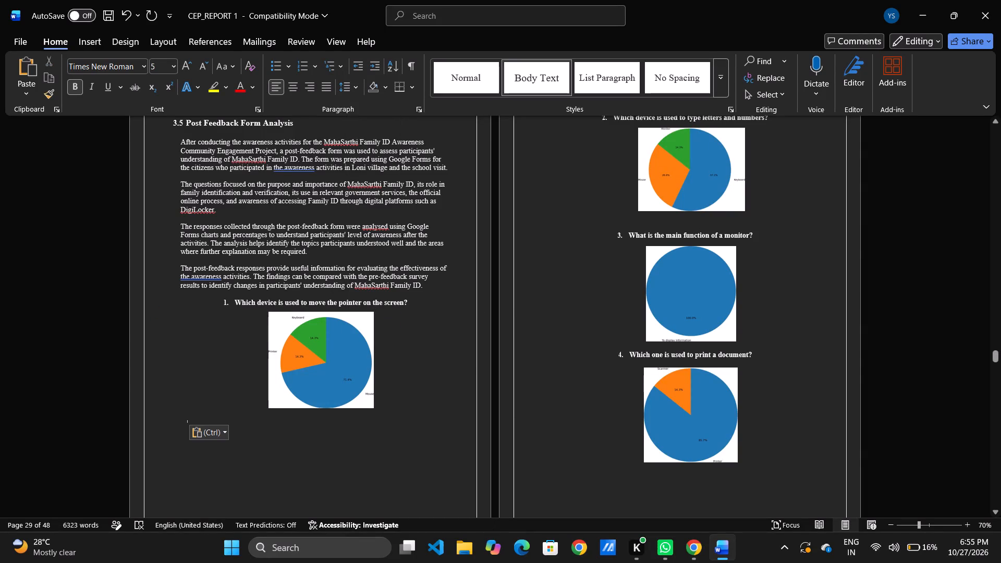
left_click_drag(330, 353, 328, 374)
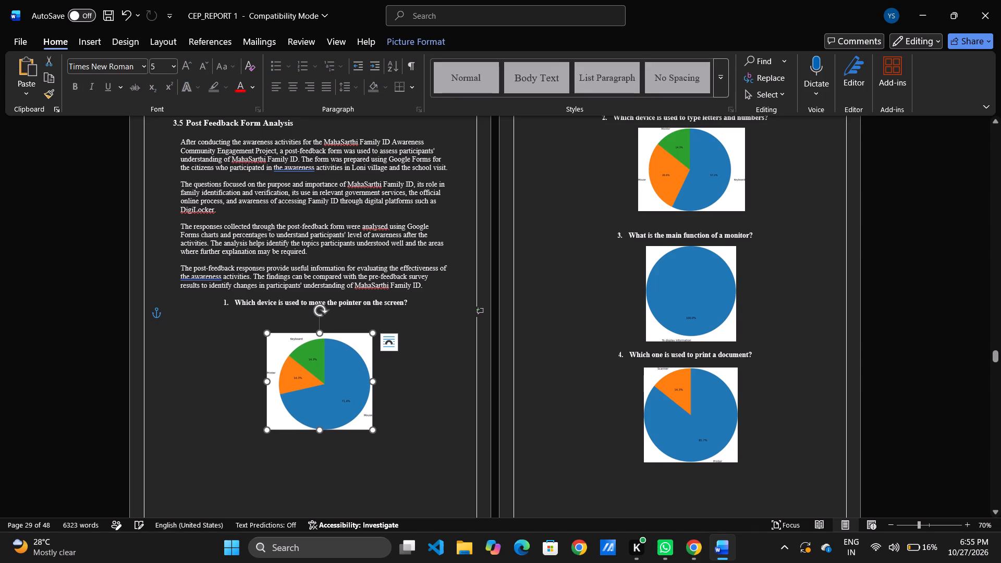
key("ctrl+v")
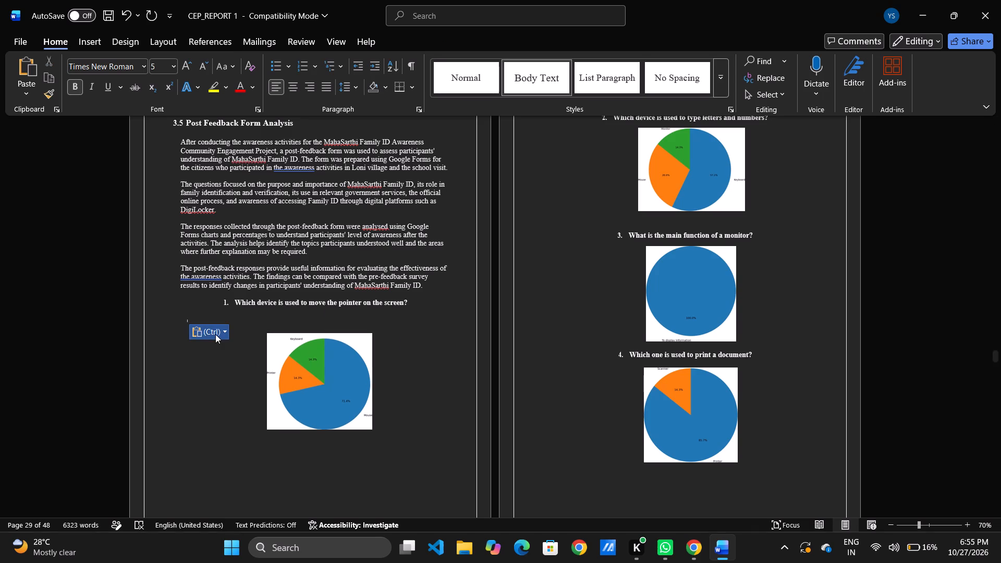
left_click(215, 334)
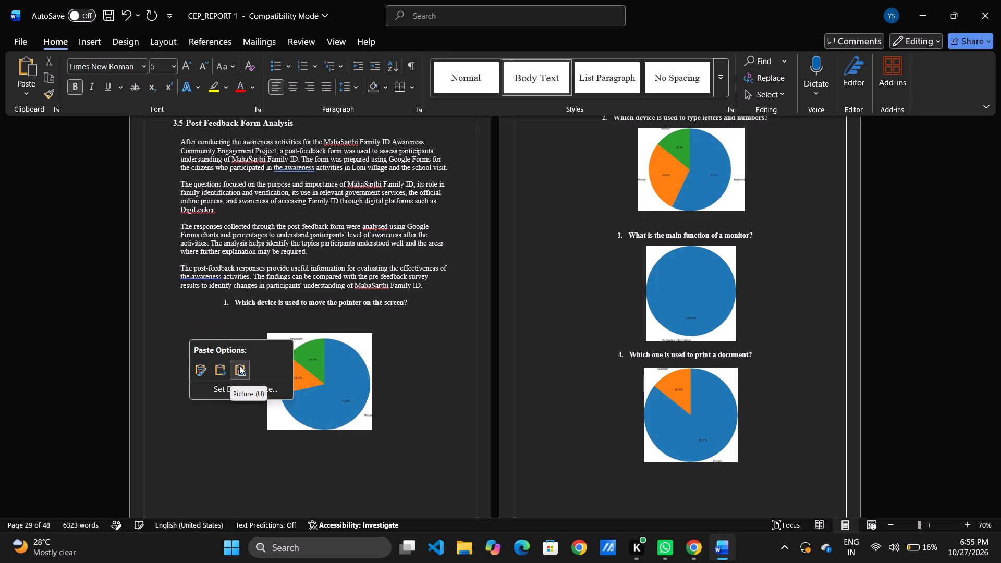
left_click(239, 365)
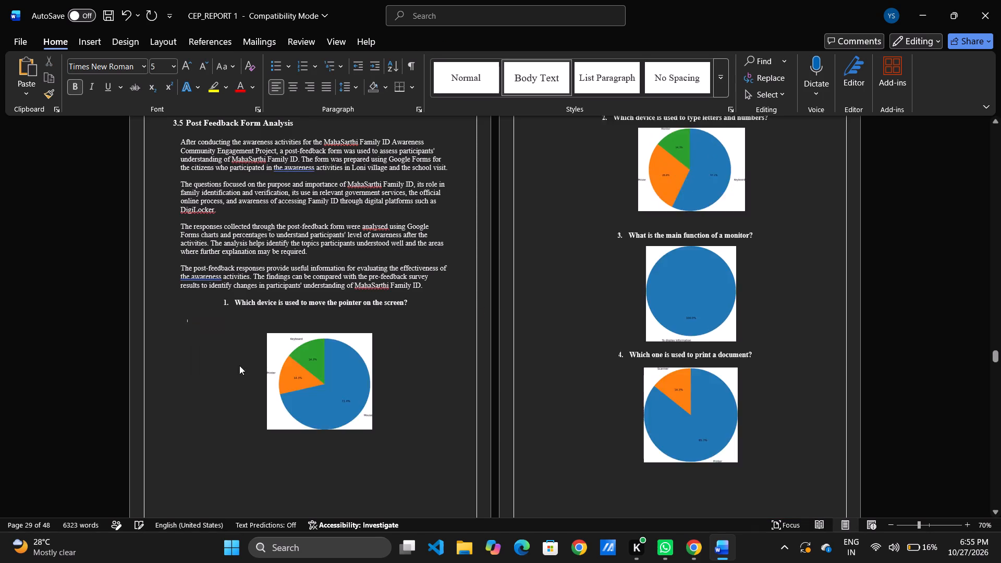
left_click_drag(581, 335, 478, 342)
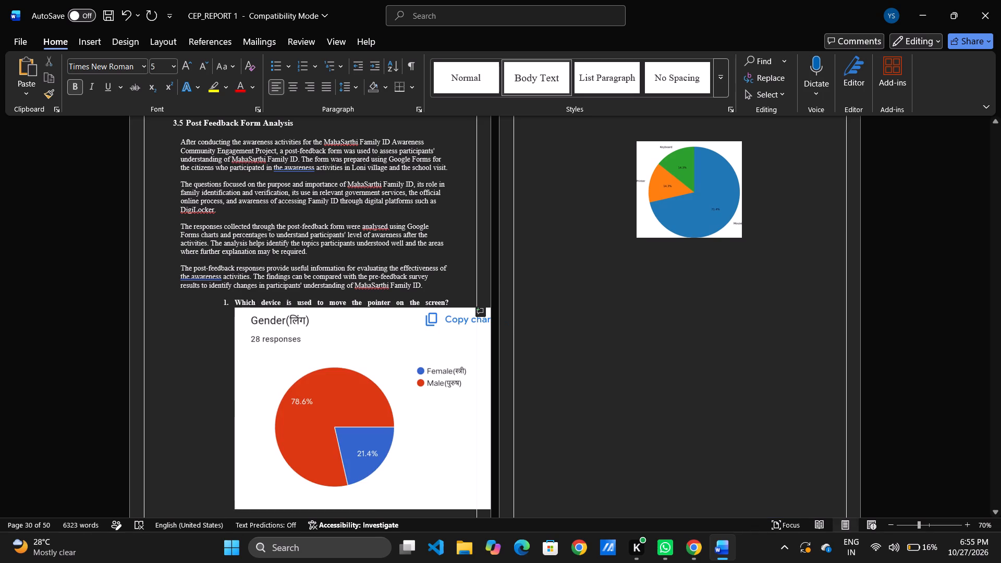
Reduce the height of the pasted Gender chart so it takes less vertical space under question 1.
left_click_drag(373, 308, 369, 353)
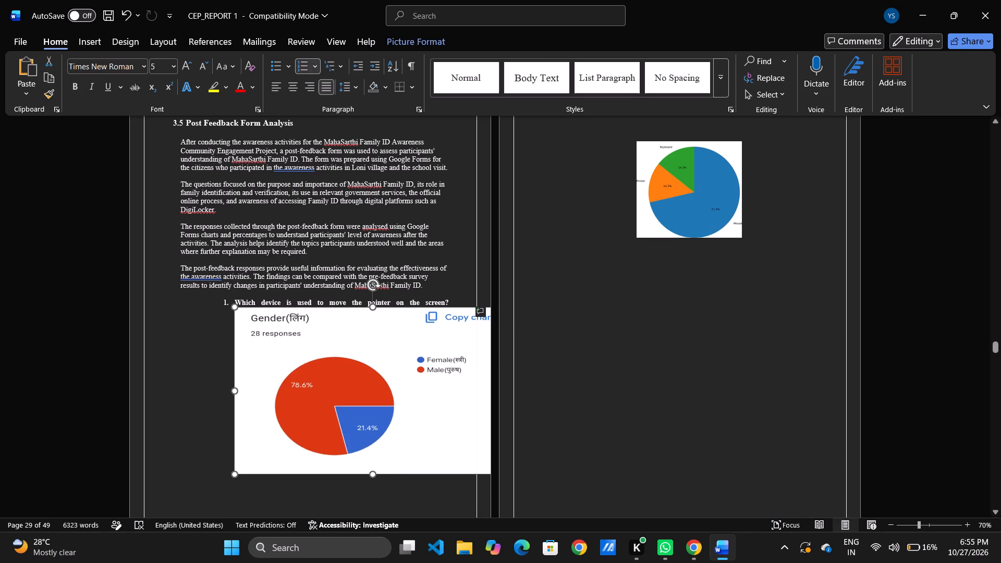
left_click_drag(369, 353, 359, 373)
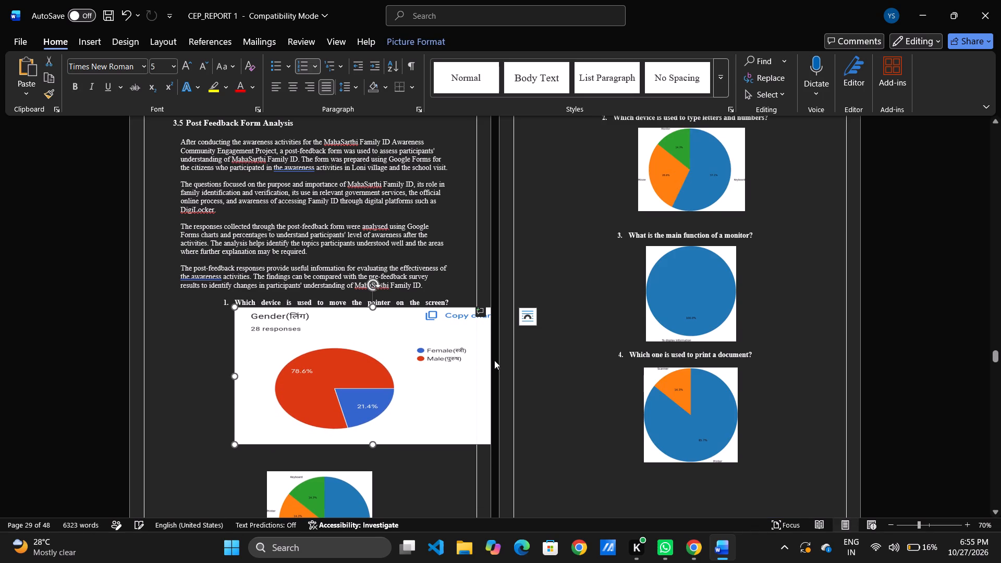
left_click_drag(490, 362, 461, 362)
left_click_drag(456, 361, 446, 365)
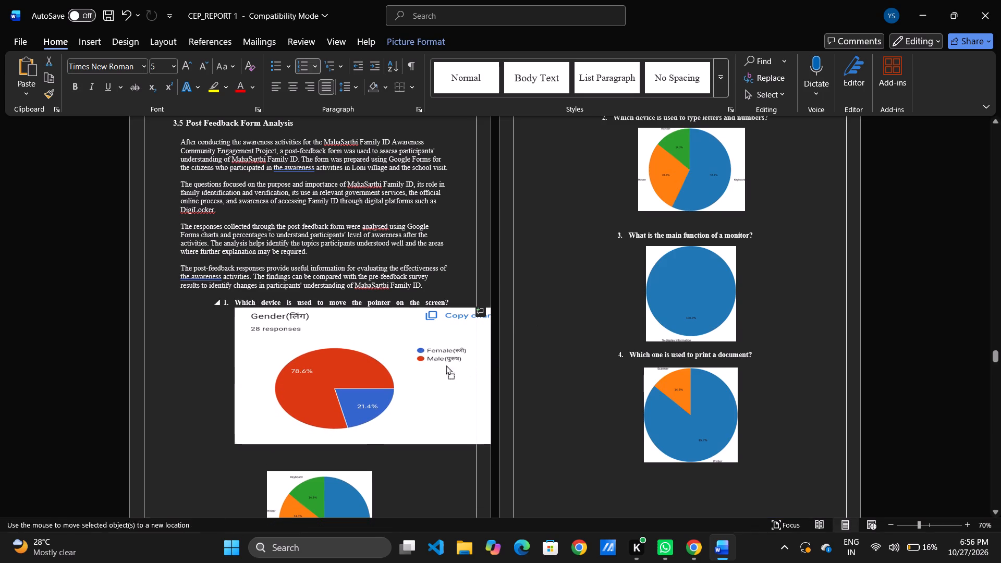
left_click_drag(446, 365, 394, 368)
left_click_drag(341, 365, 282, 383)
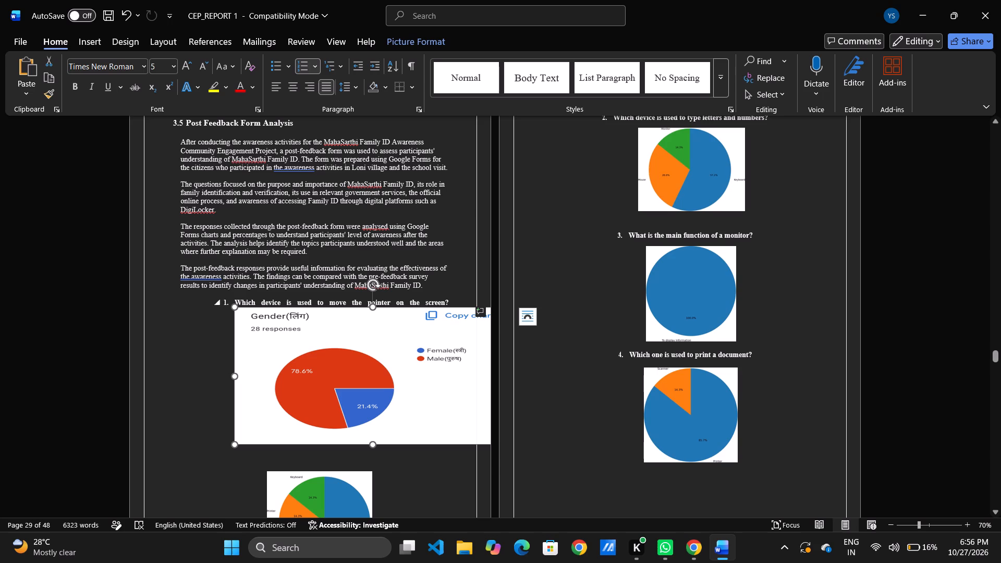
left_click_drag(374, 445, 371, 406)
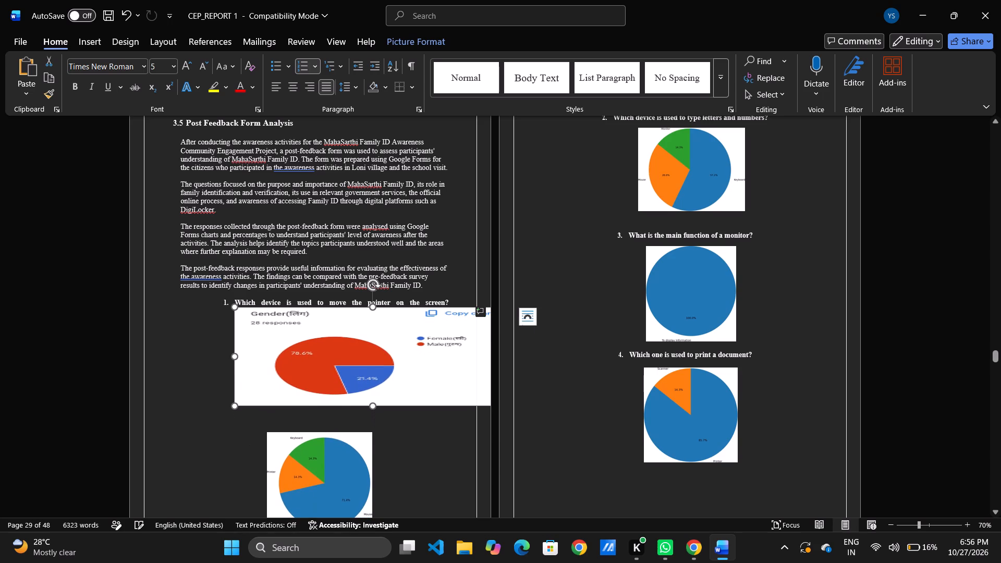
Set the Gender chart's text wrapping to Square and narrow it to fit within the page borders.
left_click(523, 317)
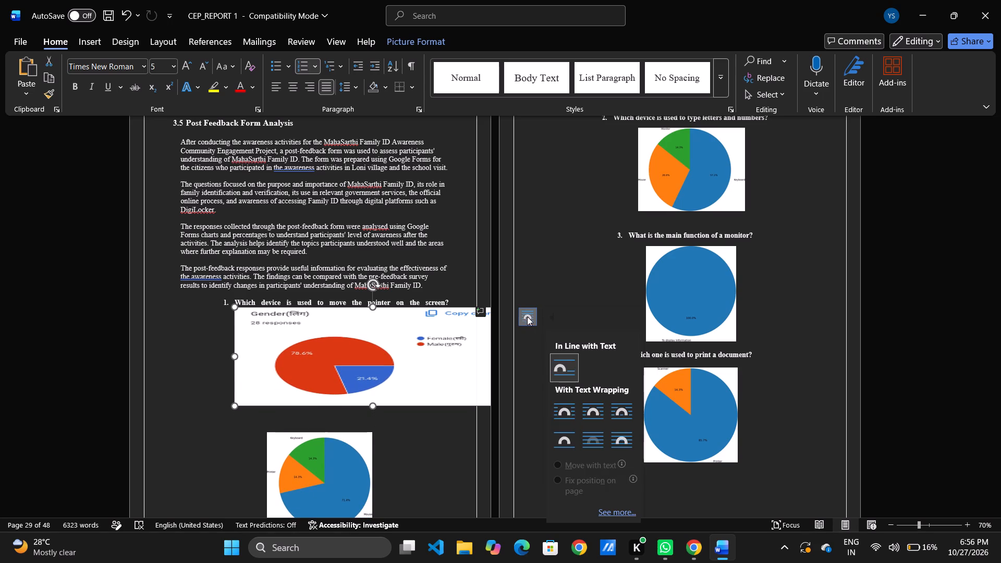
double_click(563, 404)
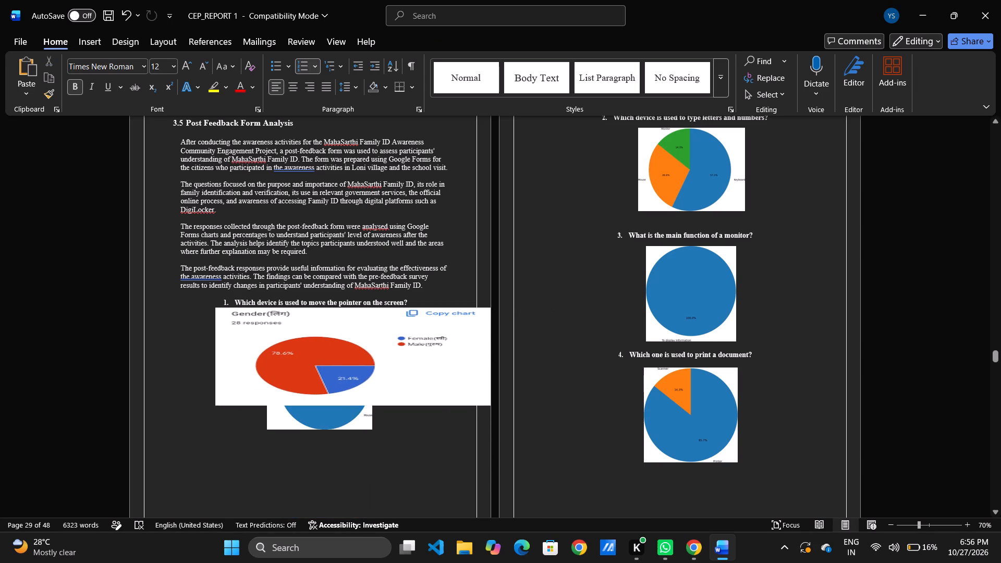
left_click_drag(490, 346, 440, 362)
left_click_drag(448, 374, 389, 371)
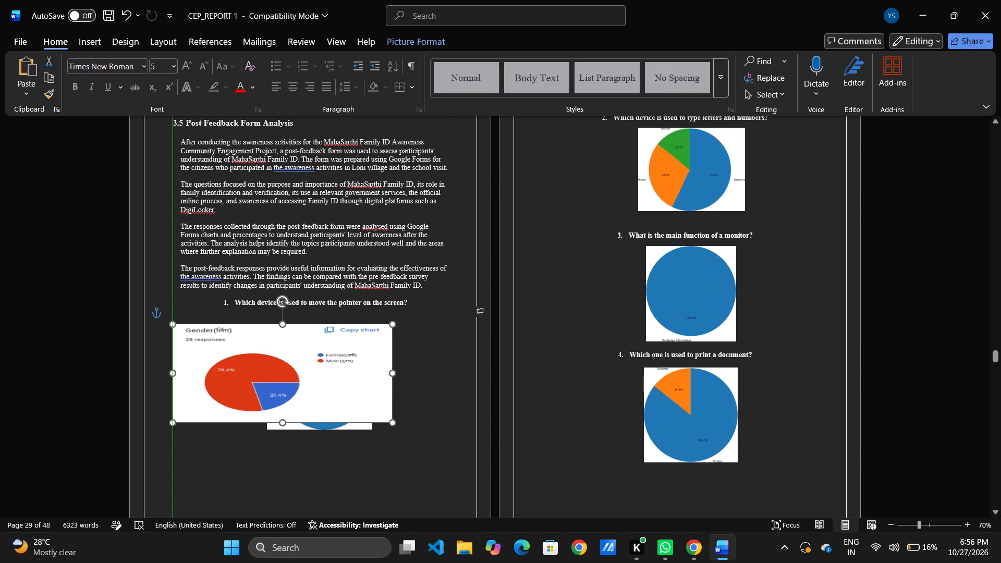
left_click_drag(389, 371, 324, 372)
Cut the old question 1 pie chart that sits behind the Gender chart.
right_click(355, 369)
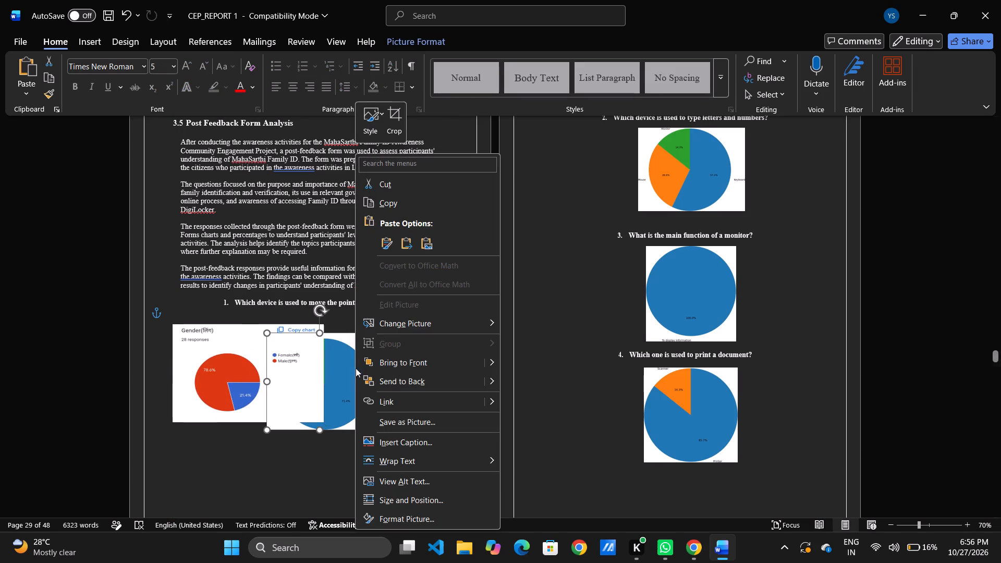
left_click(420, 191)
Move the Gender chart to the horizontal centre of the page, in the old question 1 chart's place.
left_click_drag(282, 370, 347, 379)
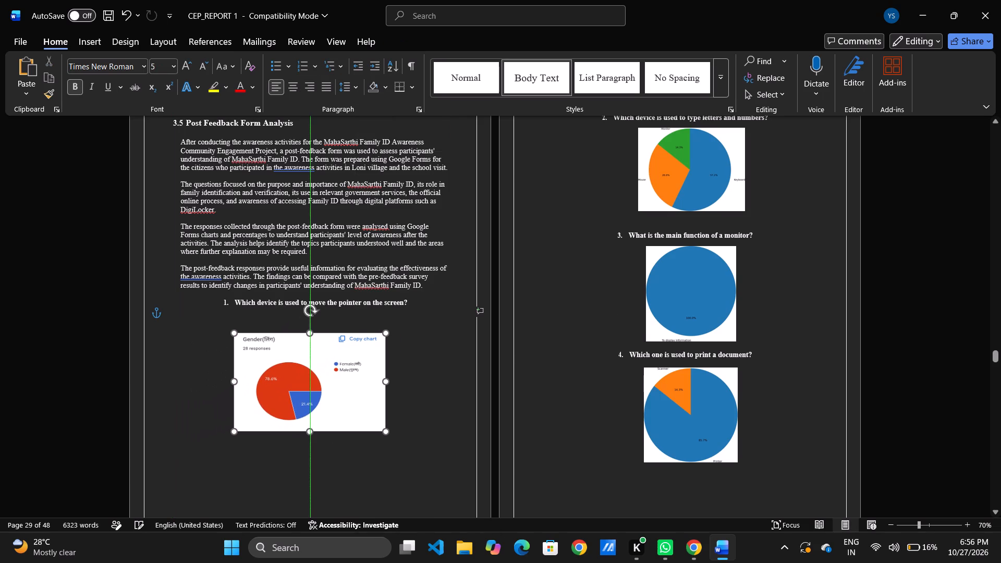
left_click_drag(347, 379, 353, 380)
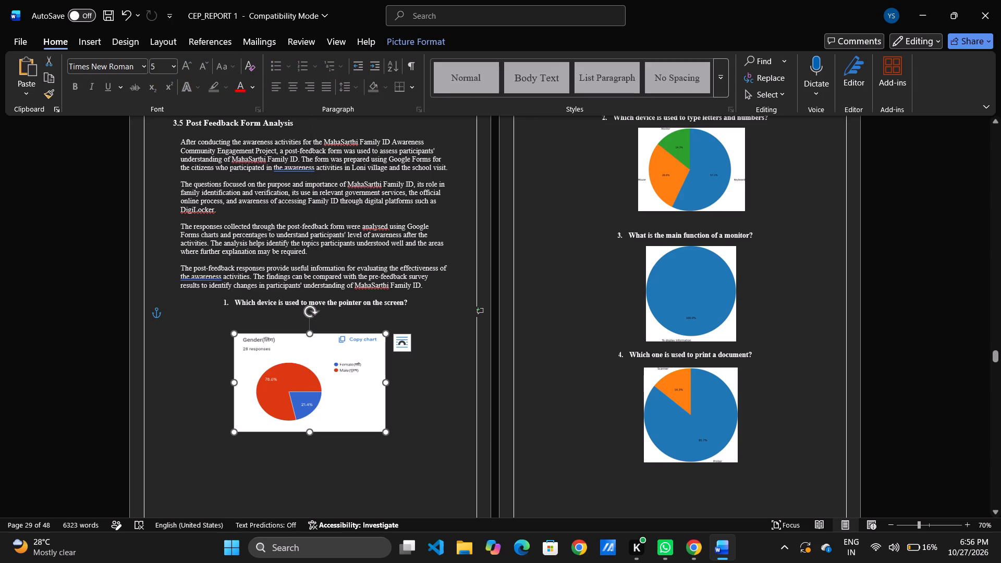
Delete the numbered question line "Which device is used to move the pointer on the screen?" above the Gender chart.
left_click_drag(417, 302, 309, 317)
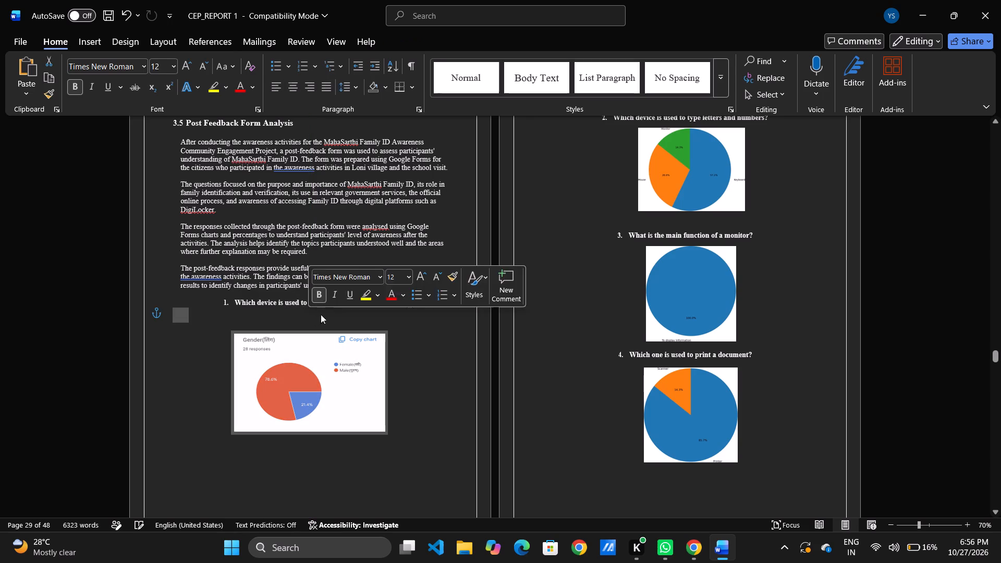
left_click(406, 345)
left_click_drag(417, 301, 287, 317)
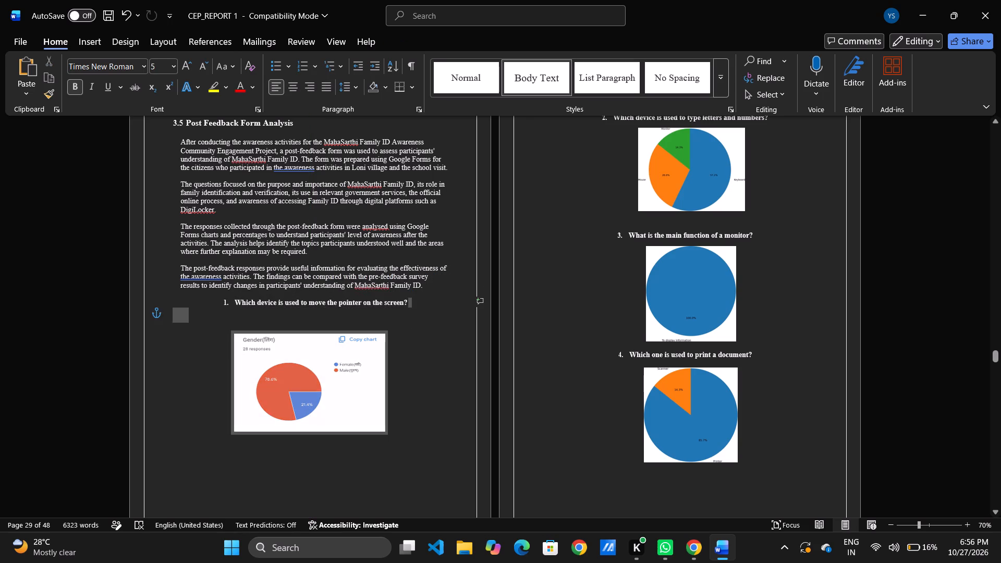
left_click_drag(287, 317, 237, 301)
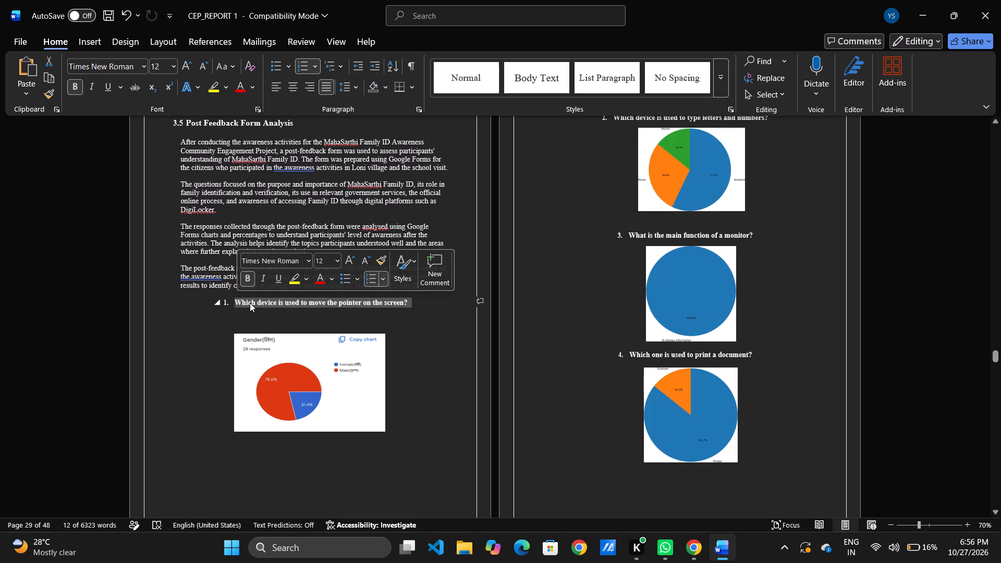
key("BackSpace")
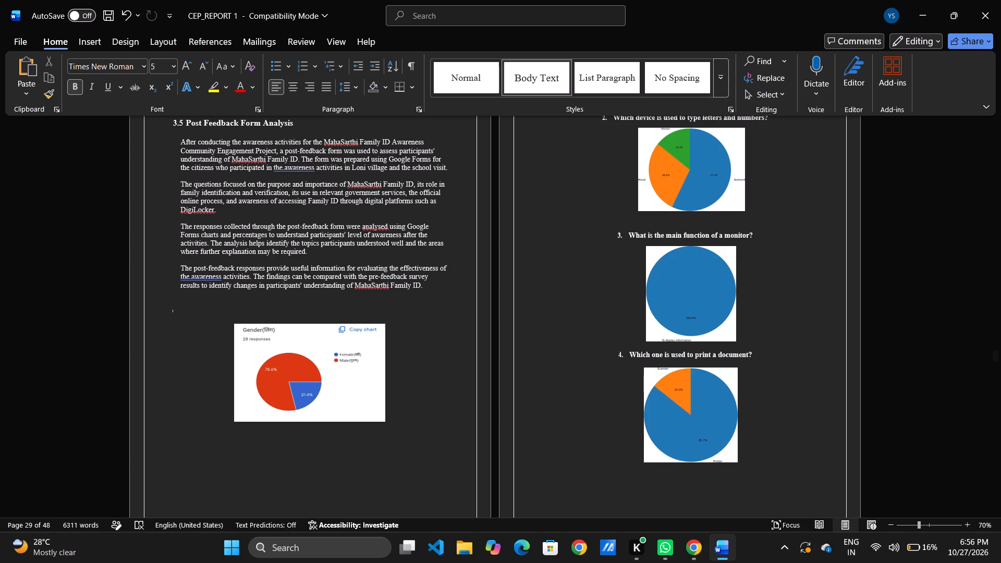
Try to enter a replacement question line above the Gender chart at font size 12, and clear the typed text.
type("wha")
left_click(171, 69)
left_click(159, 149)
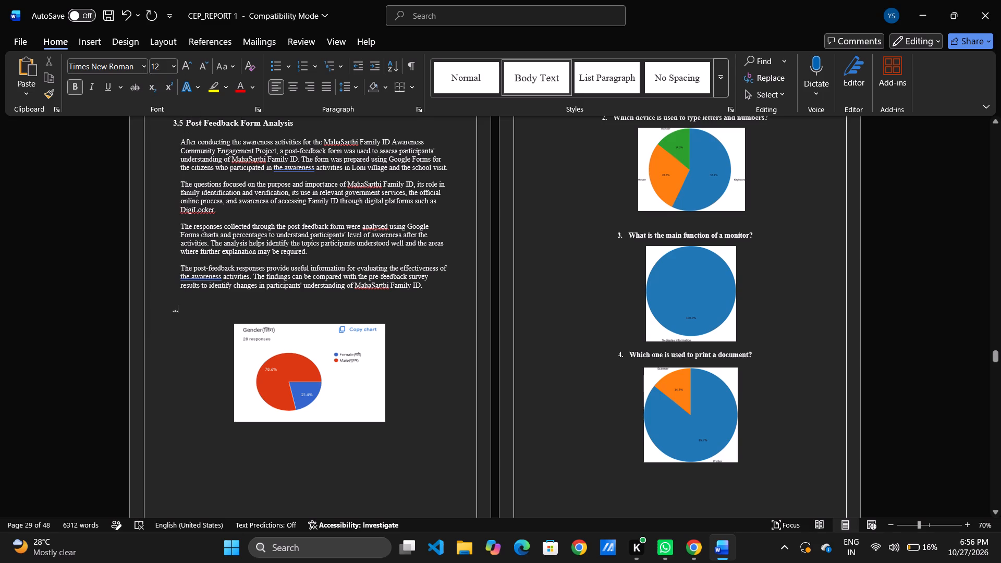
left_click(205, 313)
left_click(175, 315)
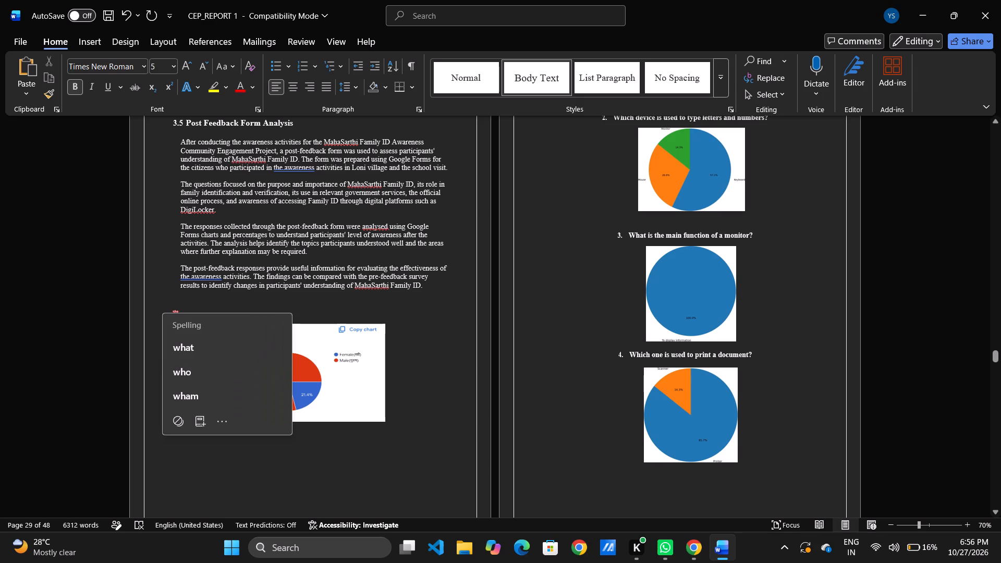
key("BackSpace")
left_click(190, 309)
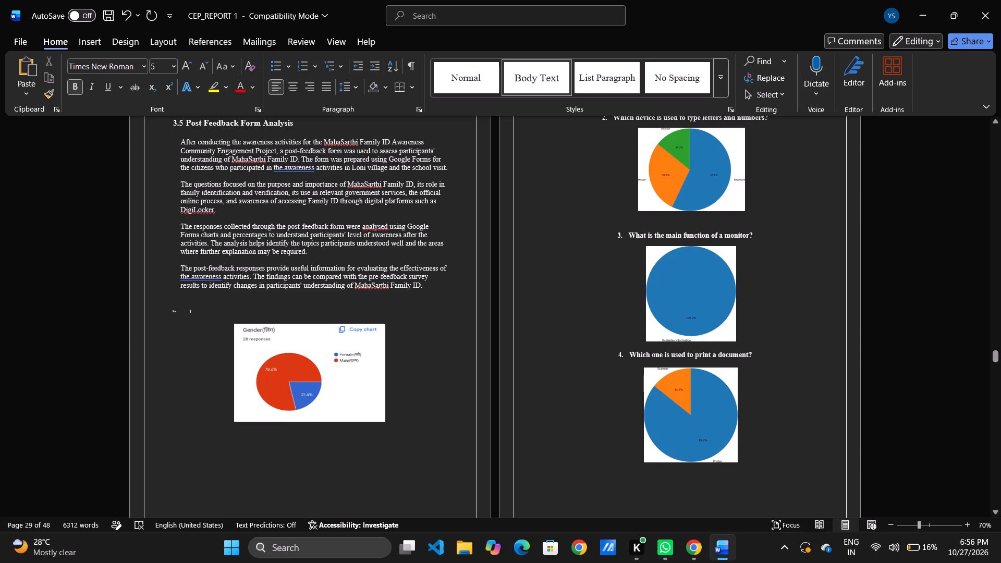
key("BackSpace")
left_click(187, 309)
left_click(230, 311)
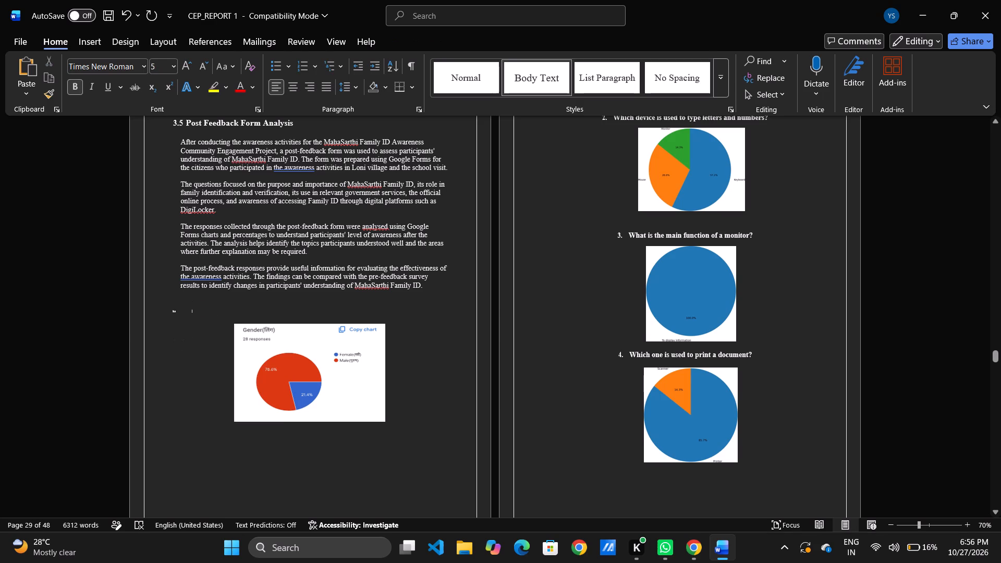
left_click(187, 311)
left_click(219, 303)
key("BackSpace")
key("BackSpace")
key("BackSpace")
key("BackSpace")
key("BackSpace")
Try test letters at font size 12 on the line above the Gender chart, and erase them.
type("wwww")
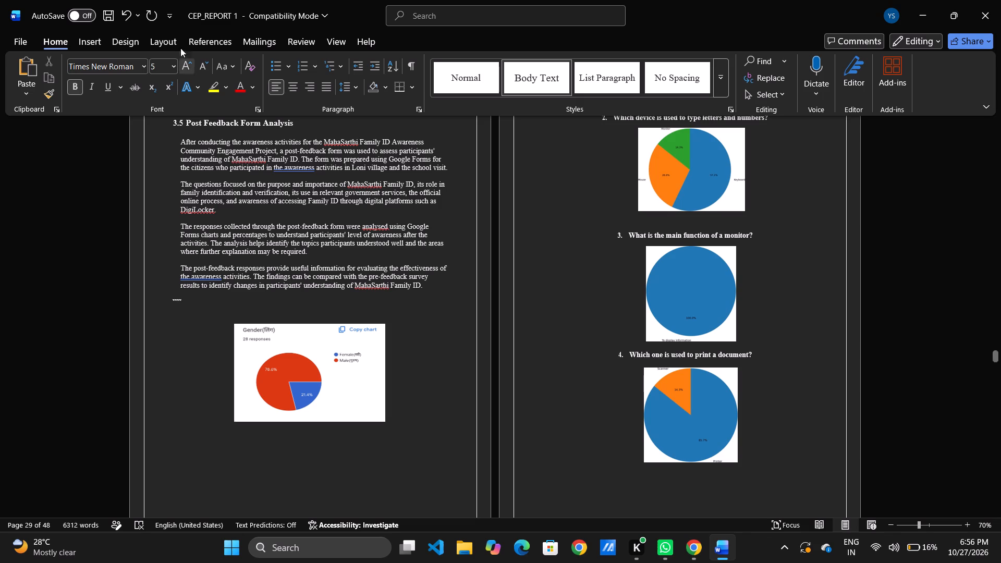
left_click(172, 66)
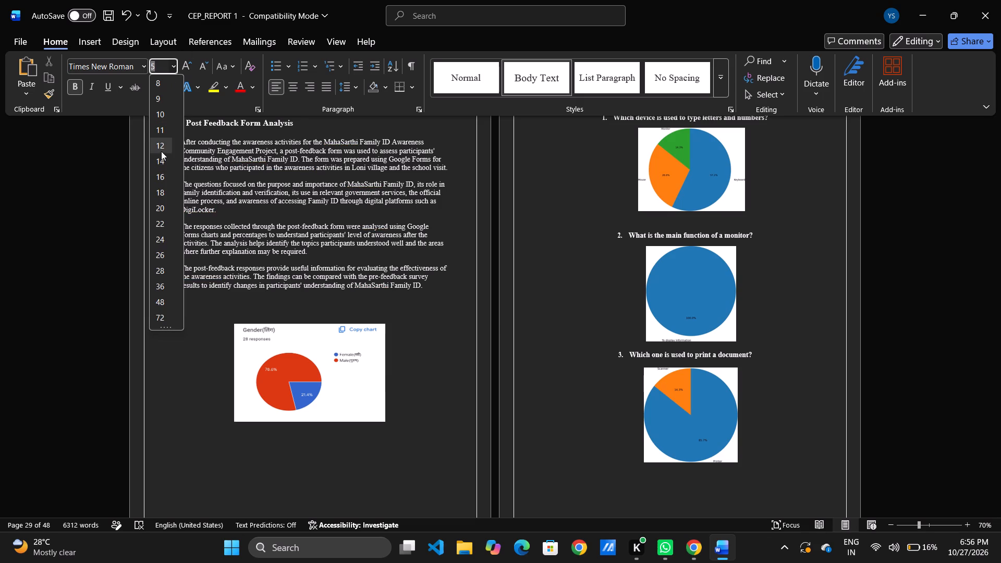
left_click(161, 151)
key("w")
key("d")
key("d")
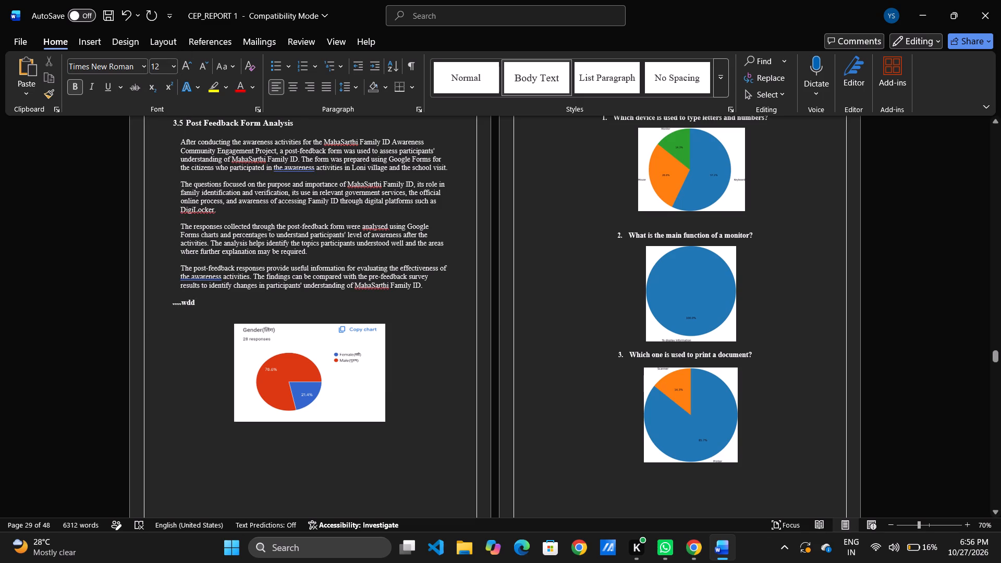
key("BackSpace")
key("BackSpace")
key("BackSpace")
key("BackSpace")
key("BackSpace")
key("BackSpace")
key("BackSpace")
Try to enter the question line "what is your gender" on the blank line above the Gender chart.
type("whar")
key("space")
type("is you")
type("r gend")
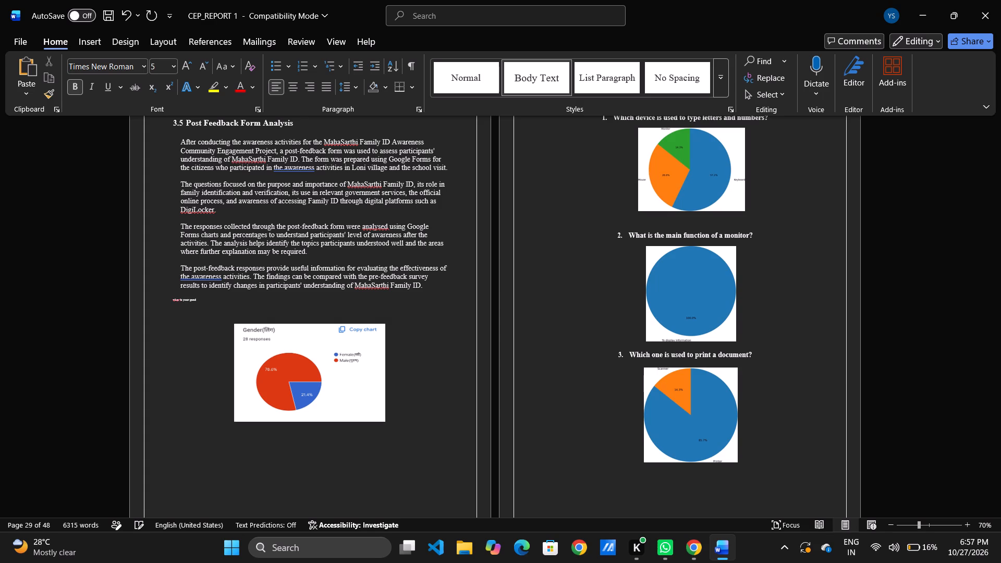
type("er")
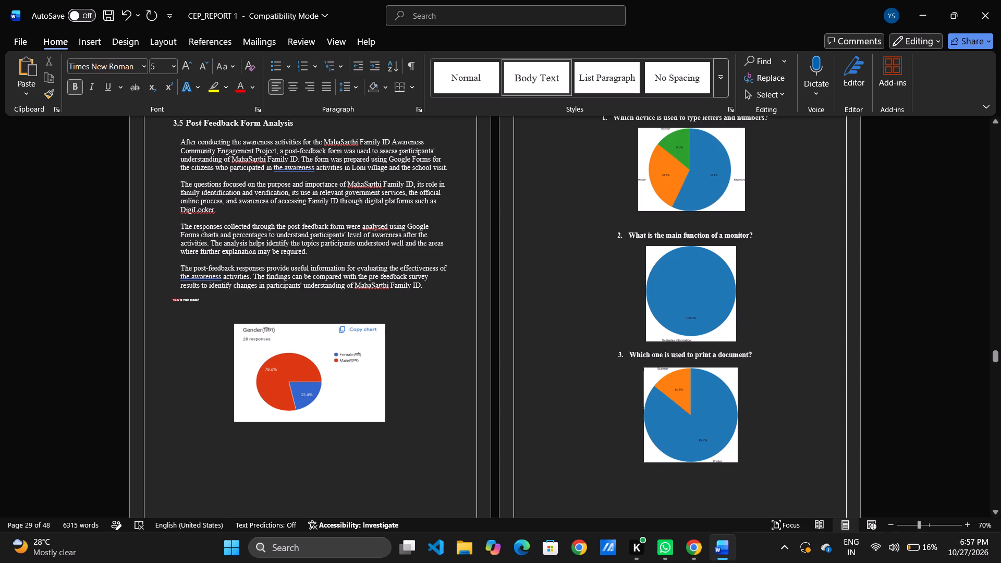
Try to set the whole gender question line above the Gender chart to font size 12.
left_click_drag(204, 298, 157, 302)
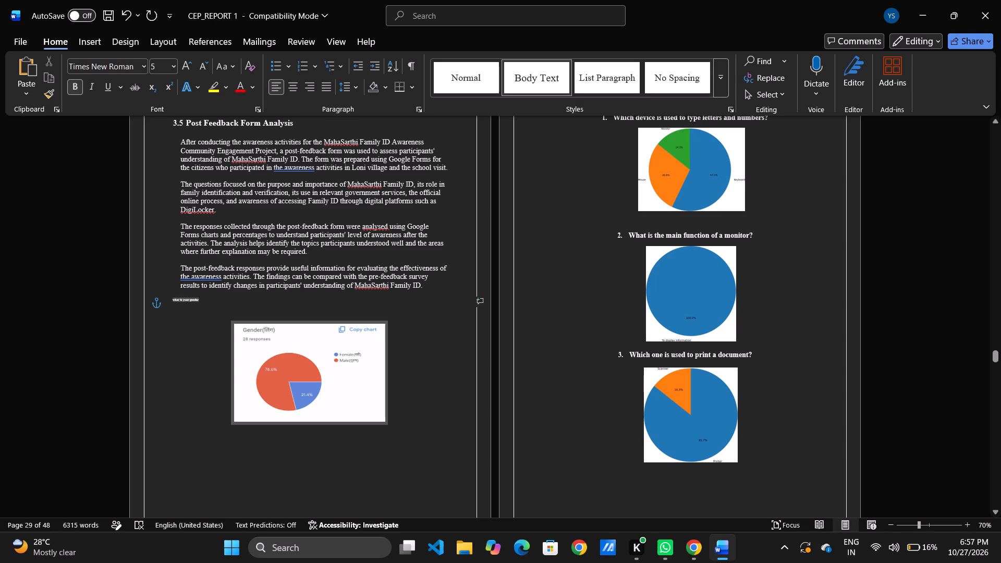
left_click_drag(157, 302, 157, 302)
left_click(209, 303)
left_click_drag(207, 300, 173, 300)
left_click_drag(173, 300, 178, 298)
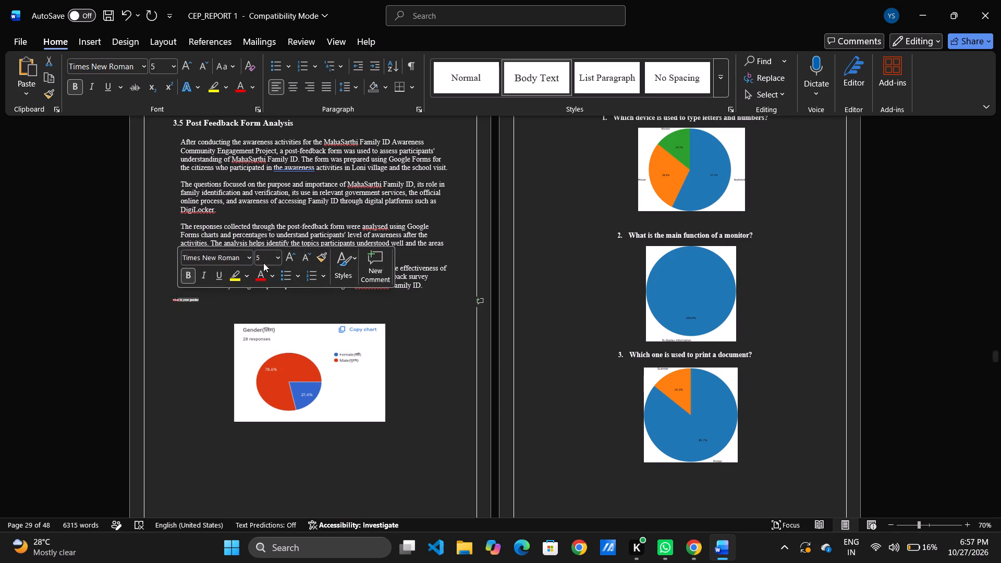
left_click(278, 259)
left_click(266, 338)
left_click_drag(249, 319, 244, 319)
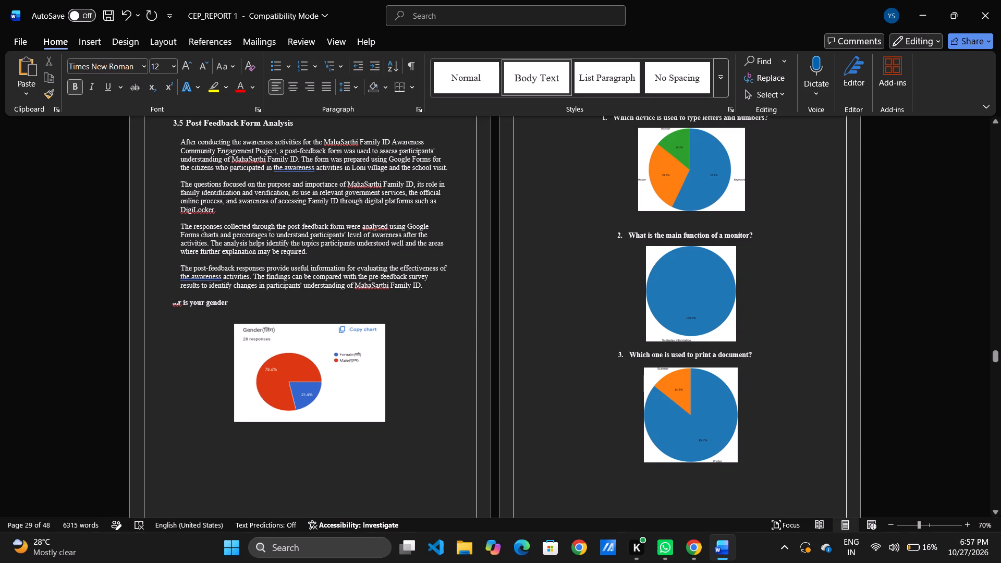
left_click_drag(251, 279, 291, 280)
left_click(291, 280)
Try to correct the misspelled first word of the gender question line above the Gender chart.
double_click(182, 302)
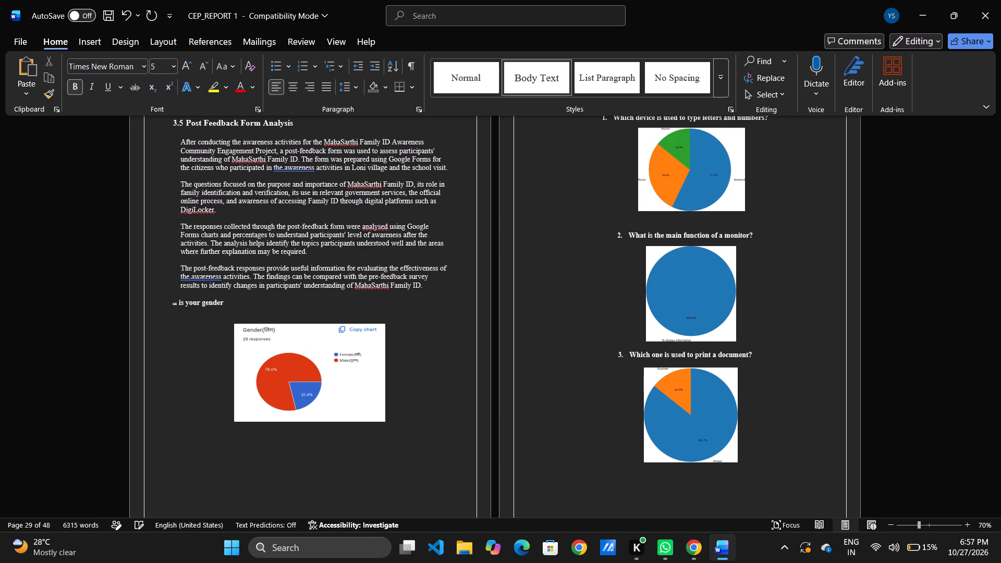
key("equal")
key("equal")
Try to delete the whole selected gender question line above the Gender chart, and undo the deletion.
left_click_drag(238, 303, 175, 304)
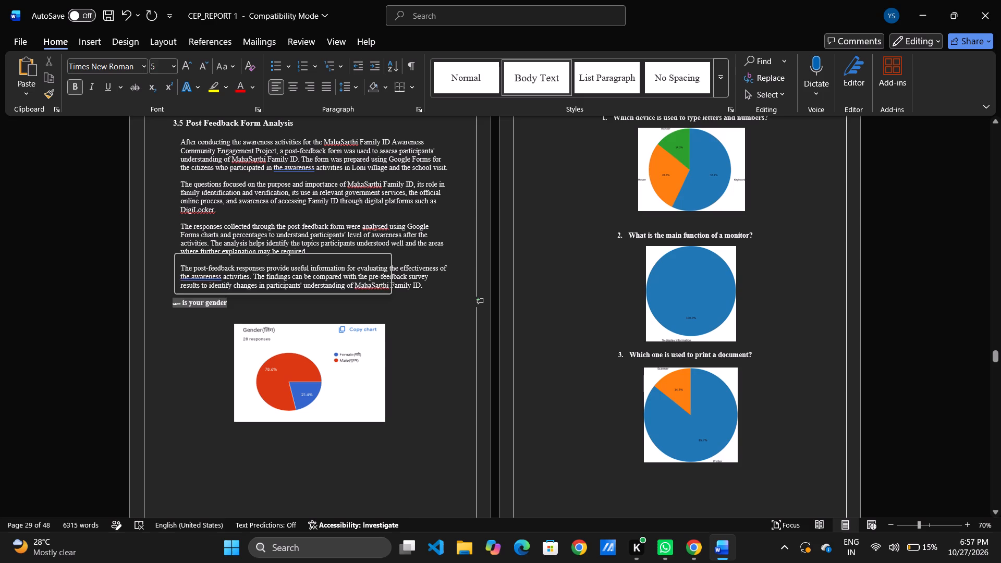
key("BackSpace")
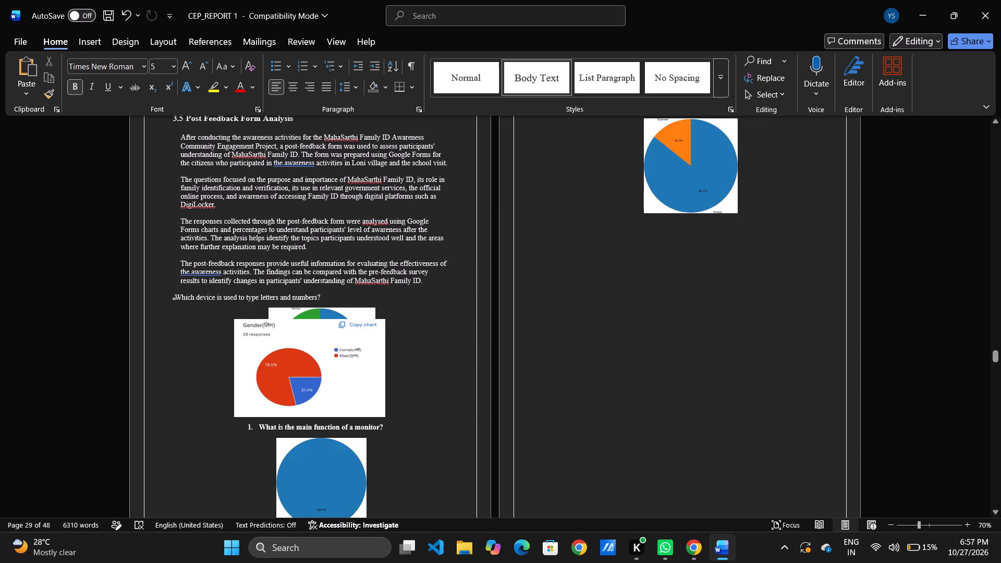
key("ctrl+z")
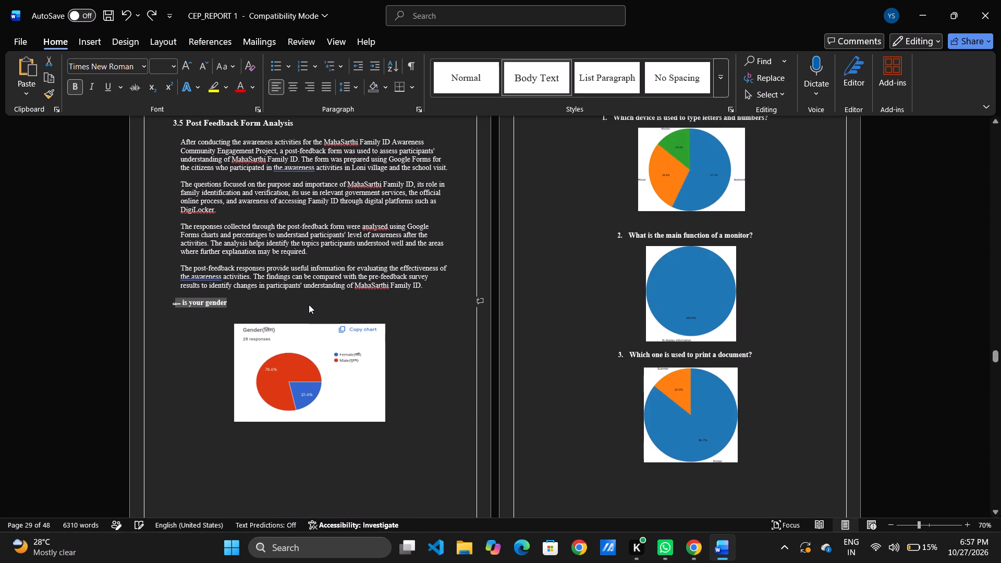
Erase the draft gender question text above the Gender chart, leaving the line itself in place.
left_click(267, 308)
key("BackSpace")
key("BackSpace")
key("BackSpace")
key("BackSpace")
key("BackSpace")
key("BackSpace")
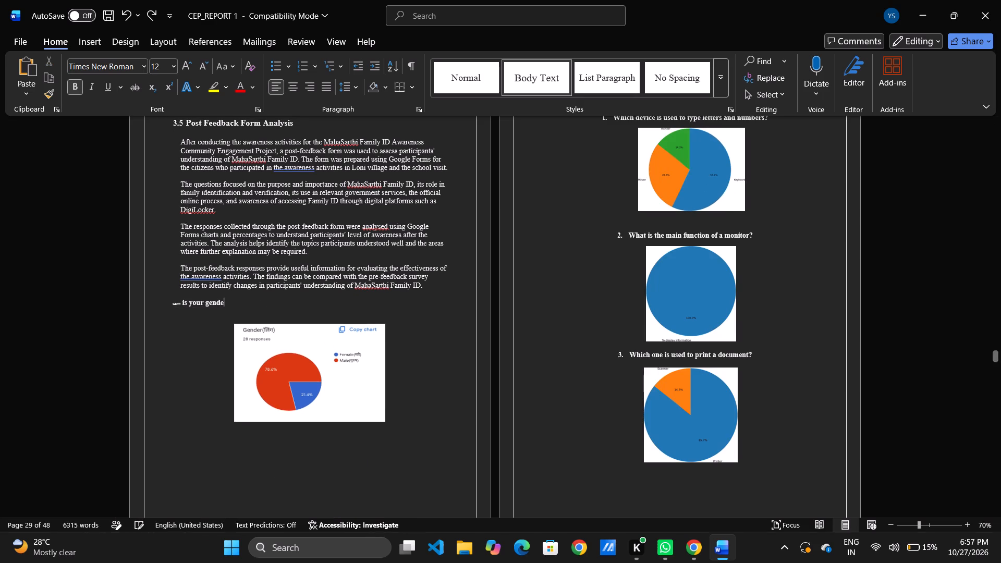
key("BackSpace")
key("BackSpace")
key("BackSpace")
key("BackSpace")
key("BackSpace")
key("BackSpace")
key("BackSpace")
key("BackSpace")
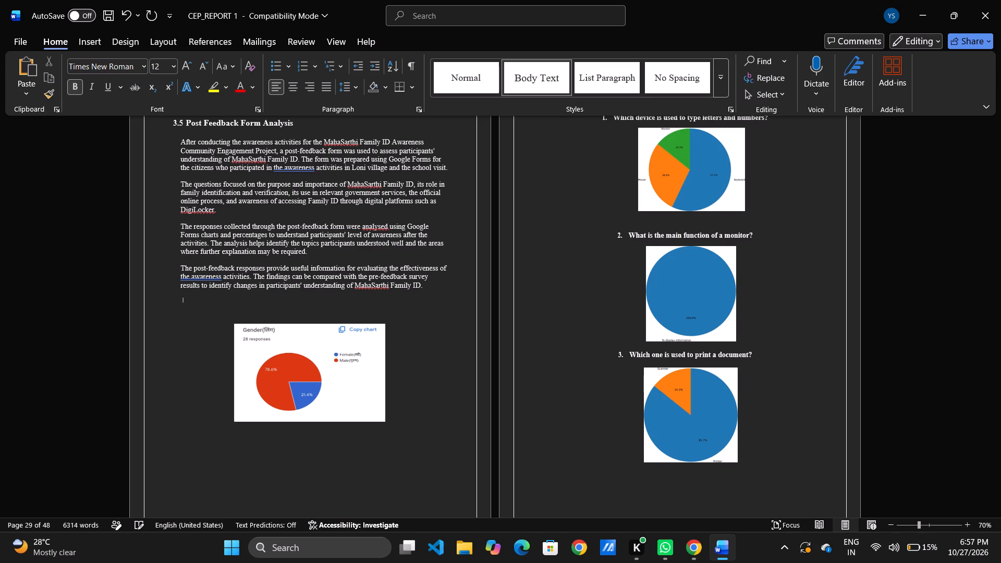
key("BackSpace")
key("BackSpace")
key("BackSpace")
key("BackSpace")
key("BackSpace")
Enter the question line "What is your Gender" in bold at font size 12 above the Gender chart.
left_click(265, 304)
left_click(214, 309)
key("space")
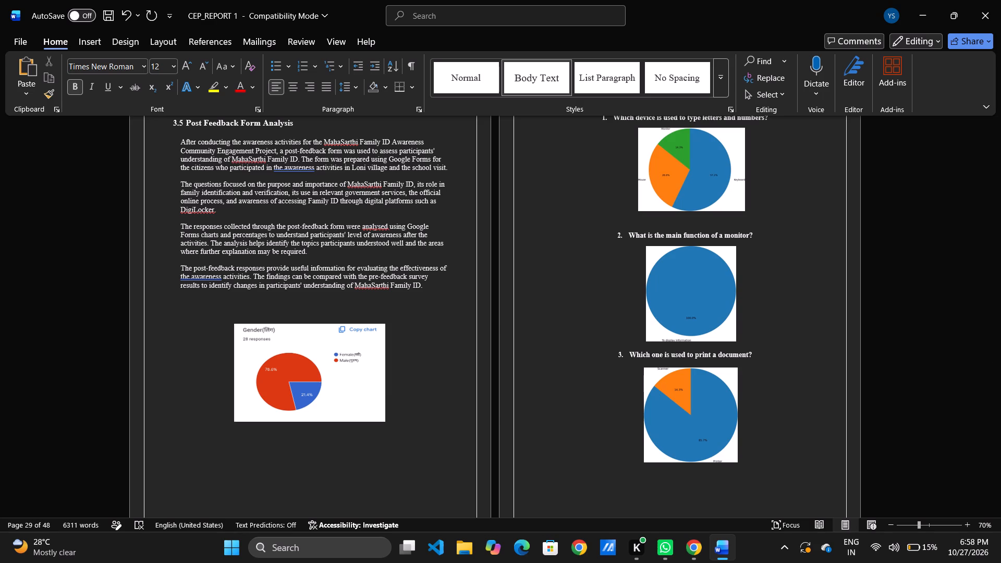
key("w")
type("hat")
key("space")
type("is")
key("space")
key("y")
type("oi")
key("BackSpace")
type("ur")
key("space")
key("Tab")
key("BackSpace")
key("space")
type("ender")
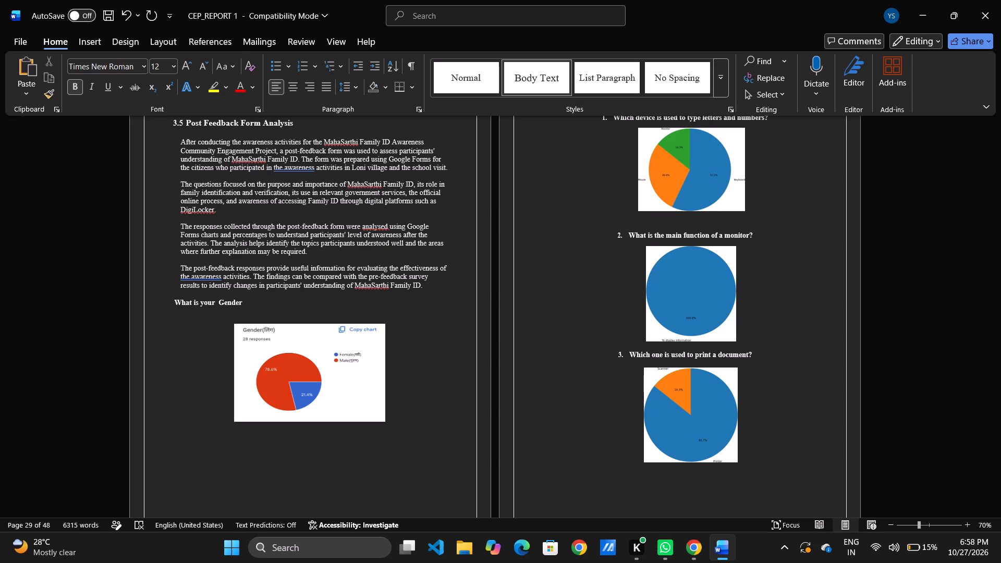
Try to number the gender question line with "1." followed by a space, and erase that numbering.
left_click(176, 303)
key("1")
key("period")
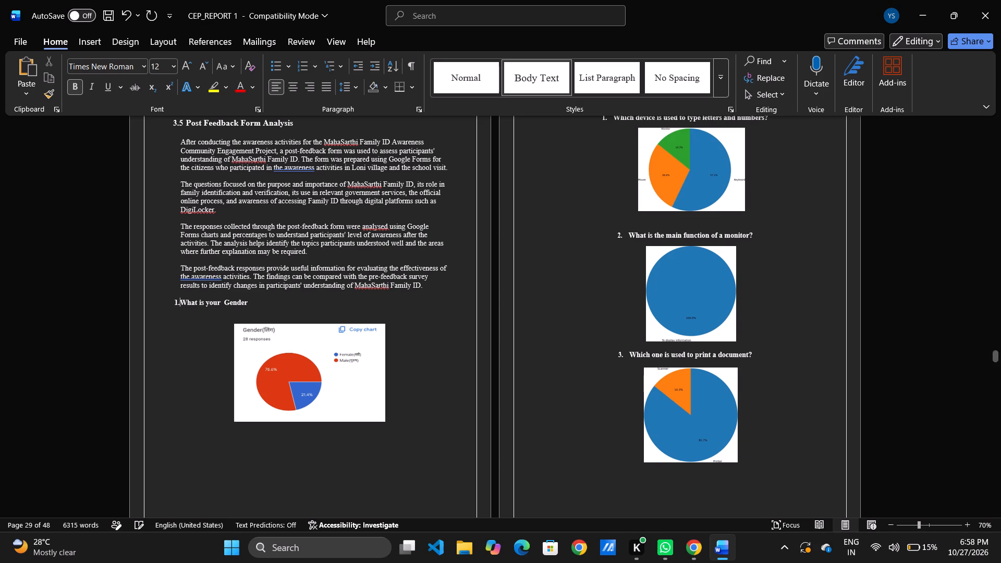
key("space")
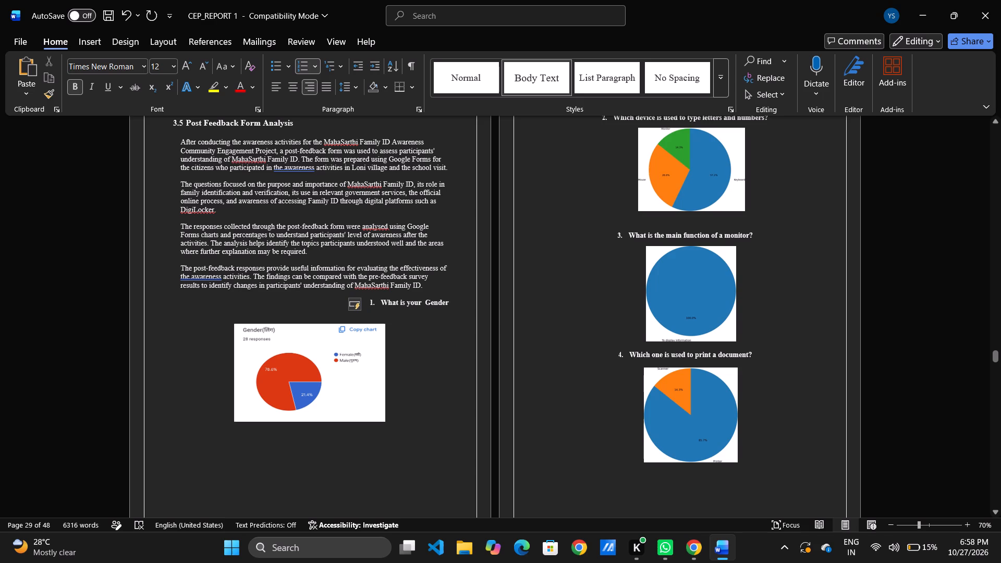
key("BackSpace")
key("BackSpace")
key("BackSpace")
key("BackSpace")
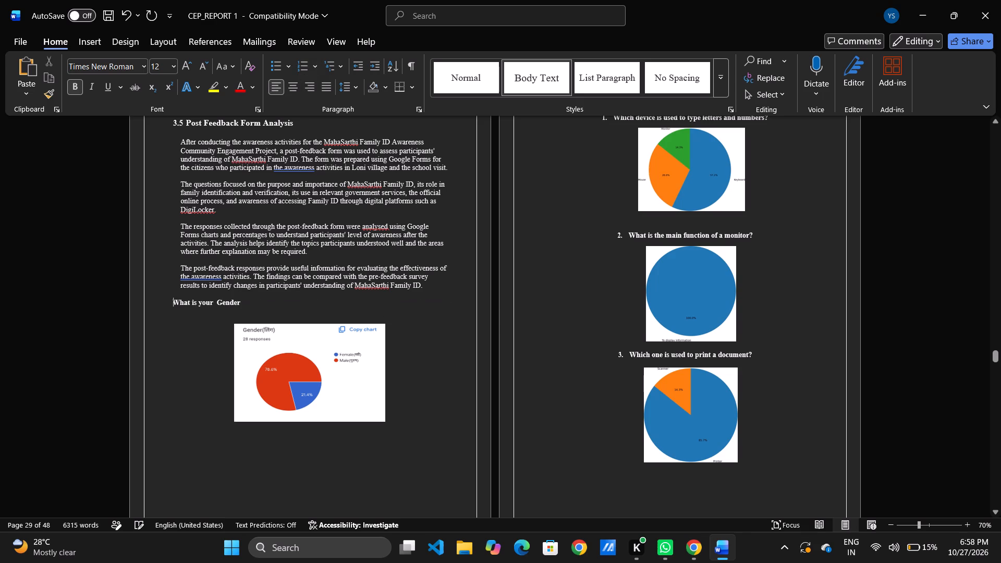
Prefix the gender question with "1." without a following space, and end it with a question mark.
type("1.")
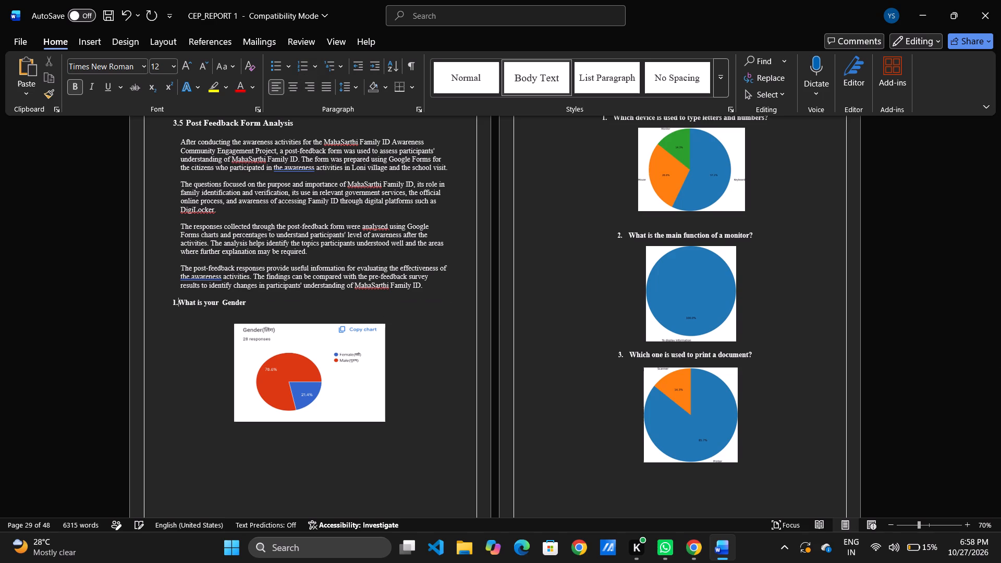
left_click(263, 305)
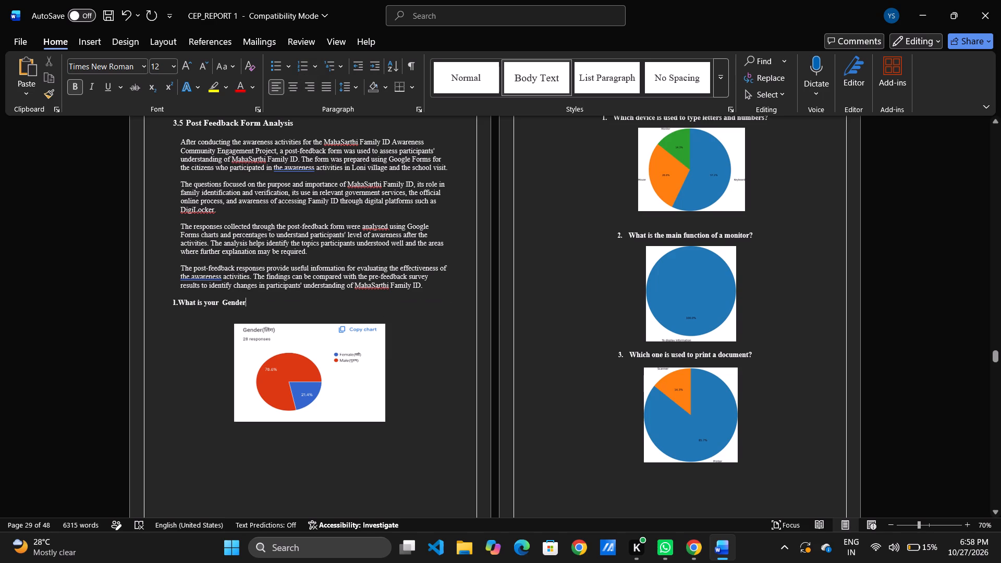
scroll(270, 293, "up", 5)
key("shift+question")
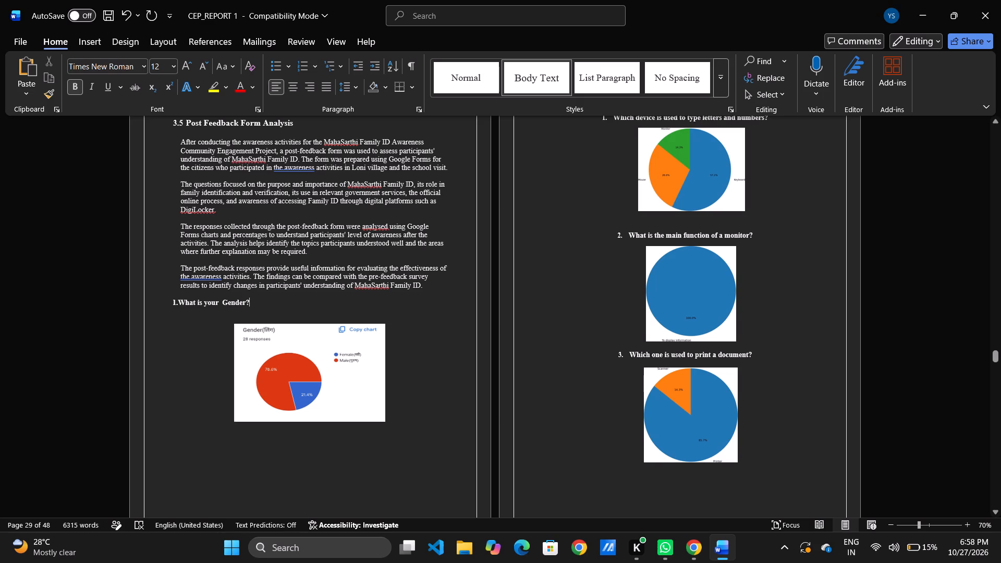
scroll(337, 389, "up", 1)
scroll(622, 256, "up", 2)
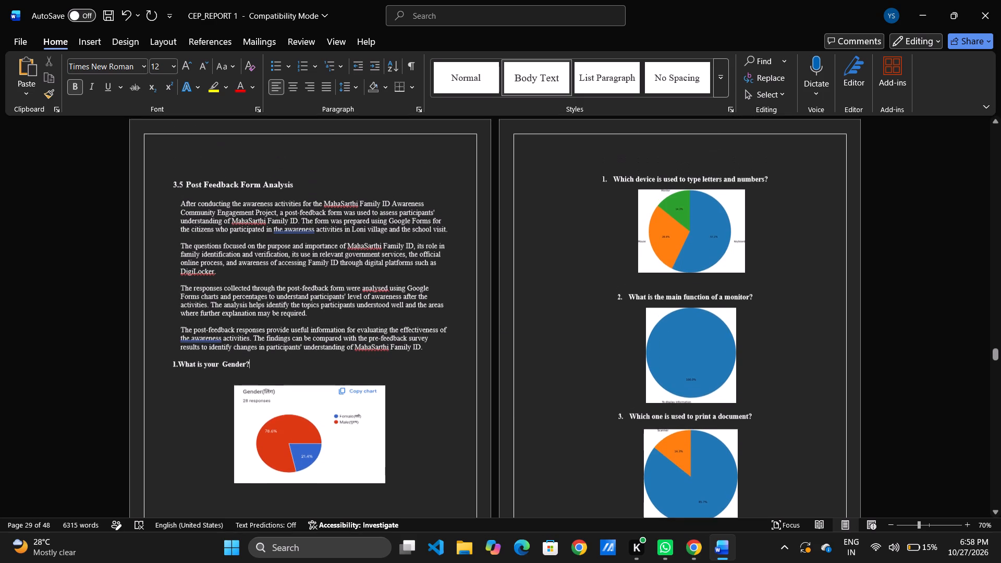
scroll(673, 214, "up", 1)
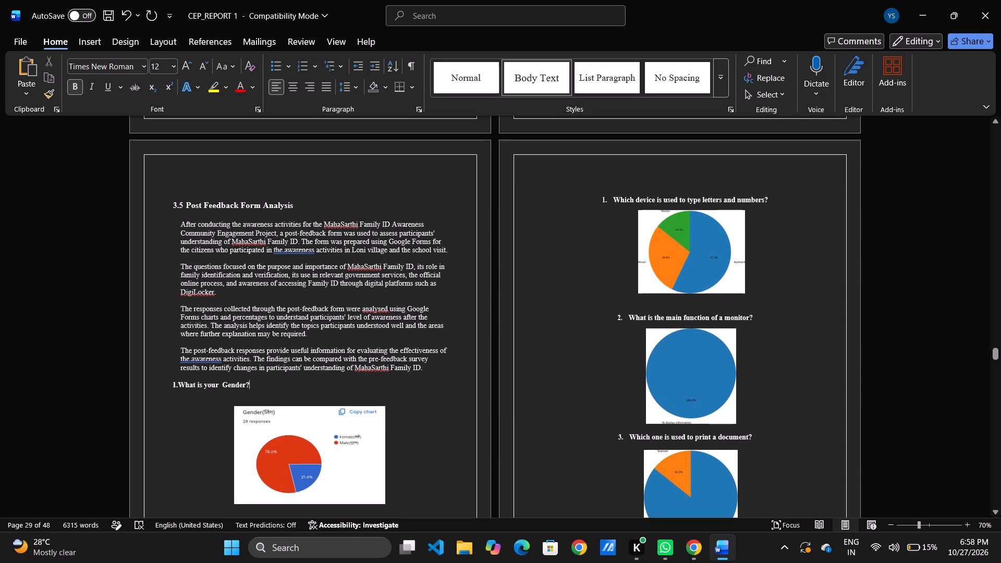
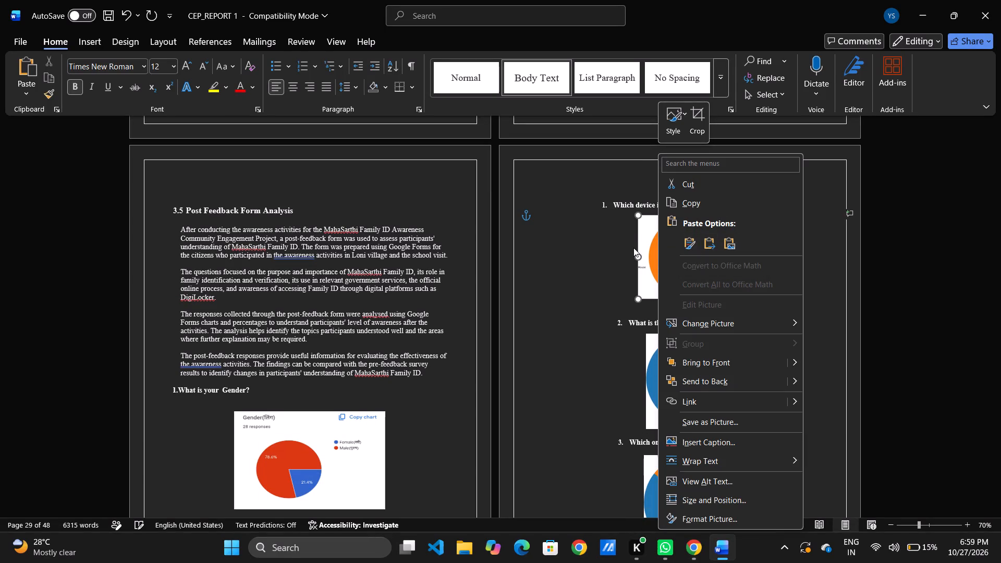
Select the pie chart picture under the question "Which device is used to type letters and numbers?".
left_click(619, 248)
left_click(657, 245)
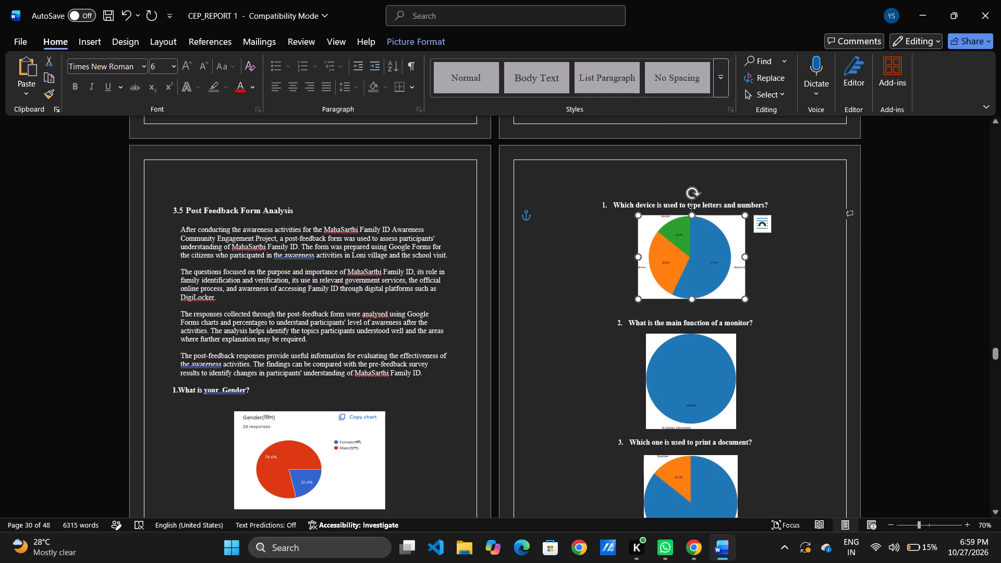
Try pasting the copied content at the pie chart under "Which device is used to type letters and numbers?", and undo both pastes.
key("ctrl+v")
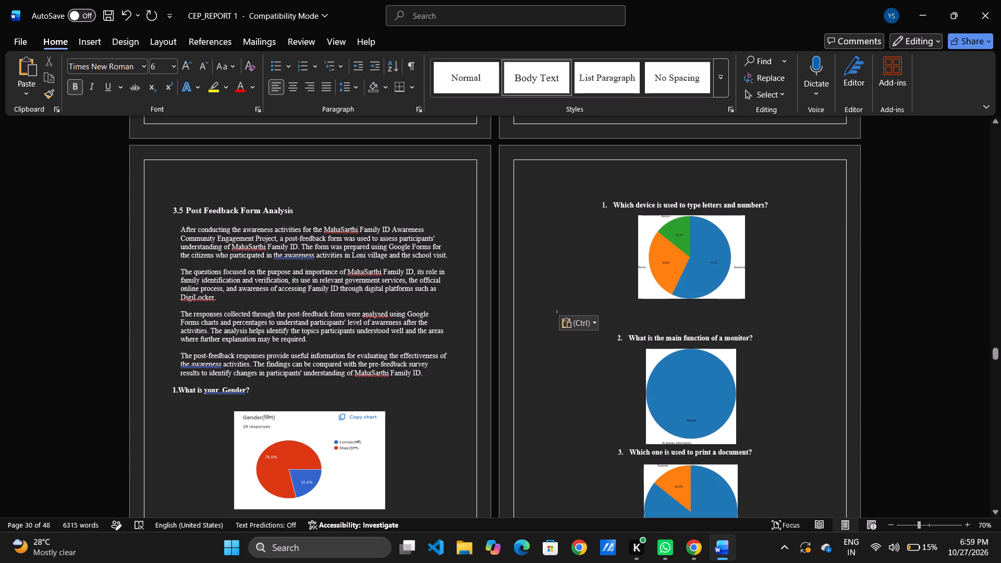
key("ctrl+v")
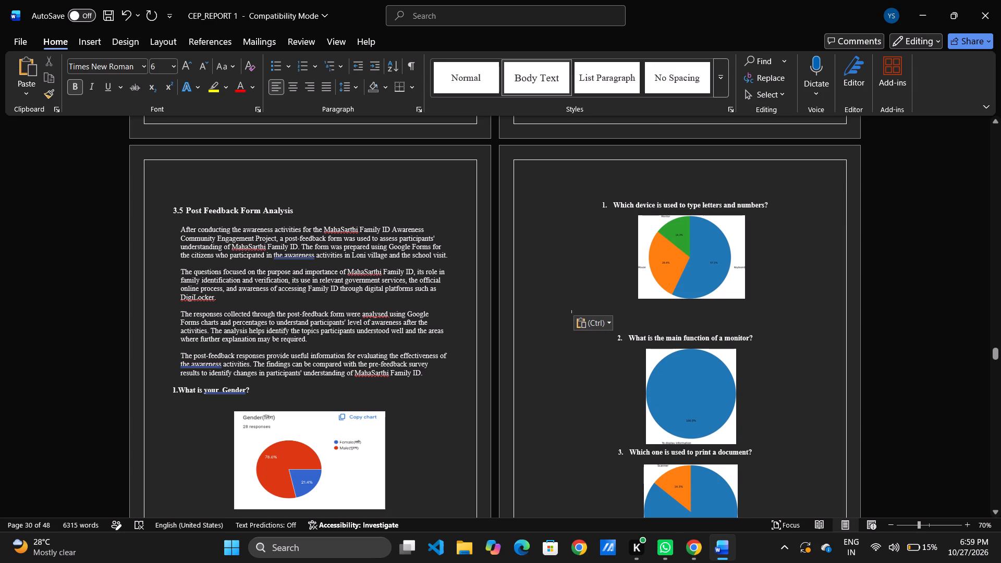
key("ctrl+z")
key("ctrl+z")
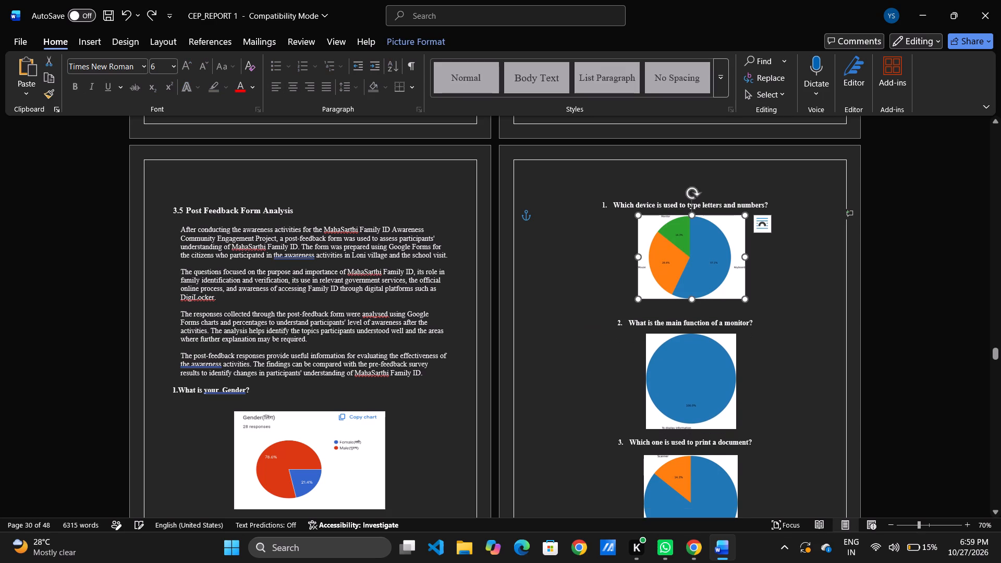
Cut the three old pie charts under the questions on typing letters and numbers, the monitor's main function, and printing a document.
right_click(667, 256)
left_click(700, 190)
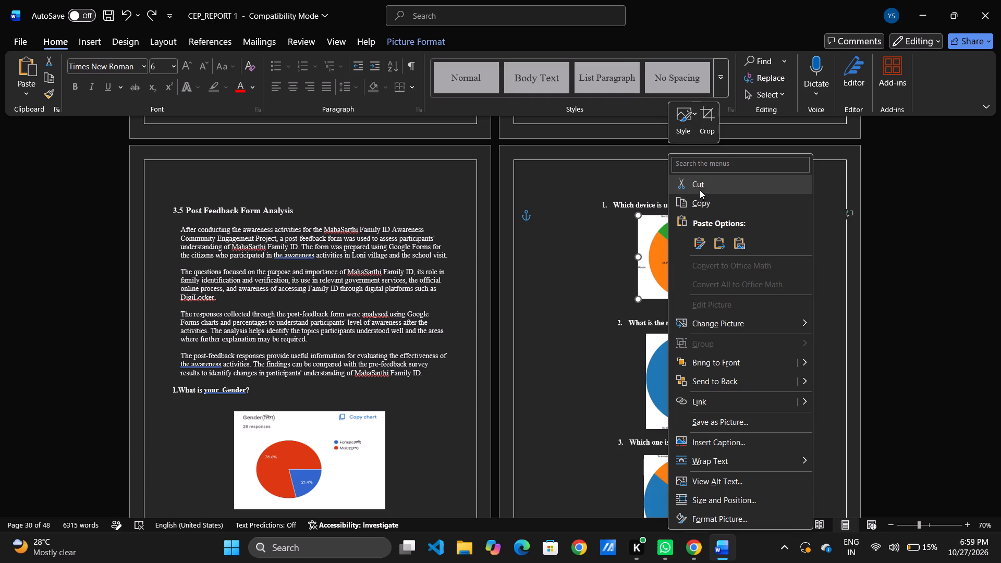
right_click(680, 266)
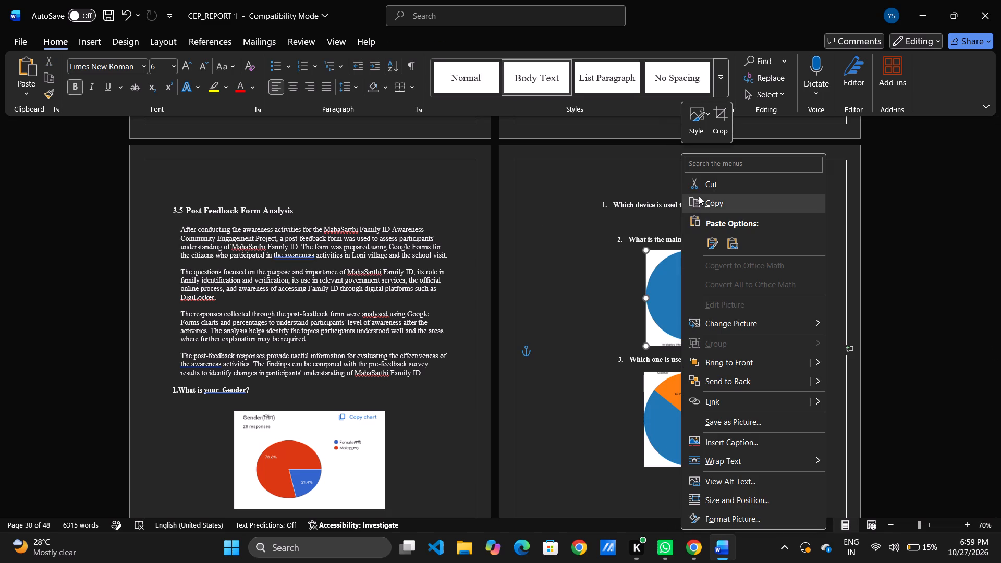
left_click(702, 181)
right_click(686, 327)
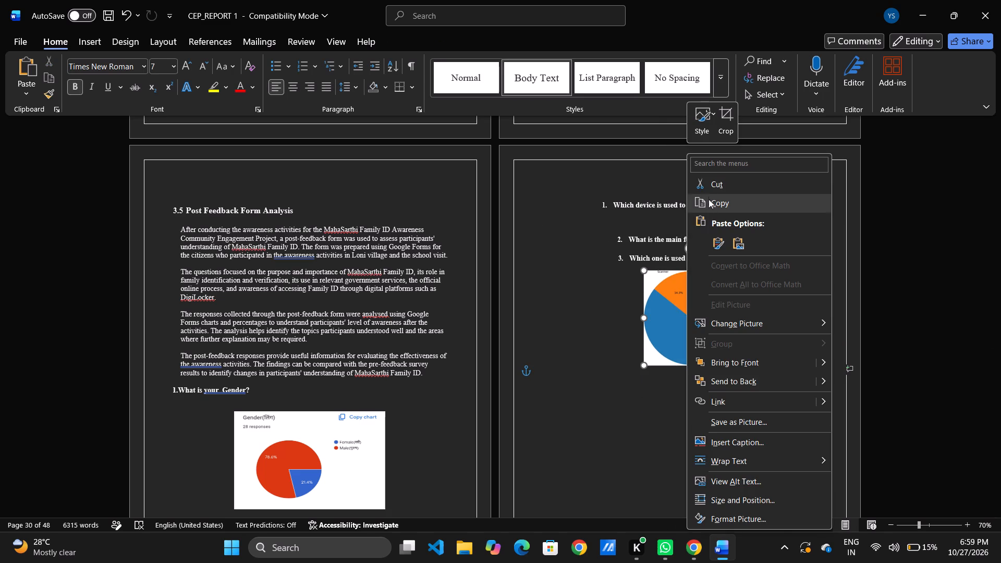
left_click(711, 180)
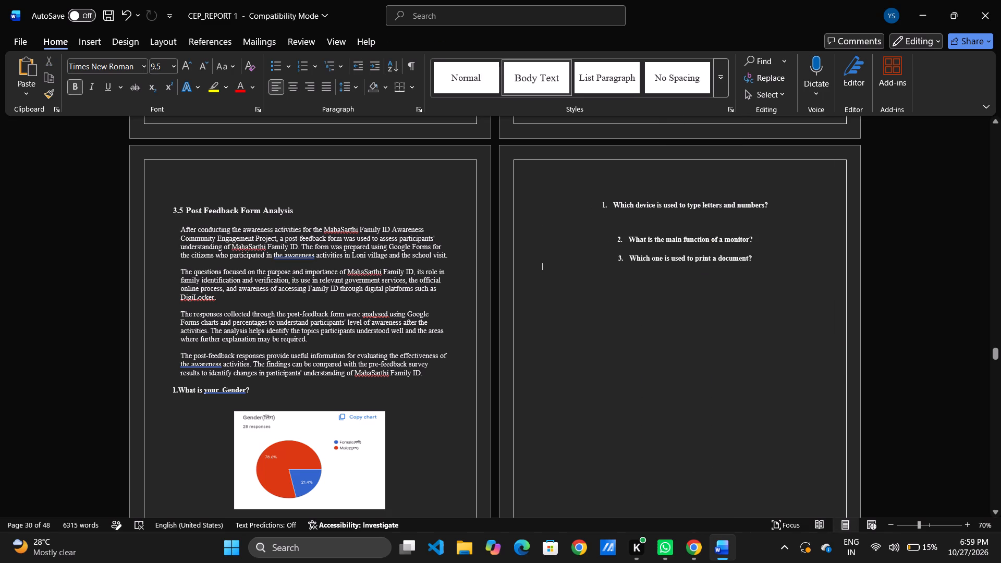
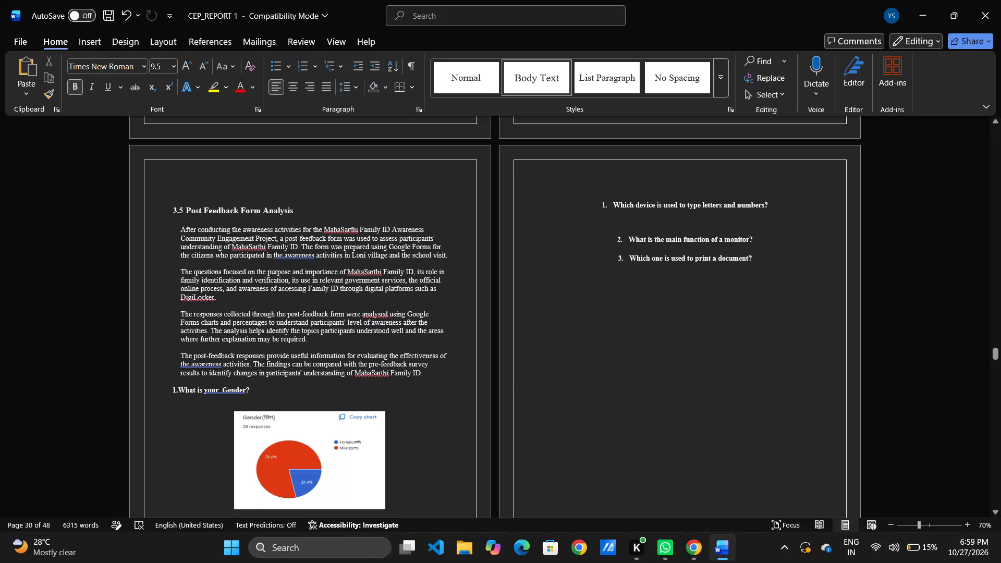
Paste the copied content on the blank line under "Which device is used to type letters and numbers?" and open its paste options.
right_click(623, 220)
left_click(652, 308)
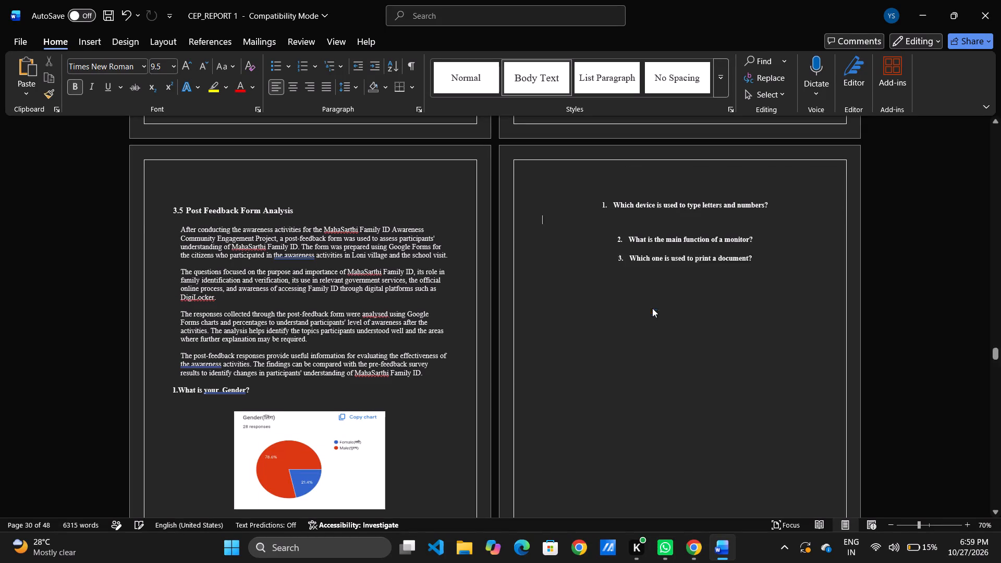
left_click(585, 247)
left_click(584, 238)
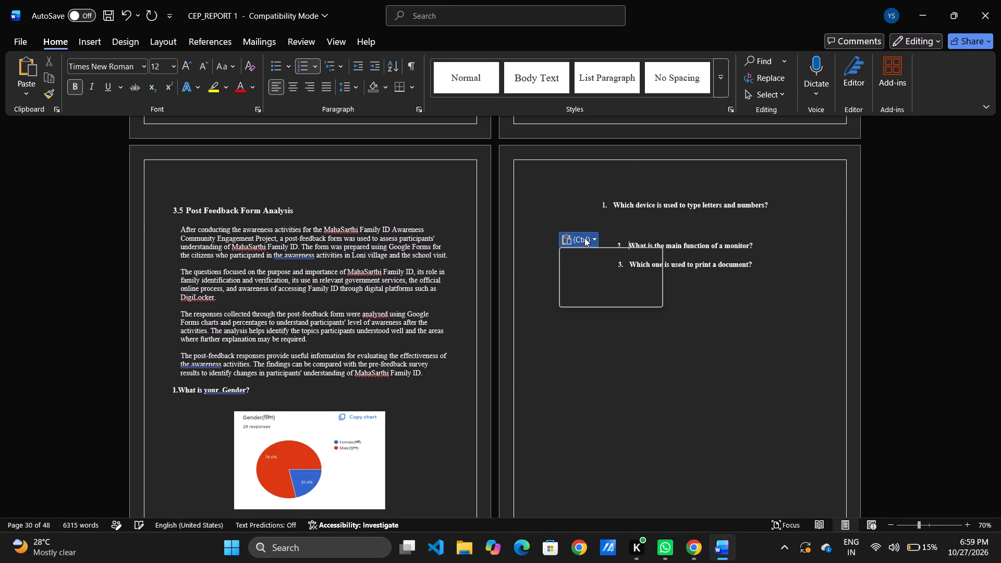
Paste the copied "Did you receive information about MahaSarthi Family ID?" chart under the typing device question and narrow it to fit the page margins.
left_click(593, 281)
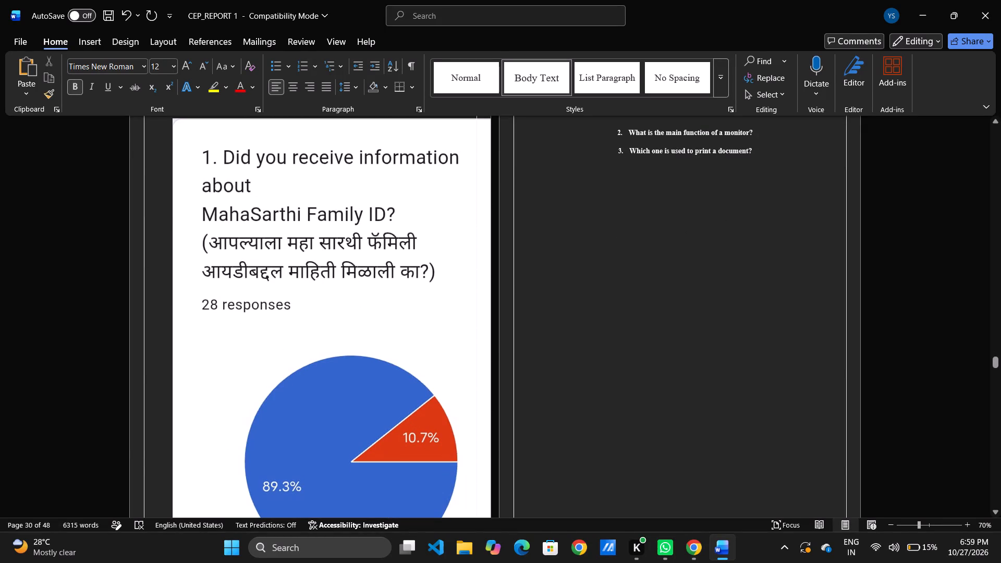
left_click_drag(256, 224, 429, 245)
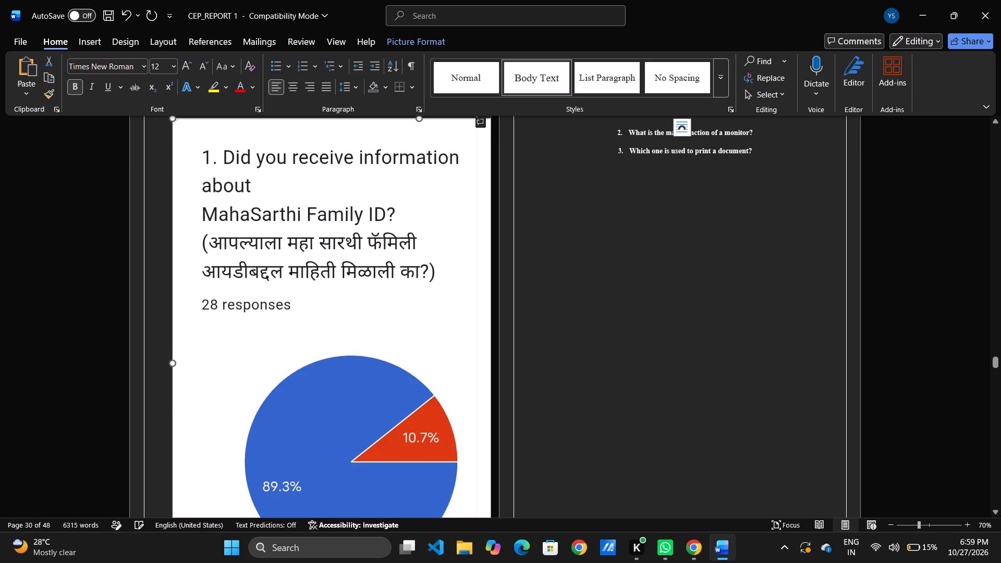
scroll(403, 172, "up", 2)
left_click(373, 161)
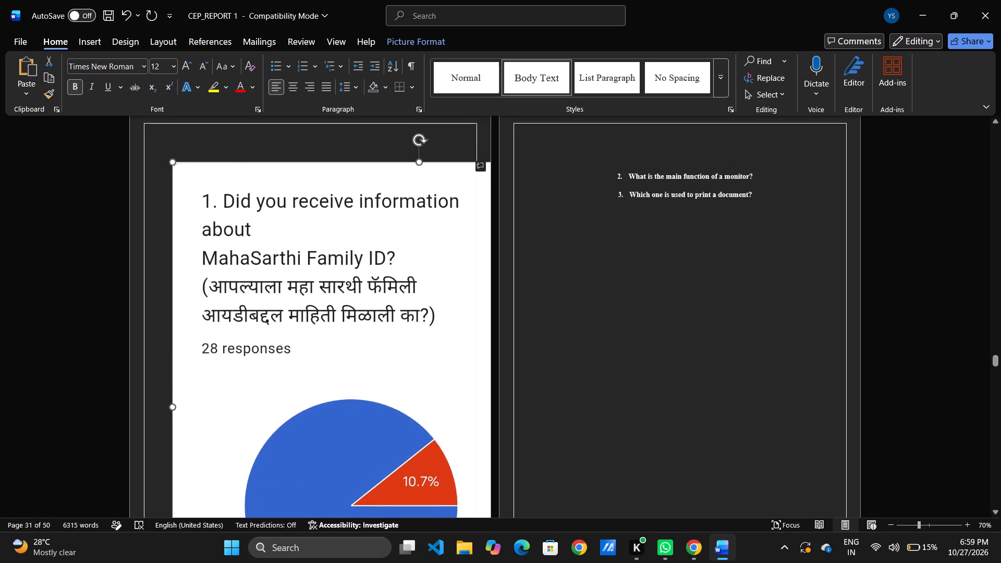
left_click_drag(368, 166, 385, 227)
scroll(360, 233, "down", 5)
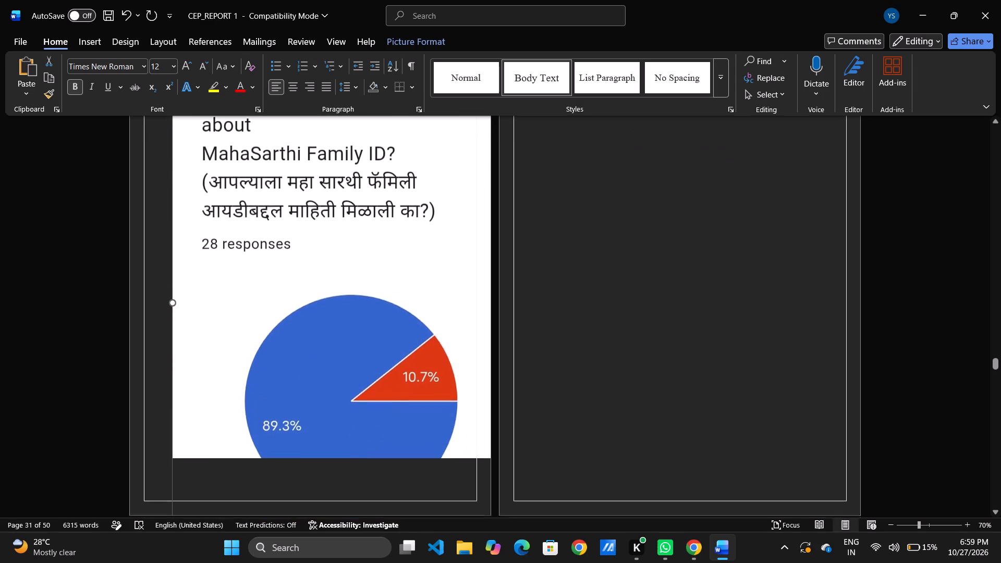
scroll(357, 231, "down", 2)
left_click_drag(170, 252, 237, 256)
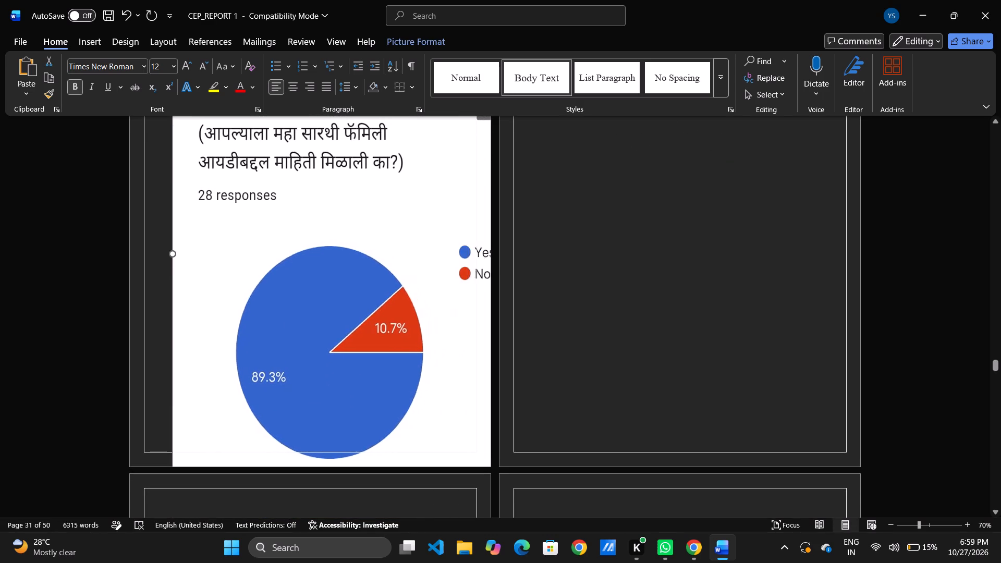
left_click_drag(237, 256, 447, 262)
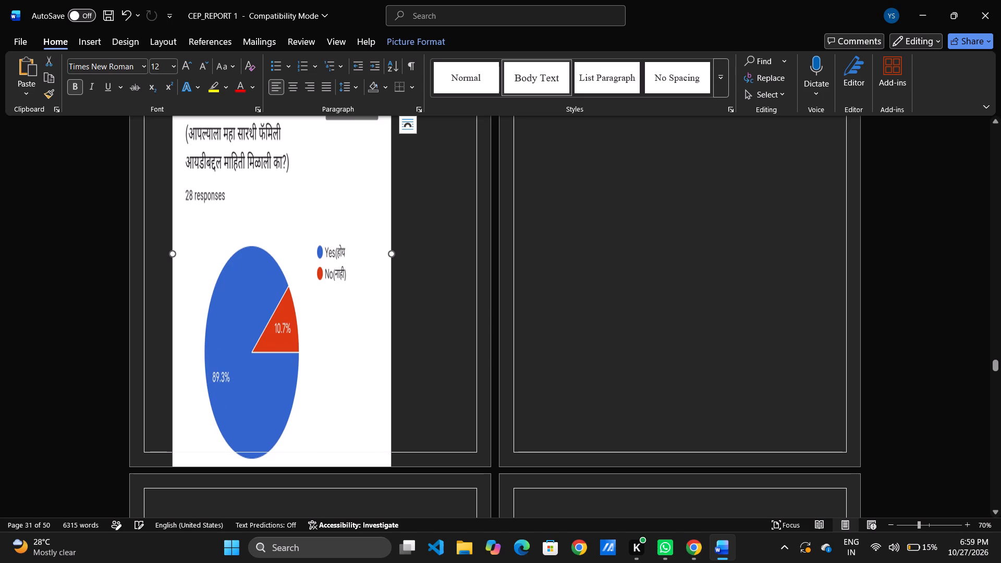
left_click_drag(280, 464, 298, 432)
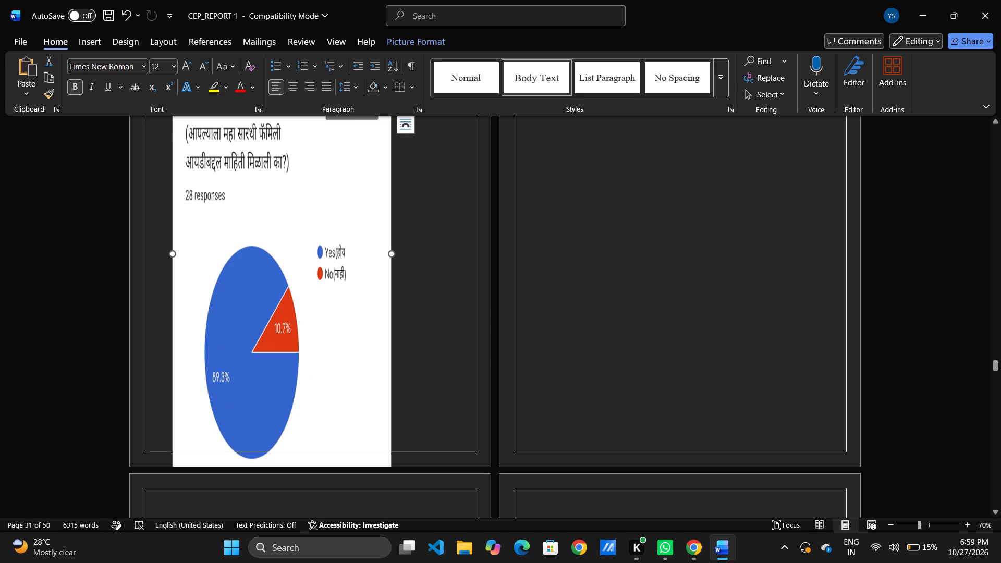
left_click_drag(392, 255, 377, 260)
Reduce the height of the pasted MahaSarthi Family ID chart so it takes up less than half the page.
scroll(342, 227, "up", 8)
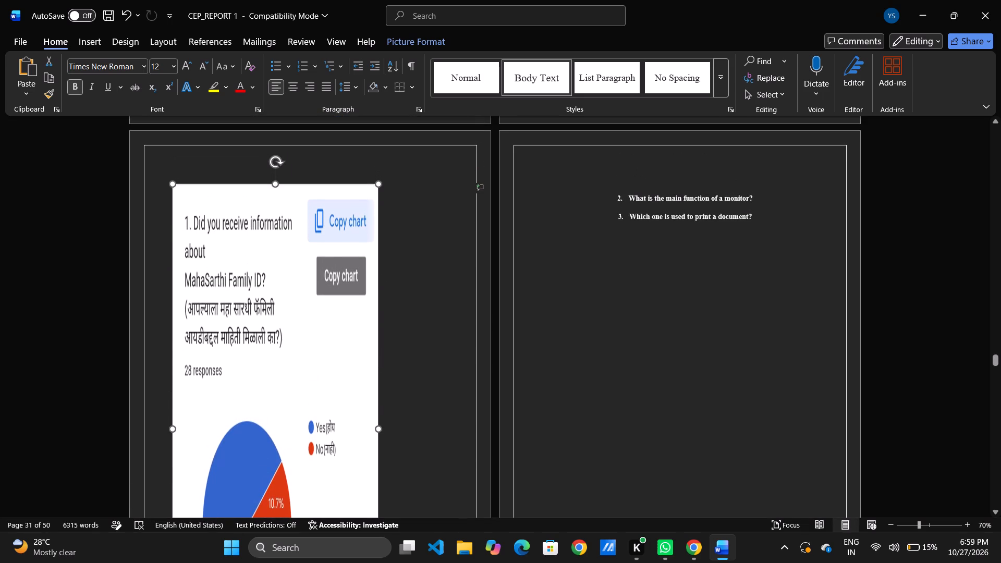
left_click_drag(275, 183, 280, 397)
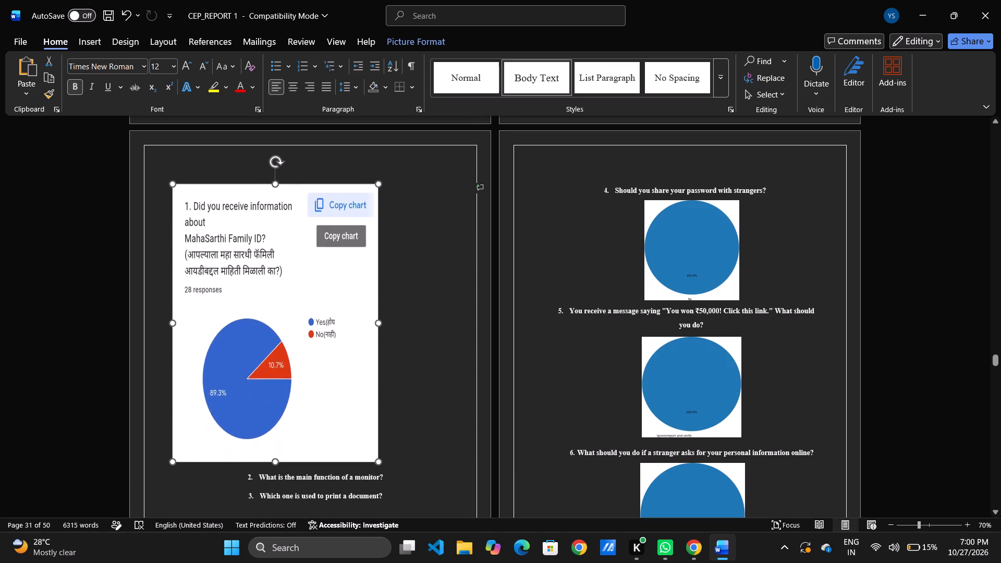
left_click_drag(280, 397, 255, 509)
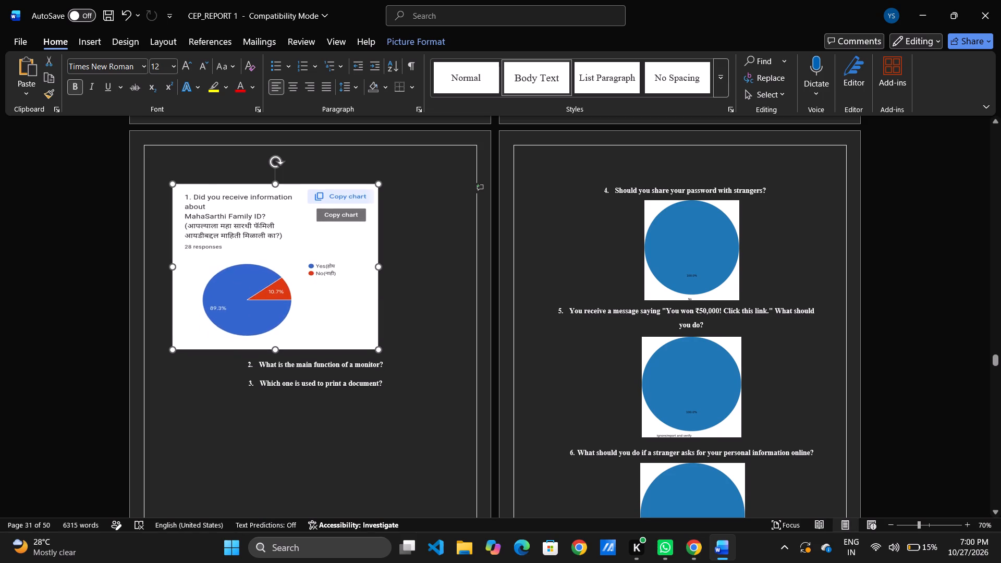
left_click_drag(255, 509, 251, 503)
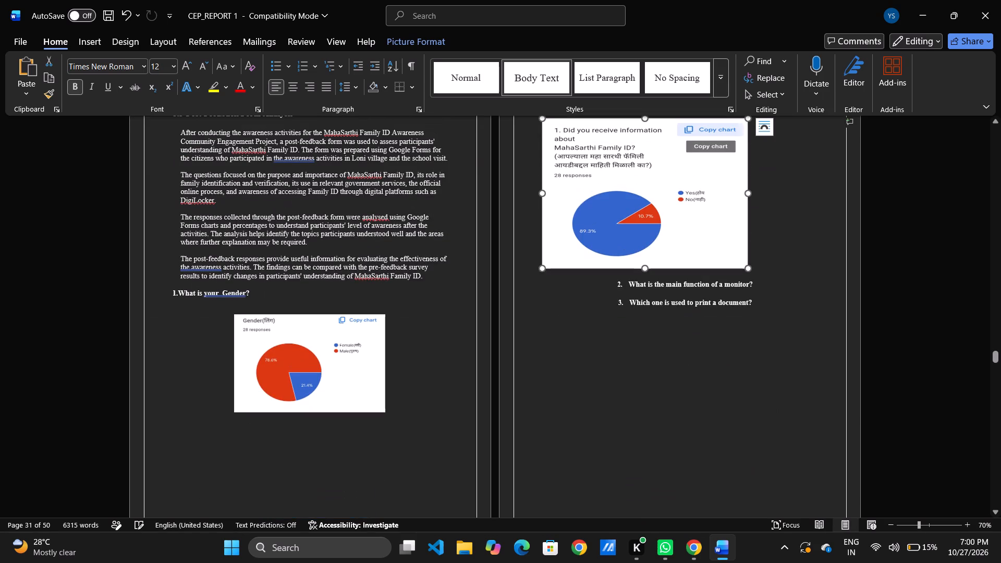
Make the MahaSarthi Family ID chart narrower and shorter, close in size to the Gender chart on the previous page.
scroll(279, 268, "up", 1)
scroll(491, 182, "up", 3)
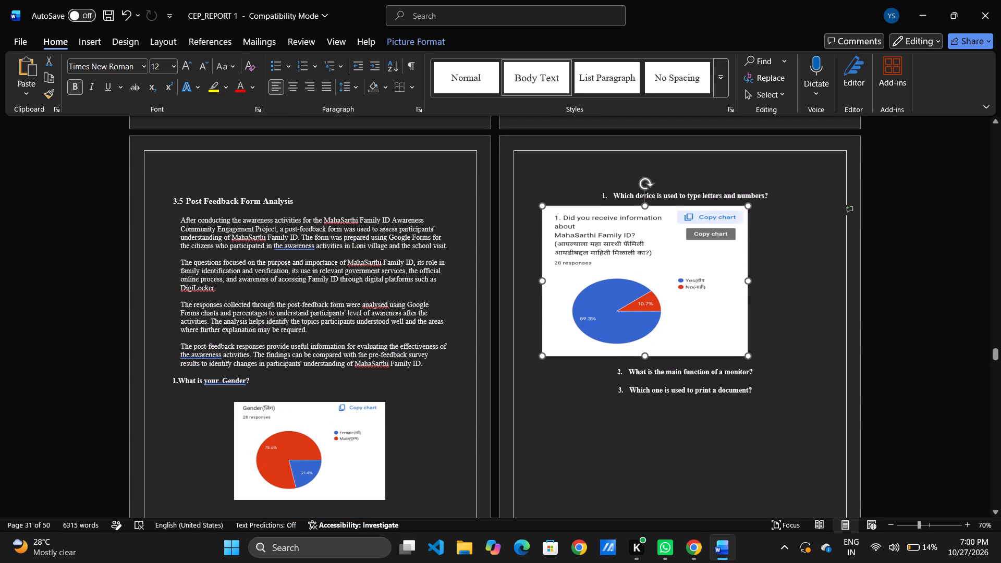
left_click_drag(545, 281, 581, 281)
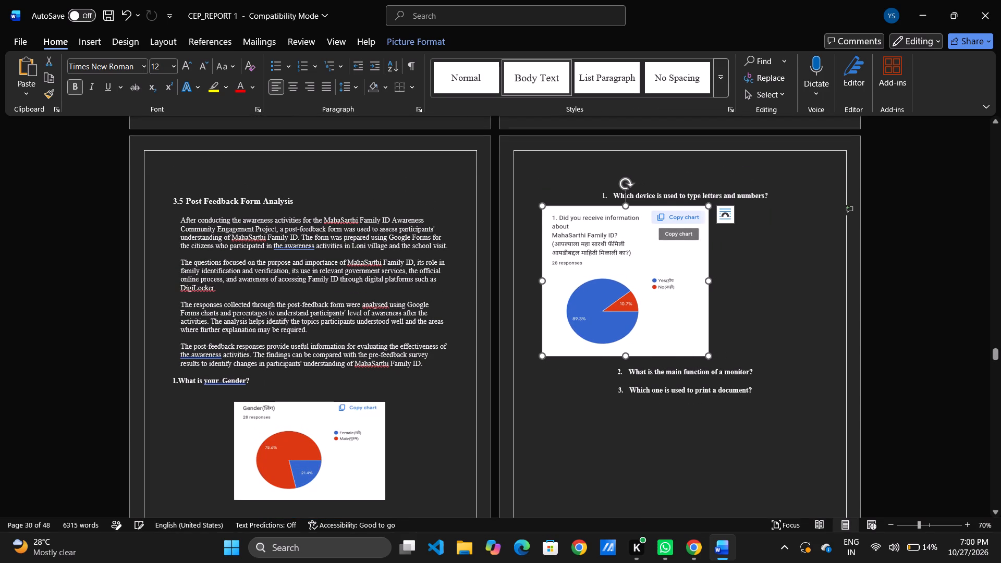
left_click_drag(602, 274, 652, 276)
left_click_drag(663, 270, 722, 274)
left_click(710, 281)
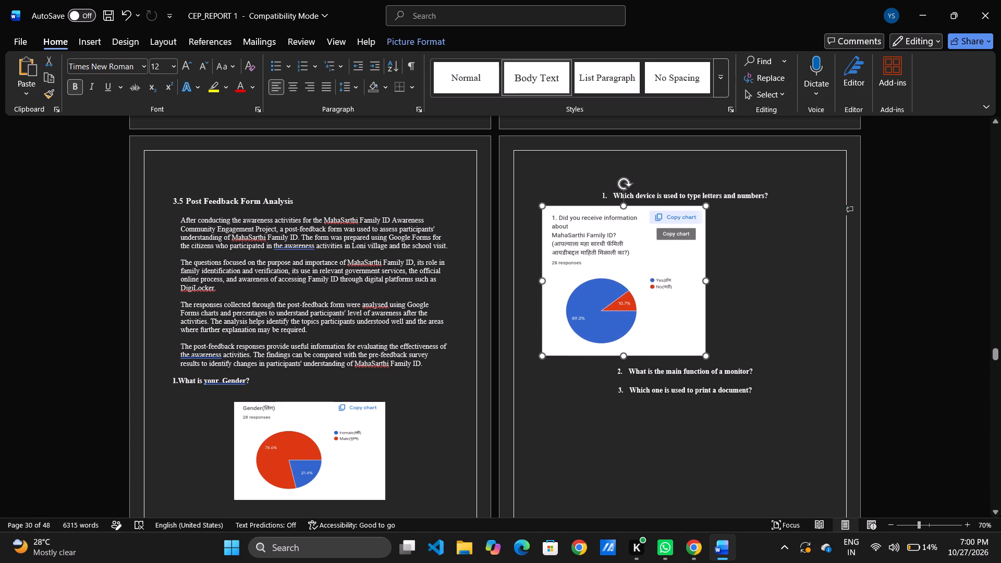
left_click_drag(626, 206, 627, 206)
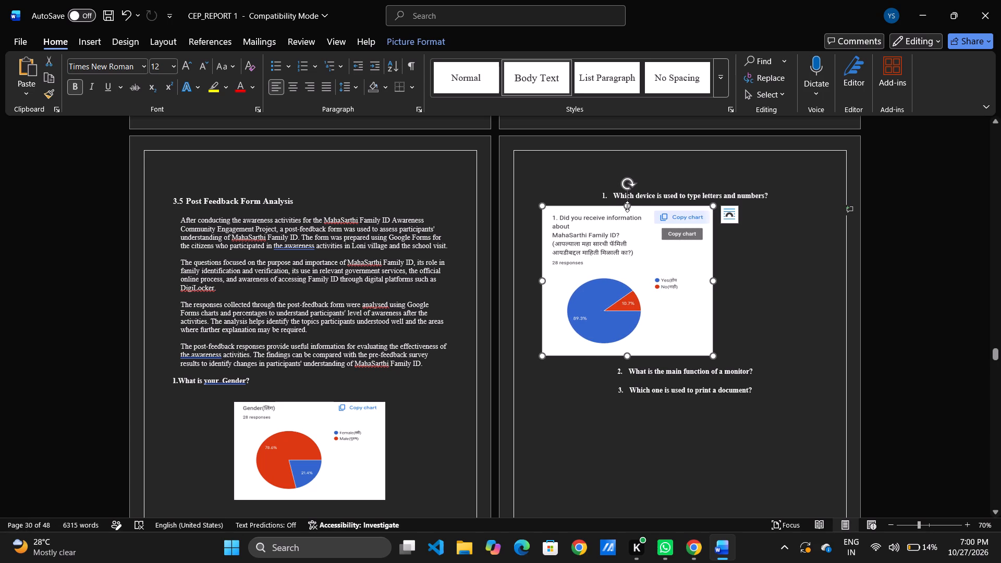
left_click_drag(627, 206, 630, 218)
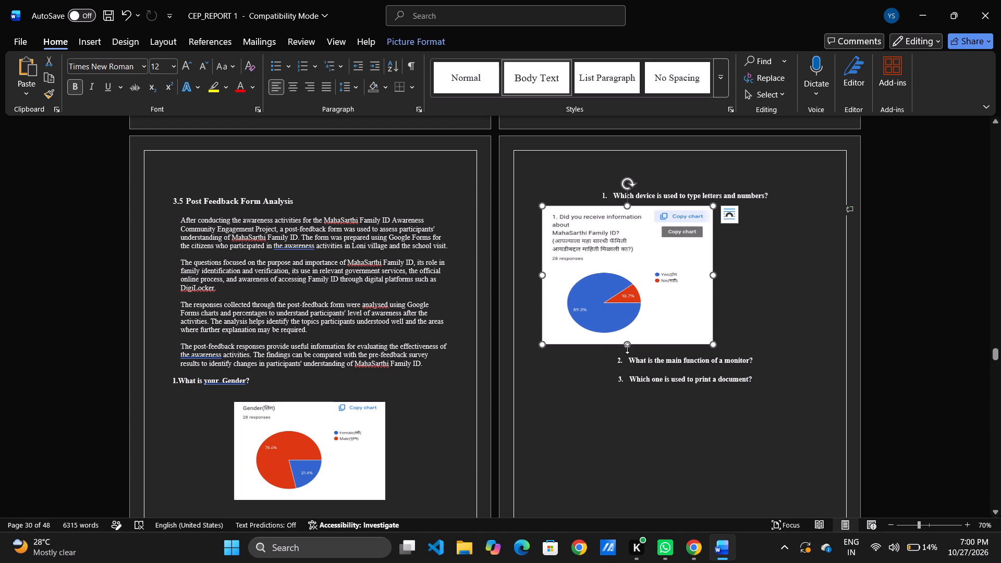
left_click(627, 345)
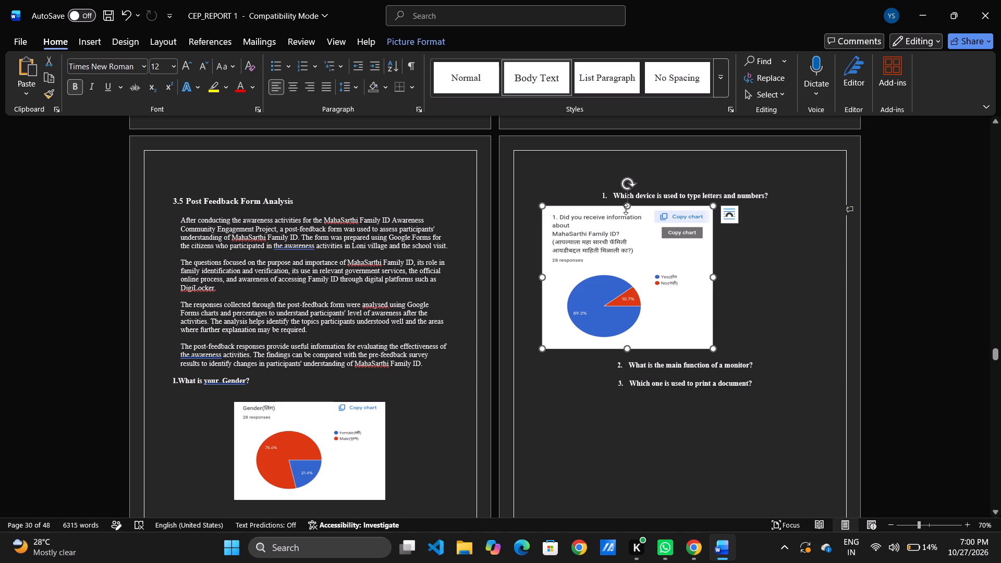
left_click_drag(627, 207, 652, 219)
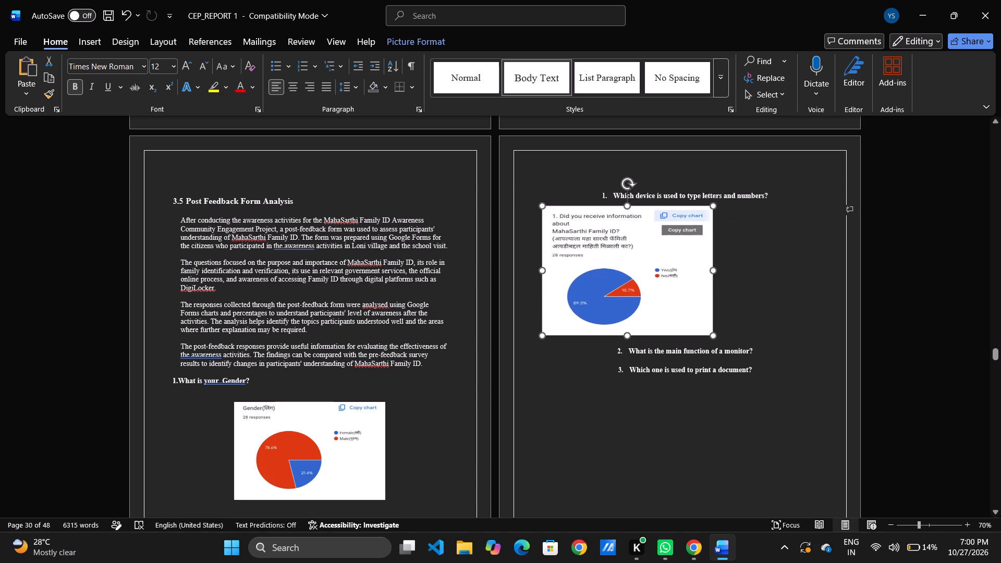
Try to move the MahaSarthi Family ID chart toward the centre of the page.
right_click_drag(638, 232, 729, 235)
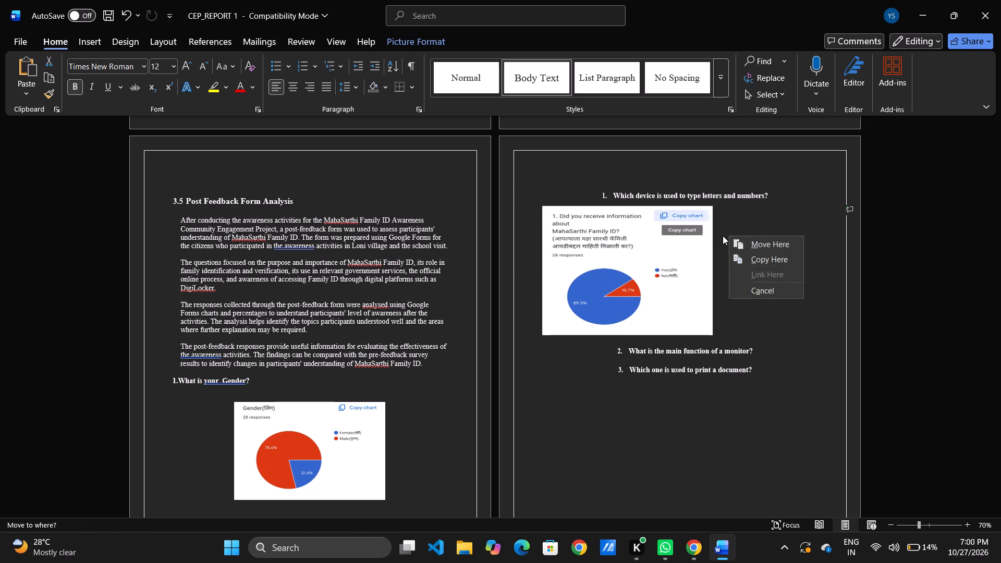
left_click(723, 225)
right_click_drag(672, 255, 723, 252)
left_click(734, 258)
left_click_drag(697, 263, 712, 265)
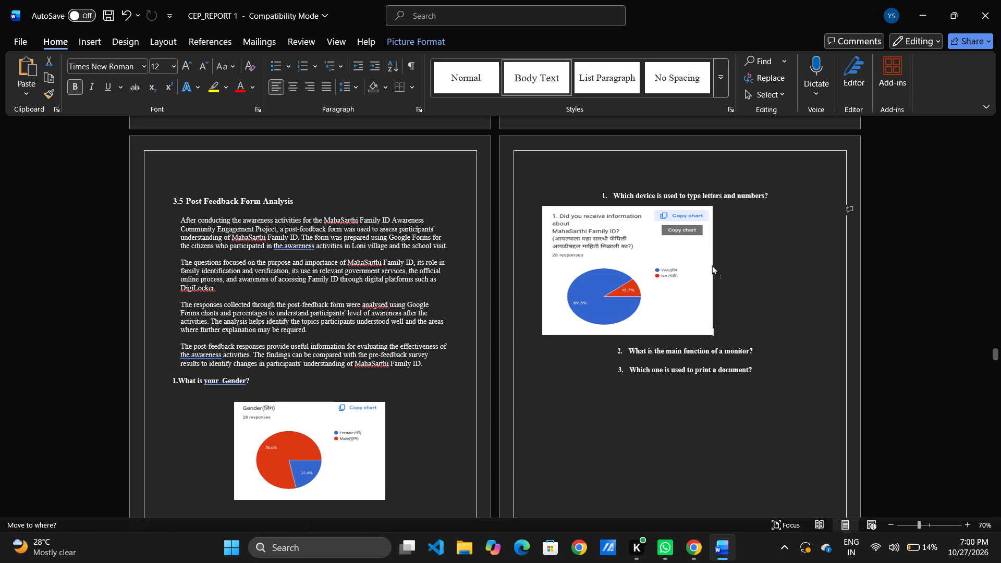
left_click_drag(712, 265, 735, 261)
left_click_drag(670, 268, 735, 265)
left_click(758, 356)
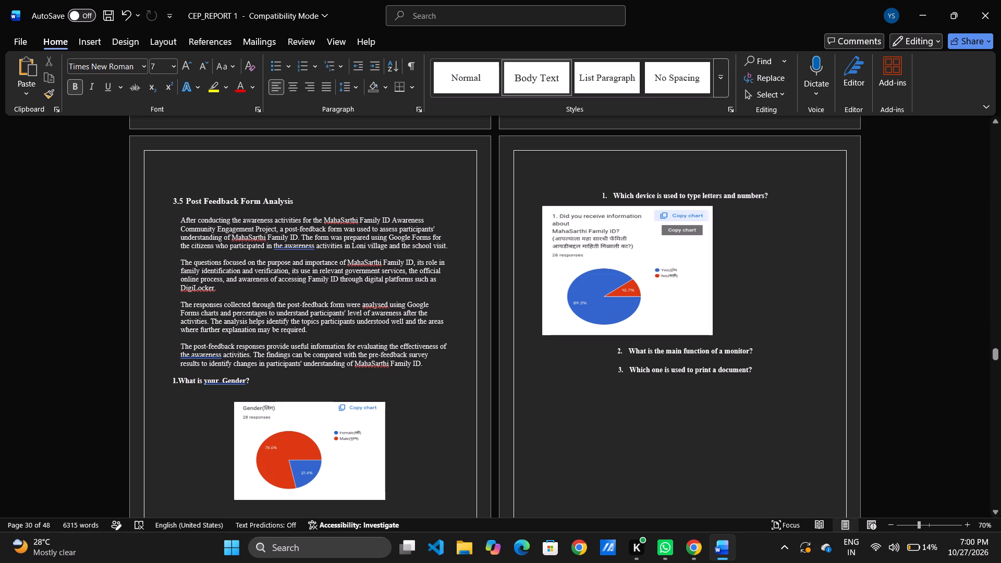
Delete the leftover questions "What is the main function of a monitor?" and "Which one is used to print a document?" with their list numbering.
left_click_drag(628, 351, 742, 370)
key("BackSpace")
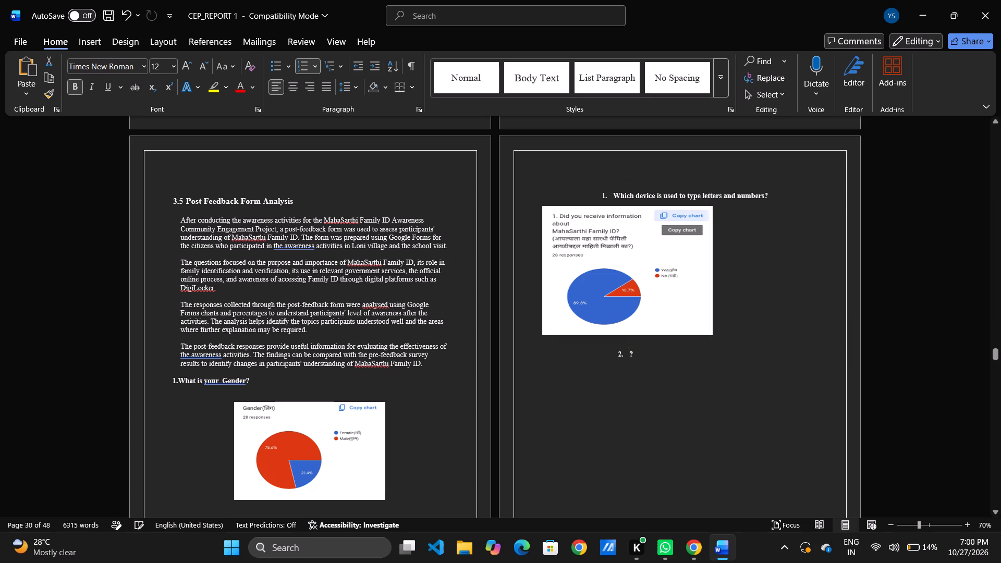
left_click(685, 366)
left_click(665, 350)
key("BackSpace")
key("BackSpace")
key("BackSpace")
Move the MahaSarthi Family ID chart one line lower under its question and indent it toward the page centre.
left_click_drag(578, 247, 675, 349)
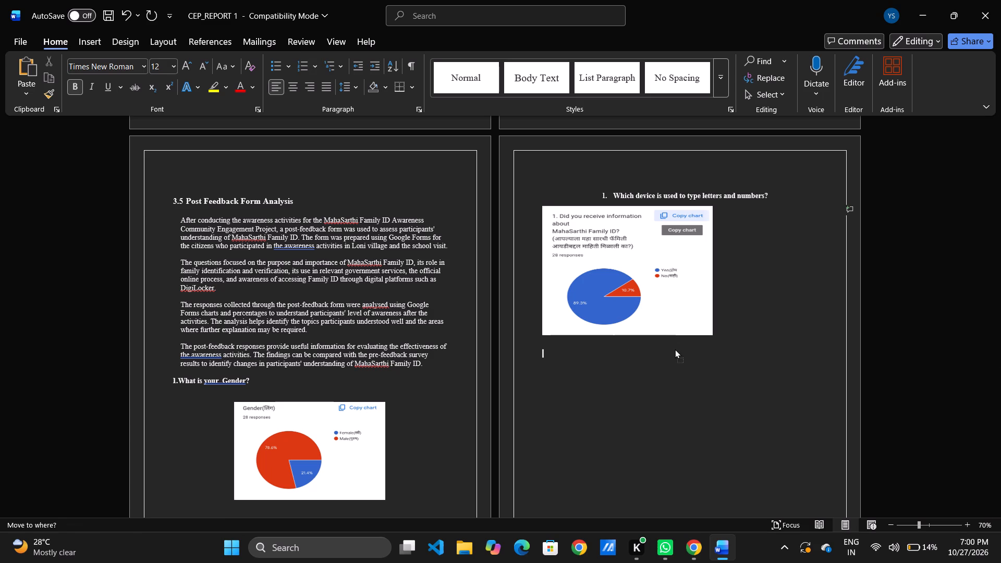
left_click_drag(675, 349, 677, 351)
left_click_drag(670, 318, 738, 305)
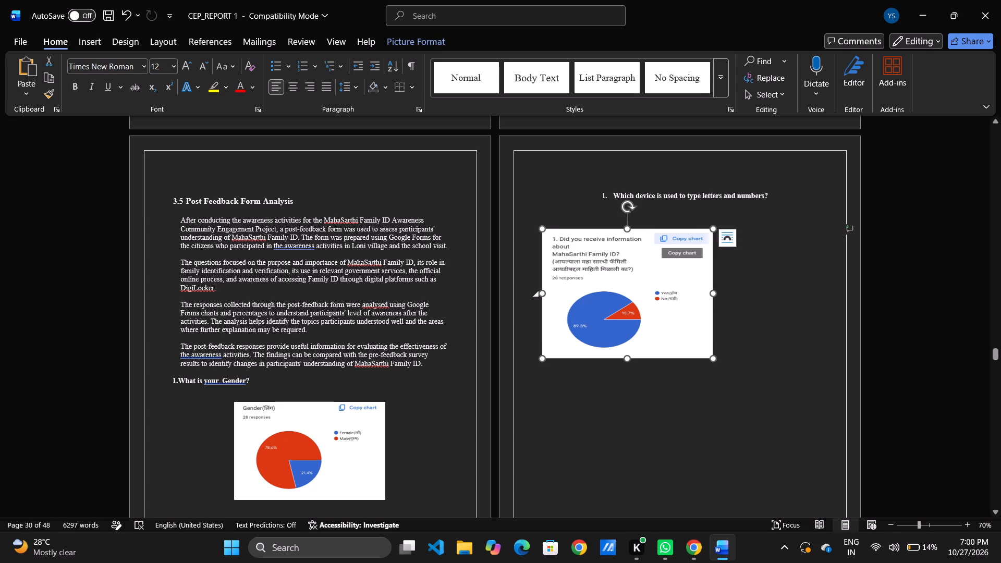
left_click_drag(682, 296, 791, 274)
left_click(536, 243)
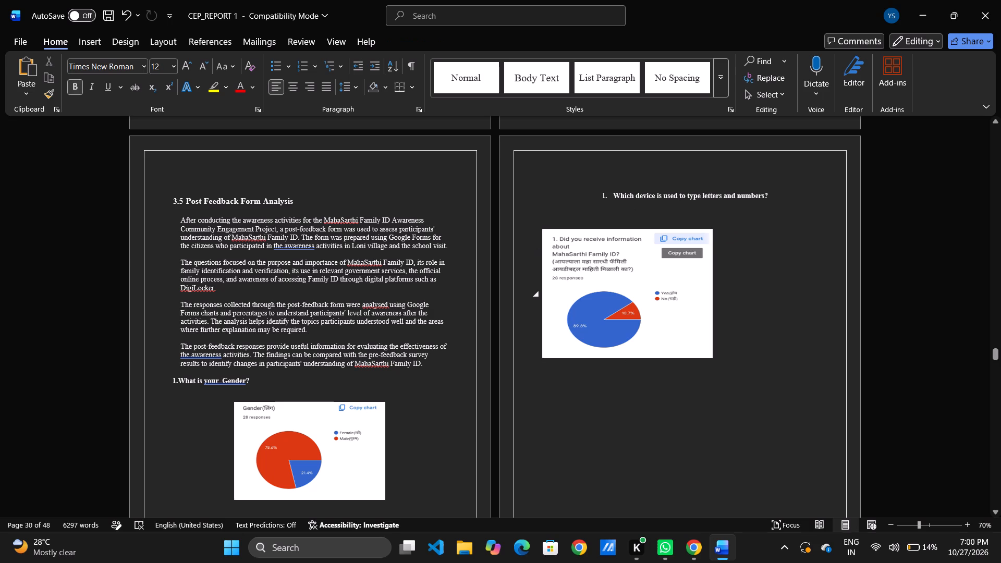
key("space")
key("space")
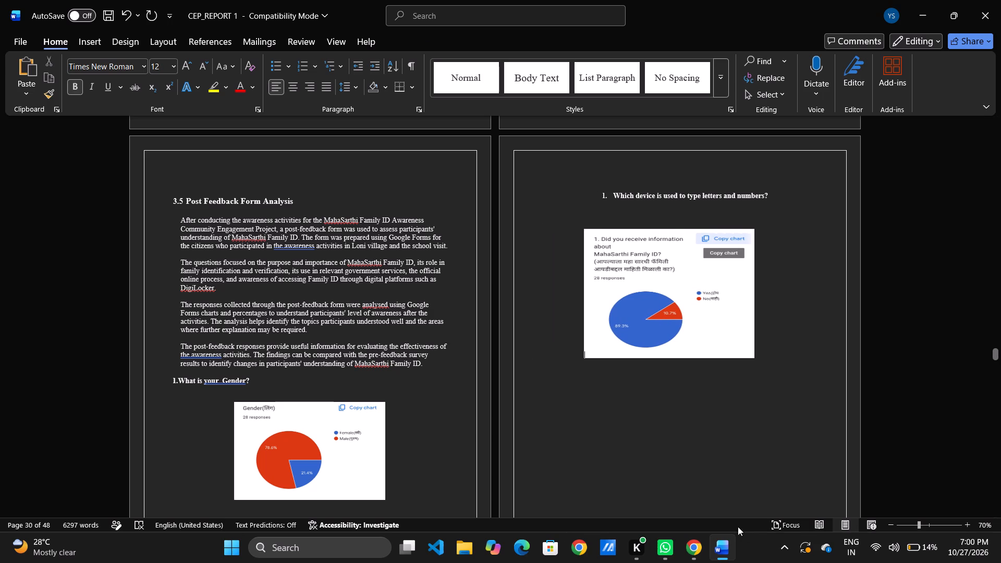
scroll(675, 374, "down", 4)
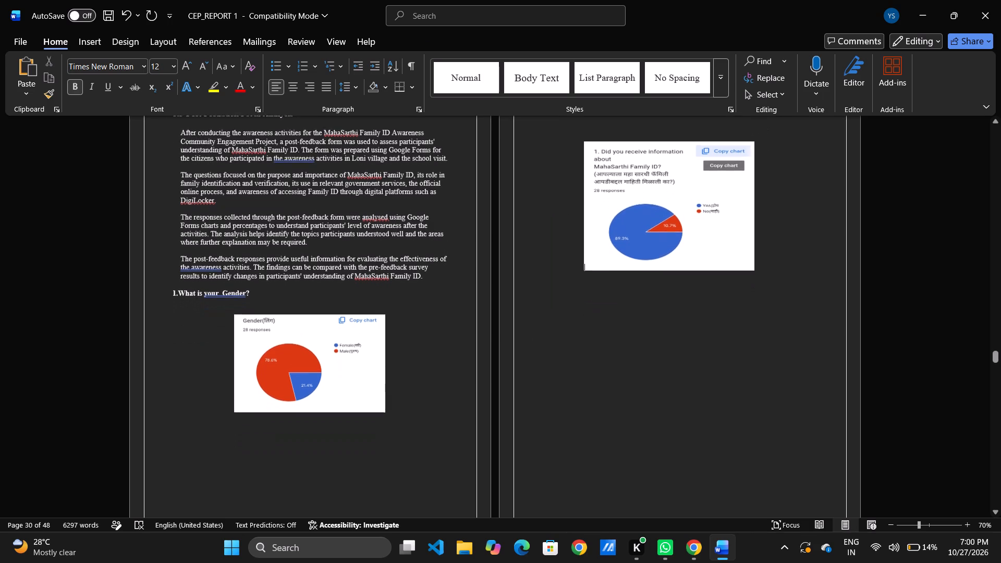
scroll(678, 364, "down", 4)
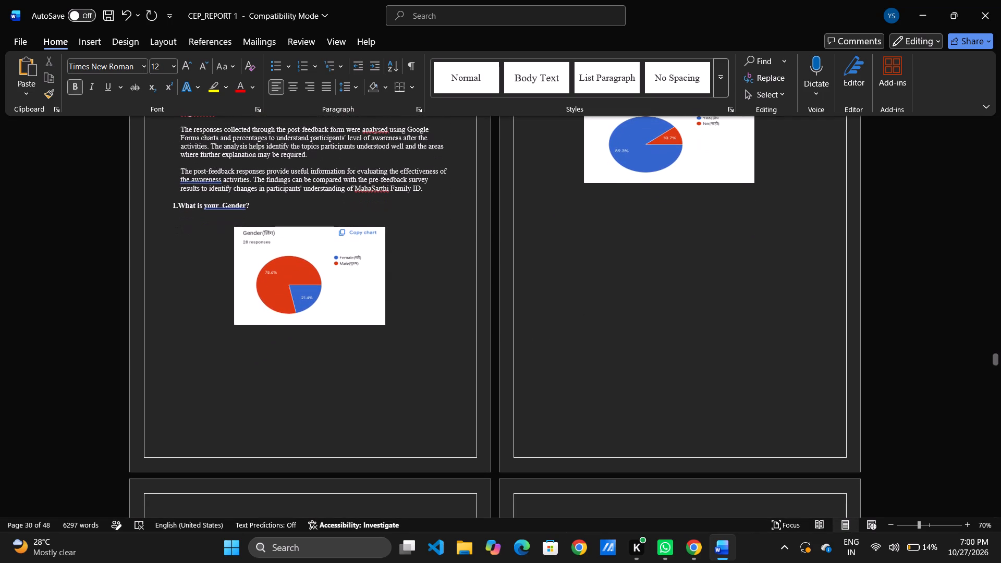
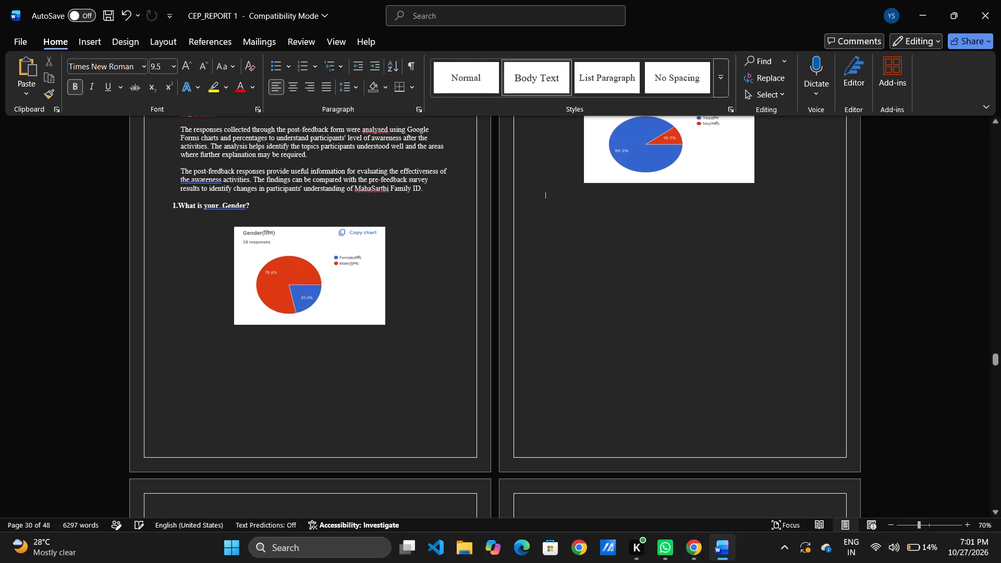
Paste the copied "Did you understand the uses of MahaSarthi Family ID?" chart as a picture below the first MahaSarthi Family ID chart.
key("BackSpace")
key("BackSpace")
key("BackSpace")
key("BackSpace")
key("BackSpace")
key("BackSpace")
key("BackSpace")
key("BackSpace")
key("BackSpace")
key("BackSpace")
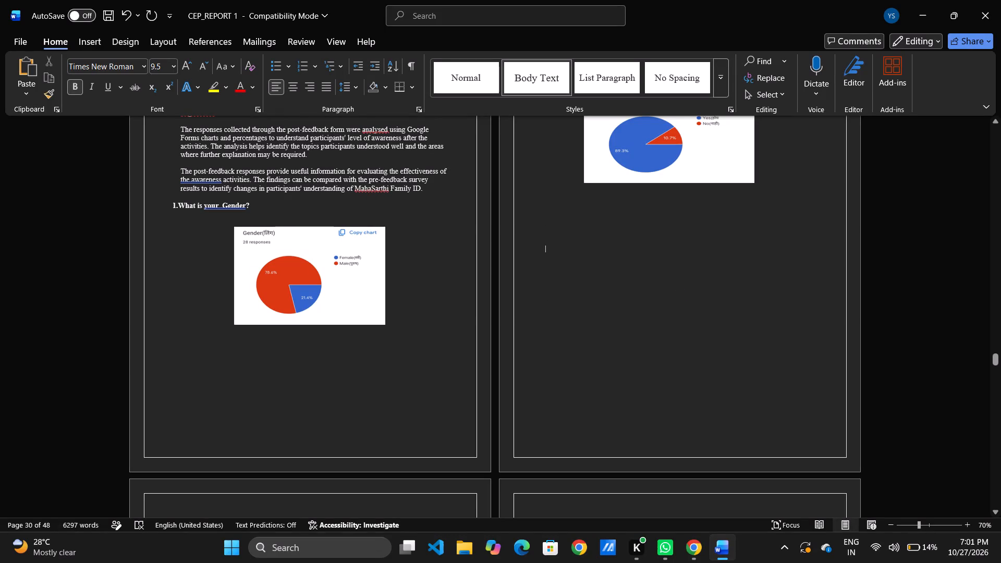
key("ctrl+v")
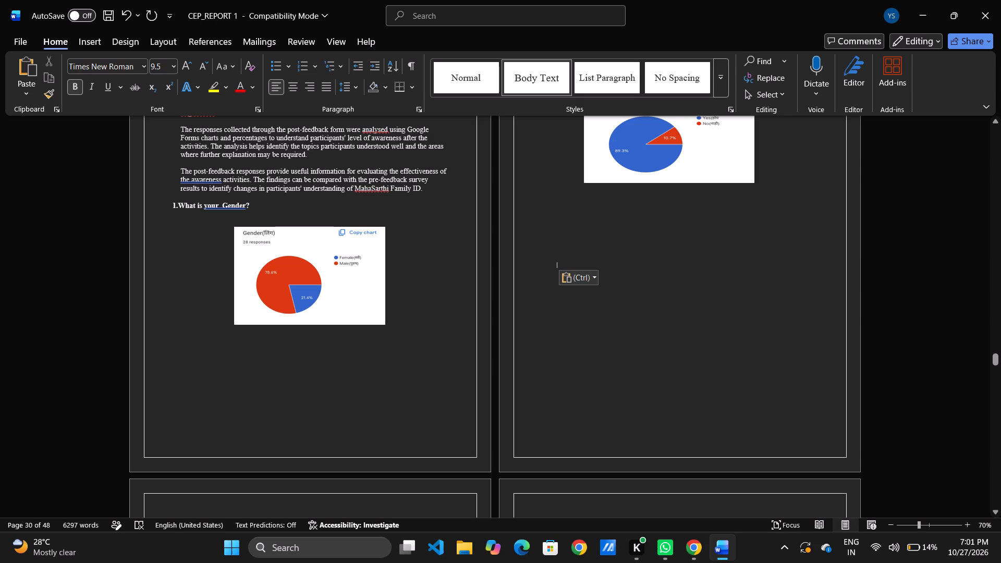
left_click(599, 280)
left_click(593, 278)
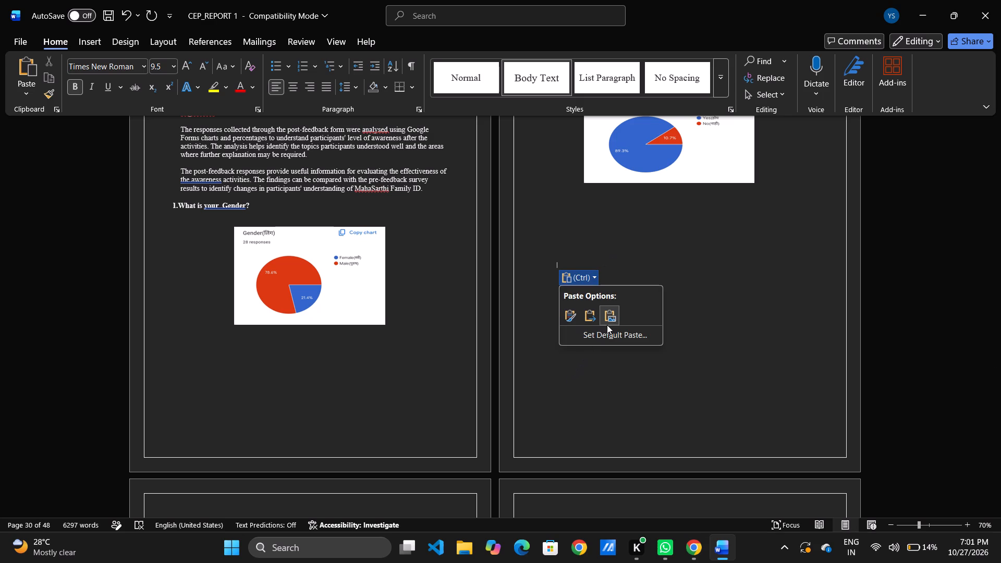
left_click(615, 315)
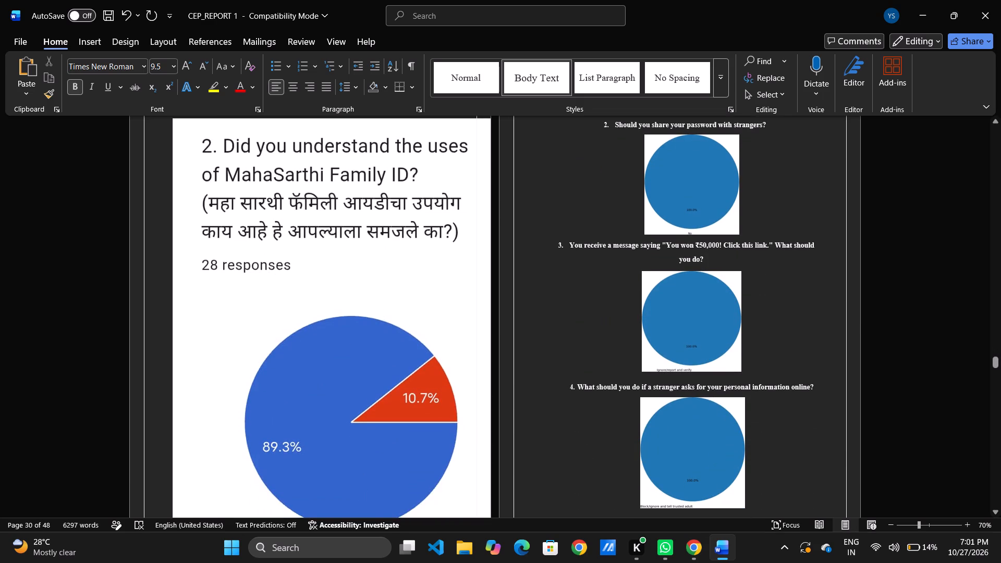
Make the pasted "Did you understand the uses of MahaSarthi Family ID?" chart shorter and narrower so it sits within the page border.
scroll(431, 312, "up", 4)
left_click_drag(399, 314, 487, 299)
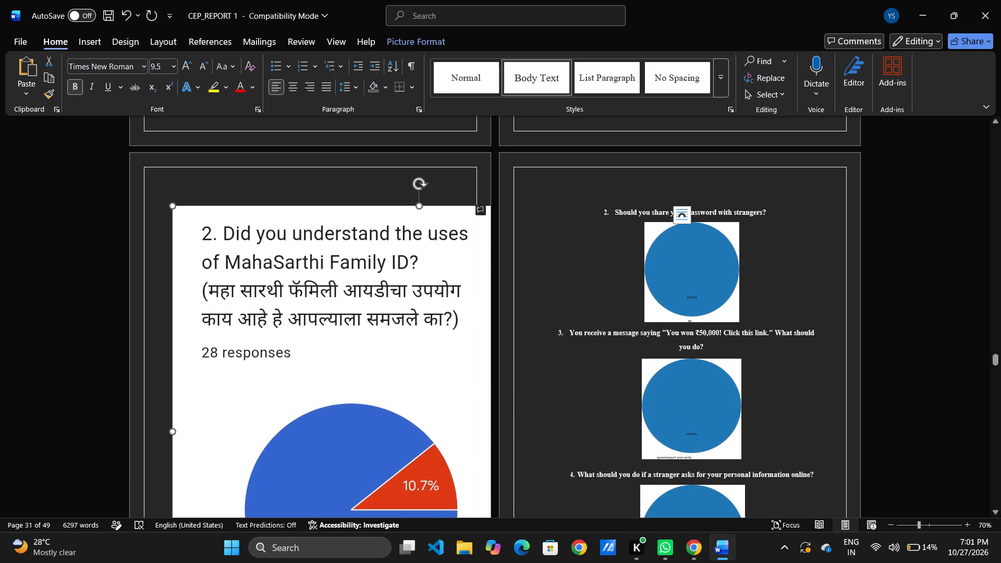
left_click(370, 207)
left_click_drag(419, 205, 384, 397)
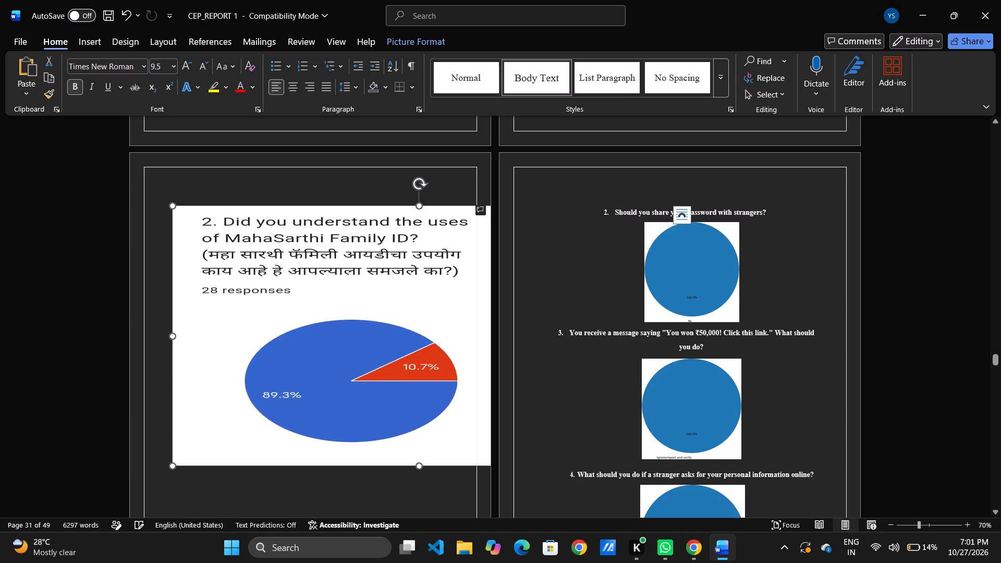
left_click_drag(419, 464, 414, 406)
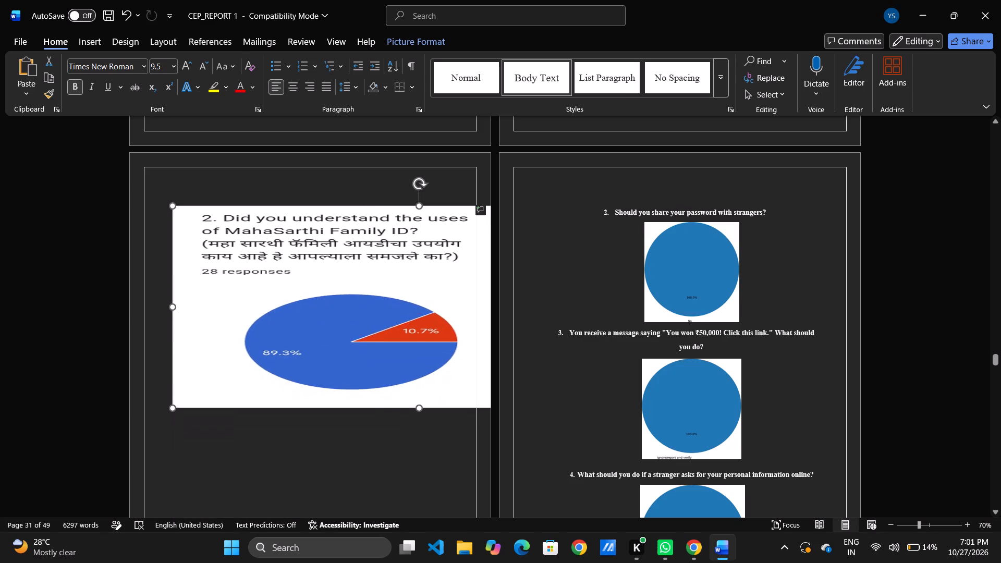
left_click_drag(414, 406, 407, 437)
left_click_drag(173, 321, 231, 332)
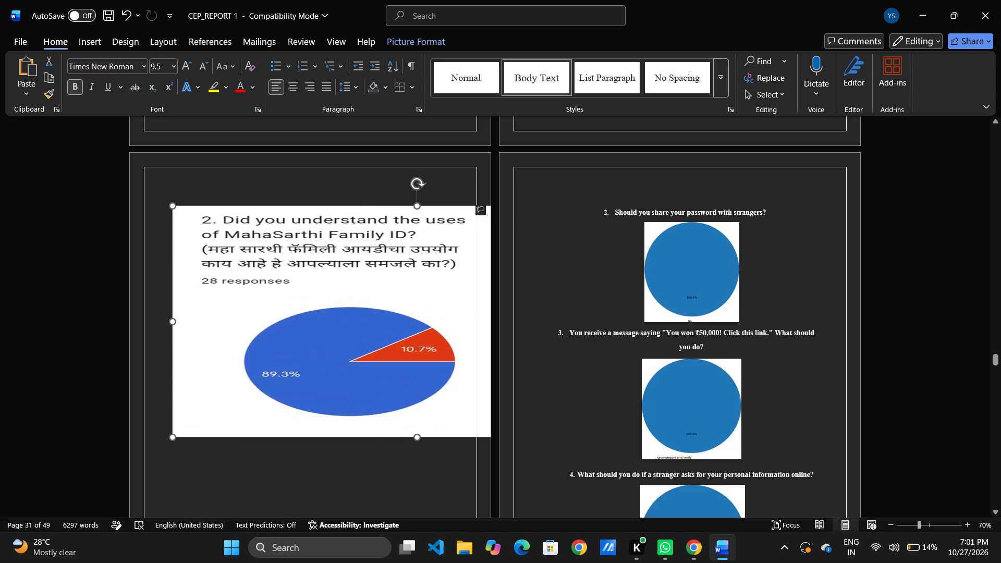
left_click_drag(231, 332, 398, 337)
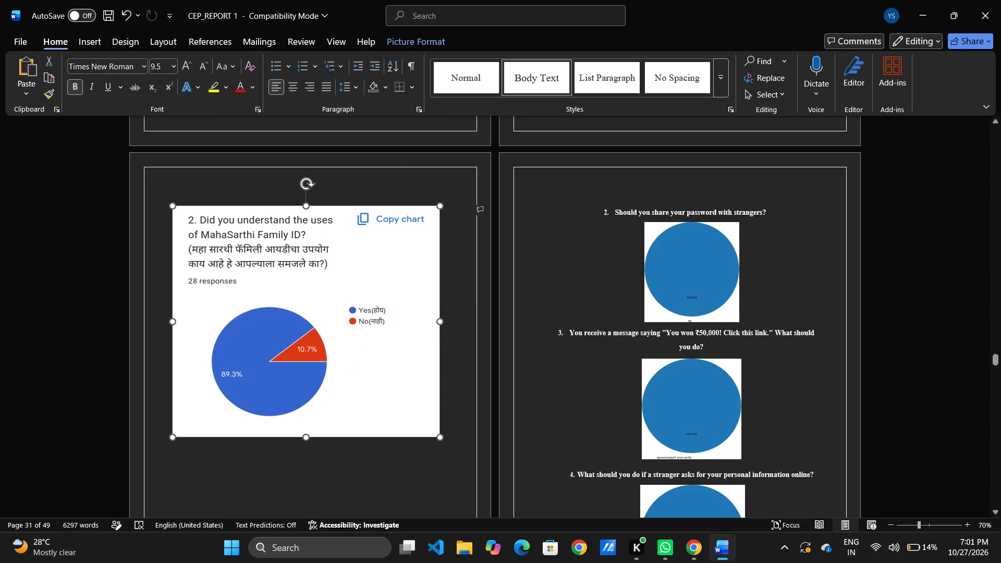
left_click_drag(442, 323, 386, 333)
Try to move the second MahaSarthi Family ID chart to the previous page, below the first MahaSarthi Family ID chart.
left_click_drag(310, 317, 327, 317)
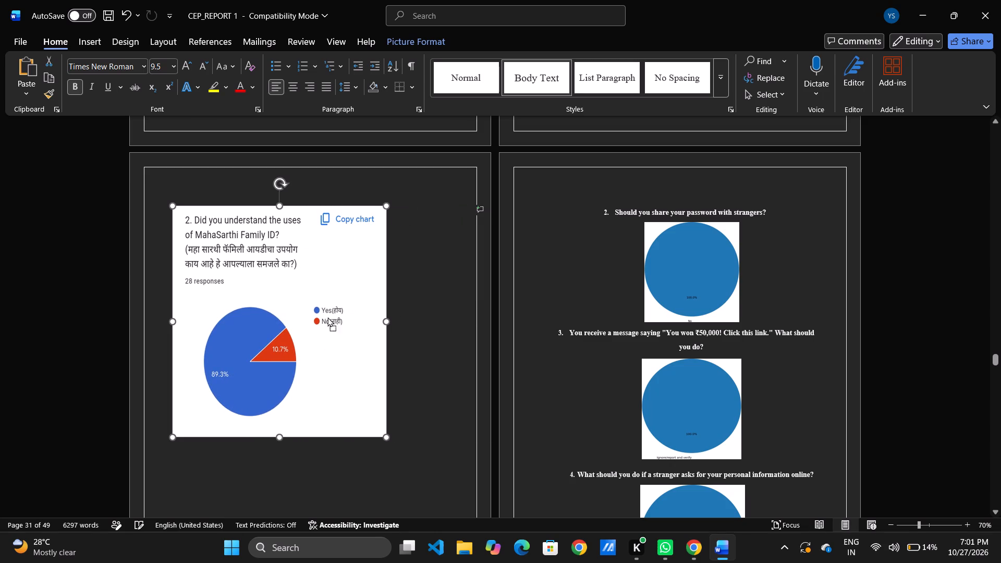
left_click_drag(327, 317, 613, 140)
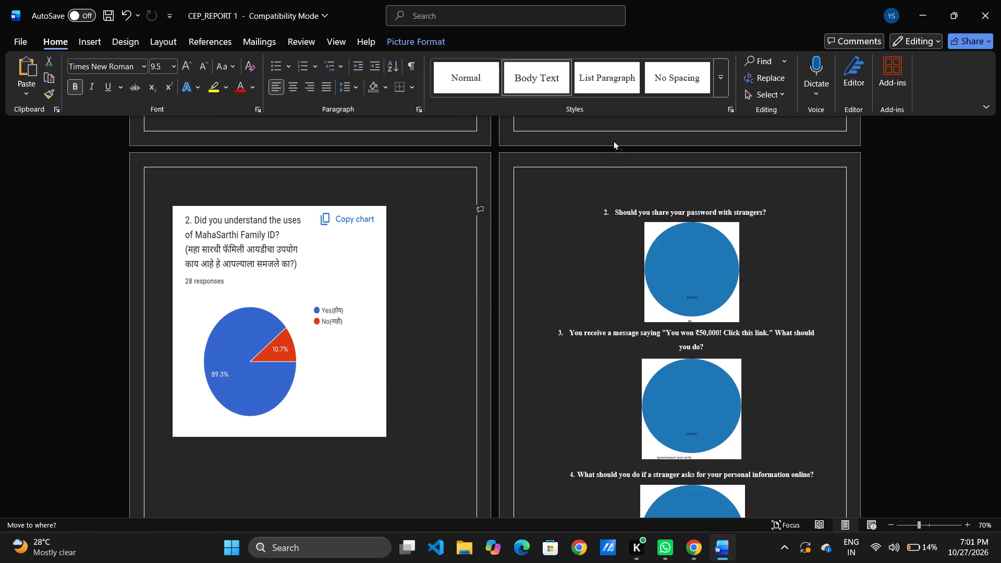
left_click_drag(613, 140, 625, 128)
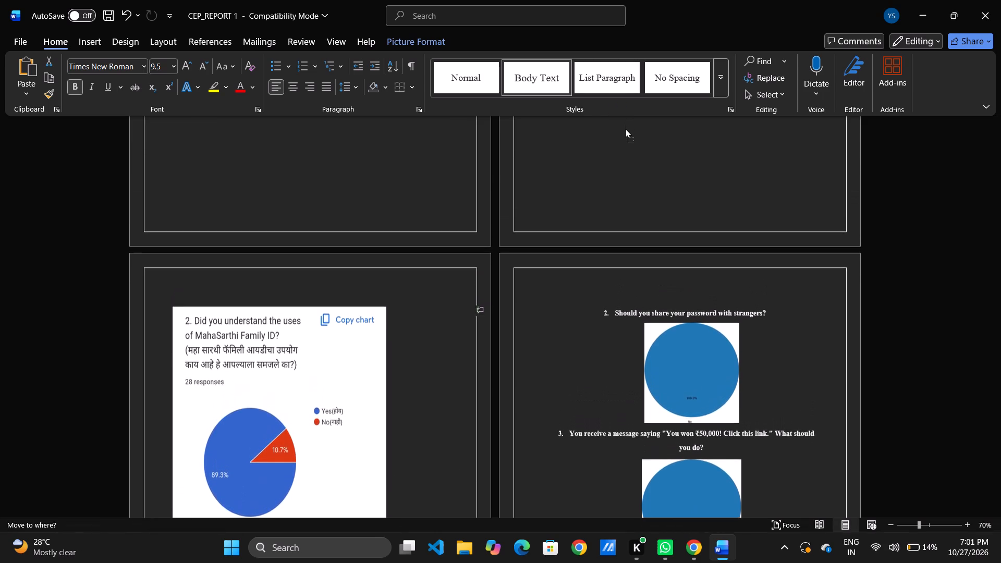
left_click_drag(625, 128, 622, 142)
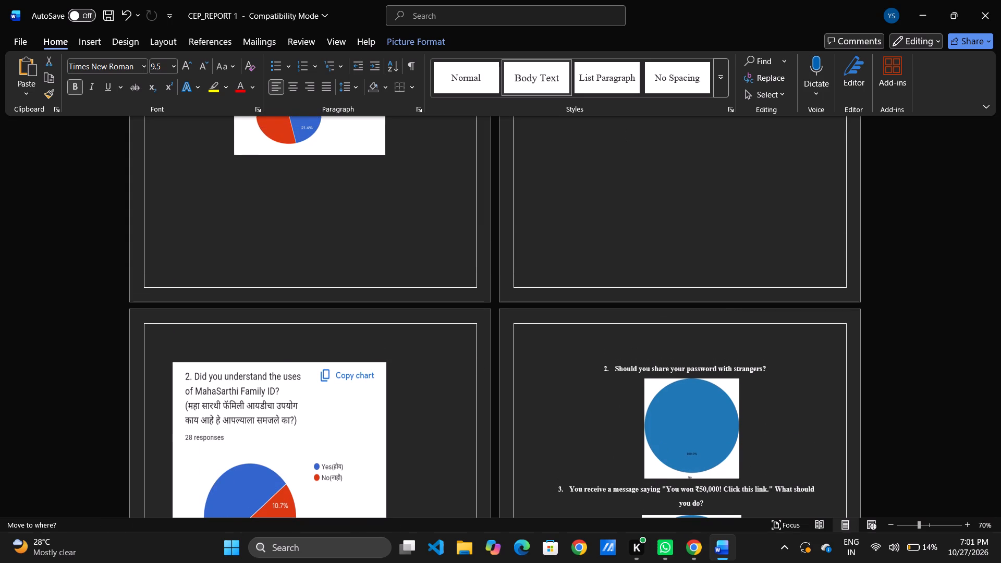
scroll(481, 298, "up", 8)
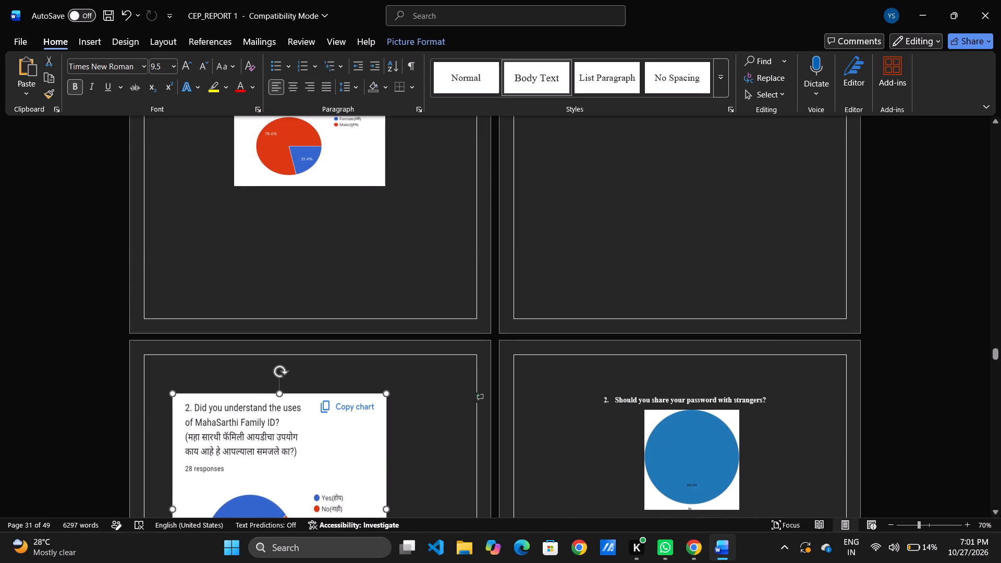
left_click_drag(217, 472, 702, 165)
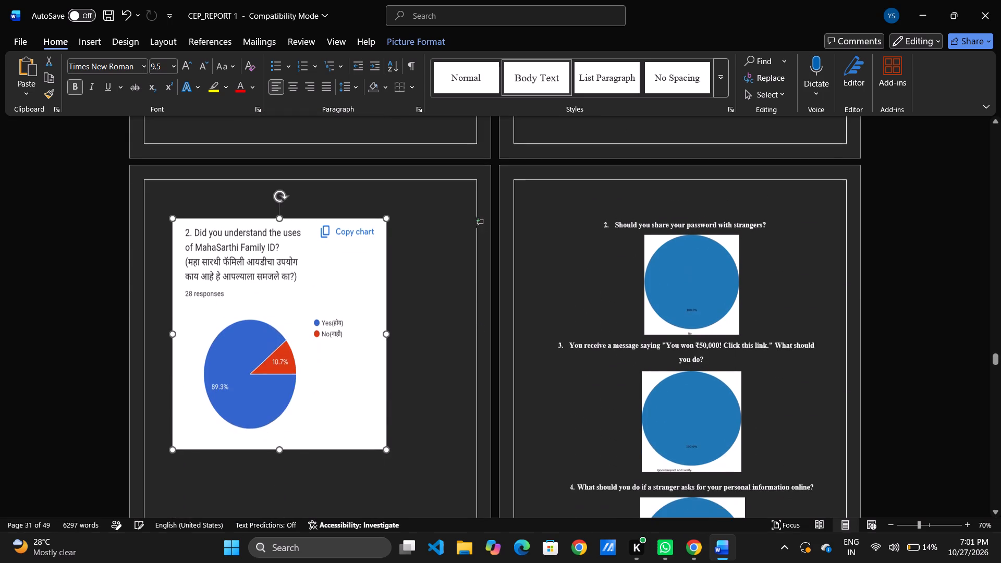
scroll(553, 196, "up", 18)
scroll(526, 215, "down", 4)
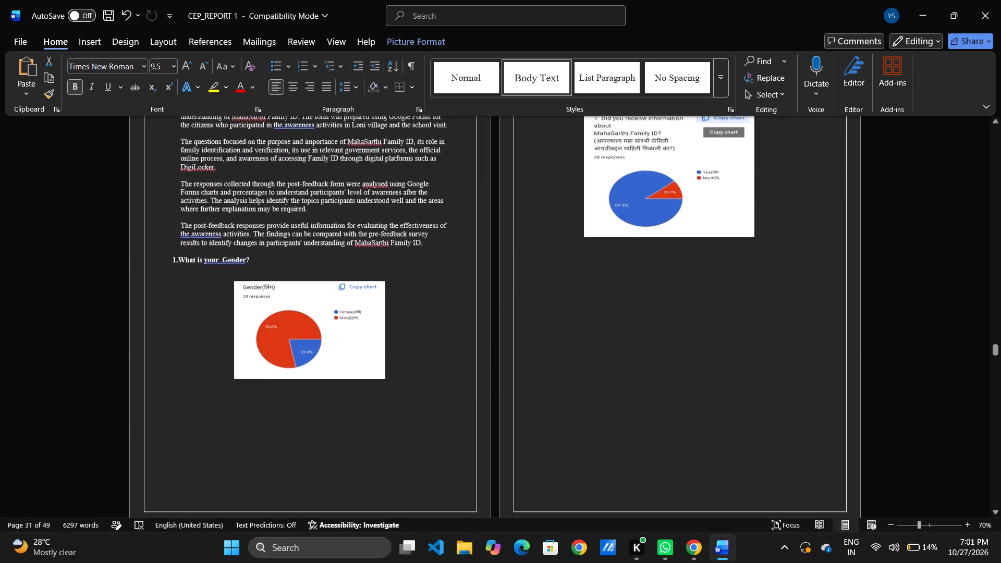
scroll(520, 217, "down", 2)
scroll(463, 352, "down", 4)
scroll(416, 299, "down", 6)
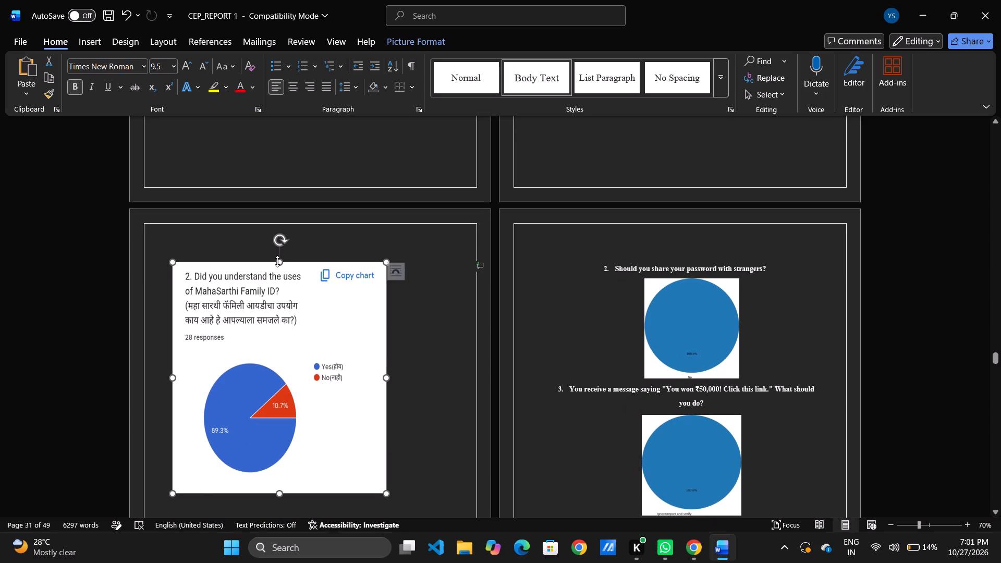
Shrink the second MahaSarthi Family ID chart to fit below the first one on the previous page, matching that chart's width.
left_click_drag(277, 261, 263, 310)
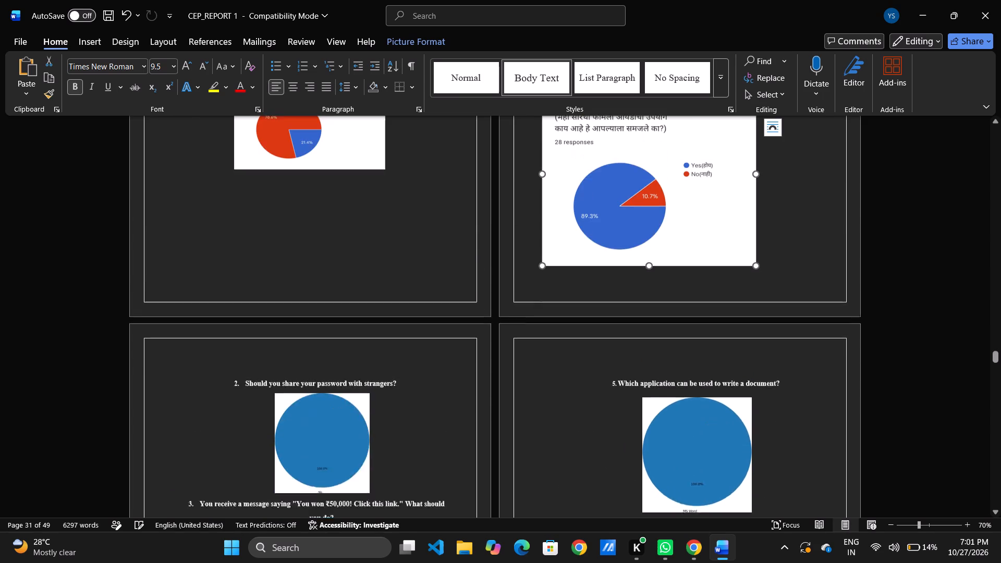
scroll(275, 314, "down", 5)
scroll(290, 319, "up", 12)
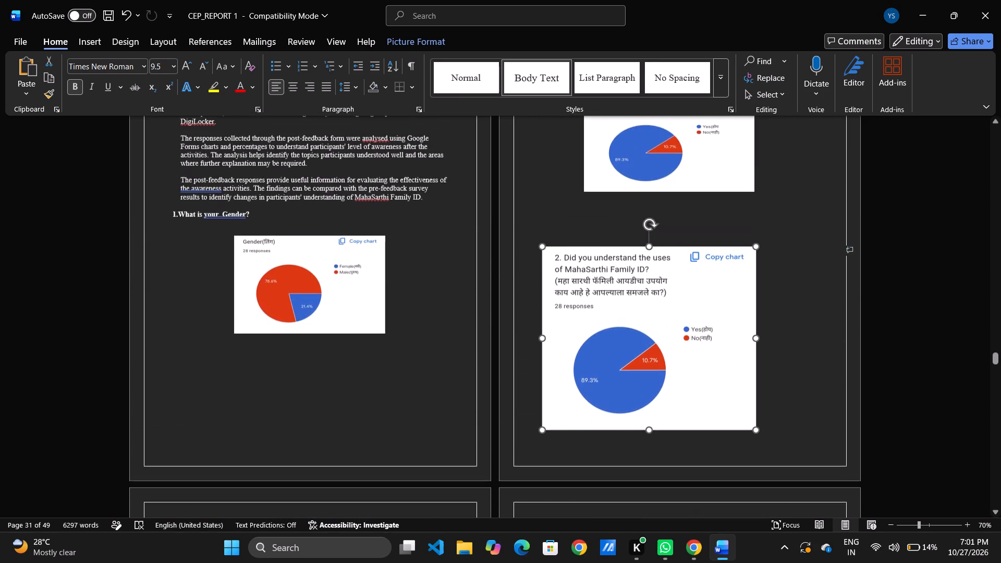
left_click_drag(542, 361, 570, 361)
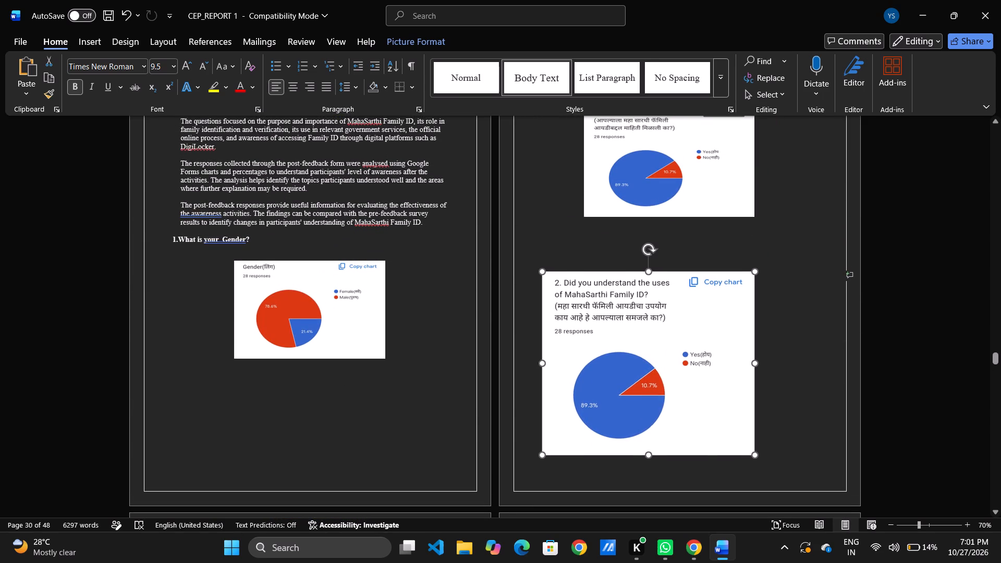
left_click_drag(570, 361, 579, 359)
left_click_drag(618, 343, 756, 332)
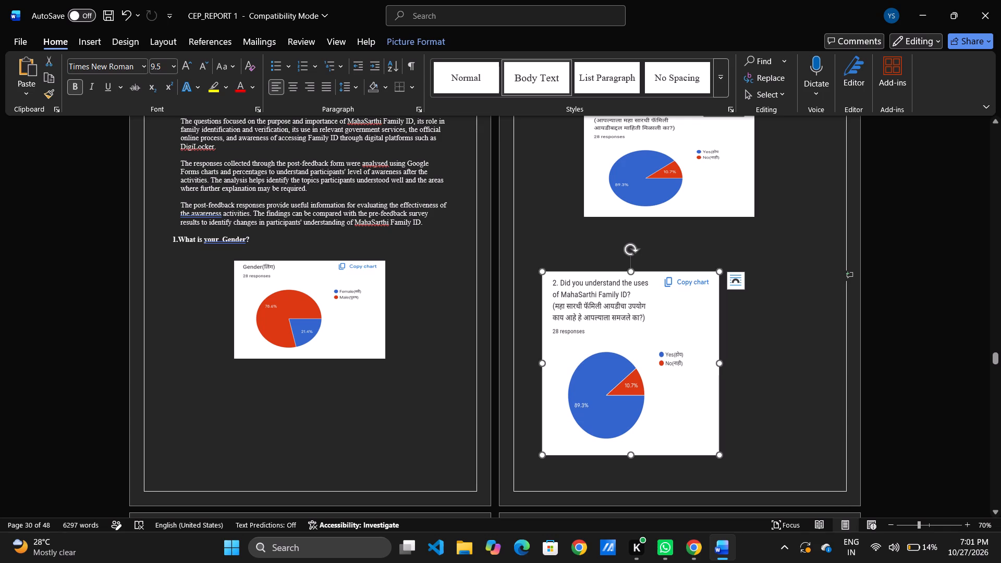
left_click_drag(716, 362, 726, 360)
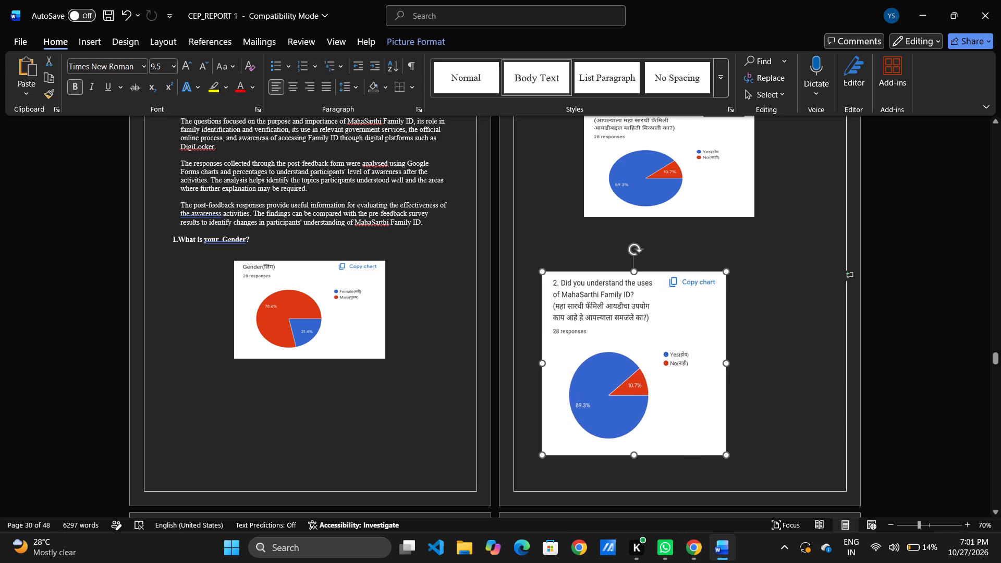
left_click_drag(726, 360, 728, 359)
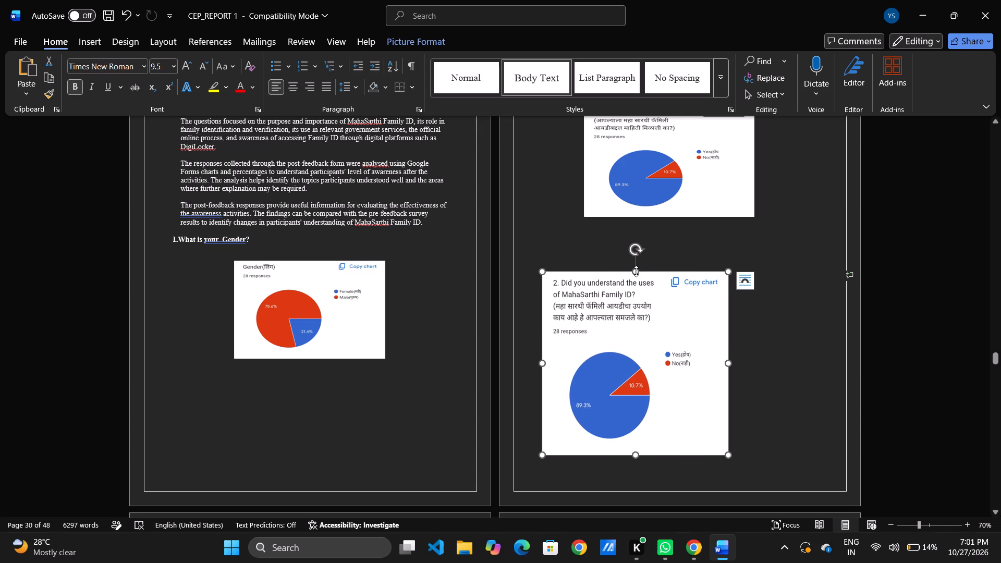
left_click_drag(636, 271, 641, 276)
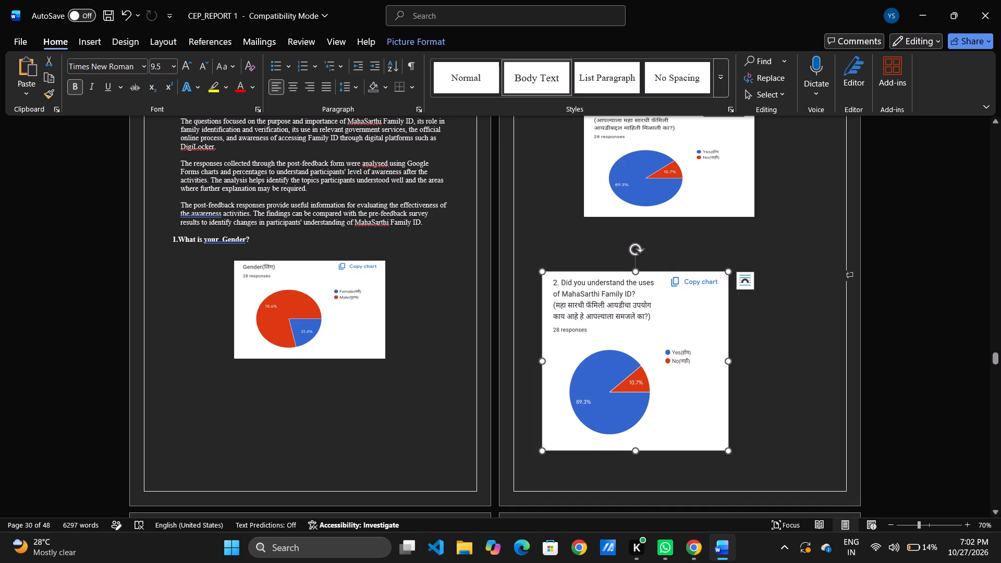
left_click_drag(588, 322, 768, 324)
left_click(637, 448)
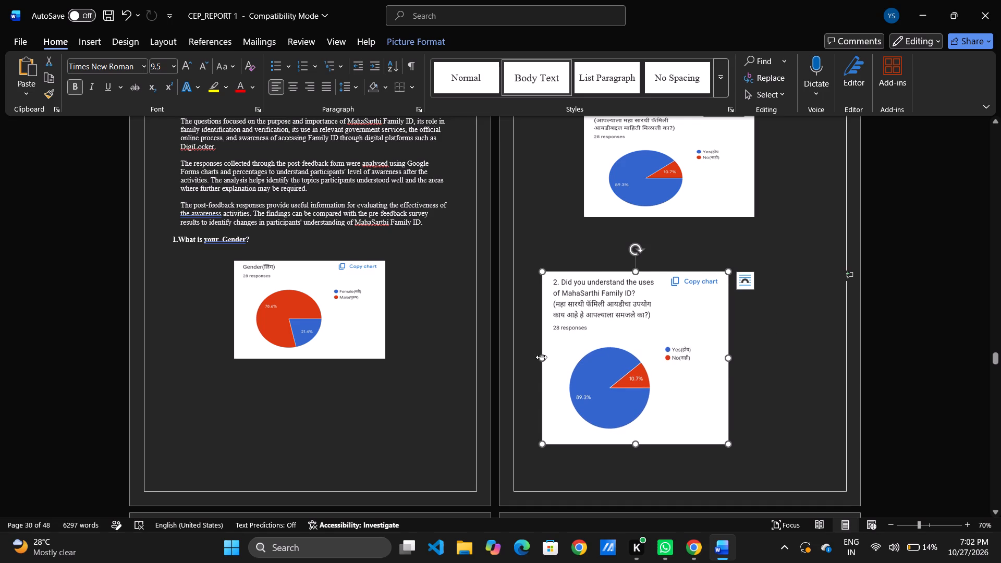
left_click_drag(541, 357, 558, 364)
left_click(730, 281)
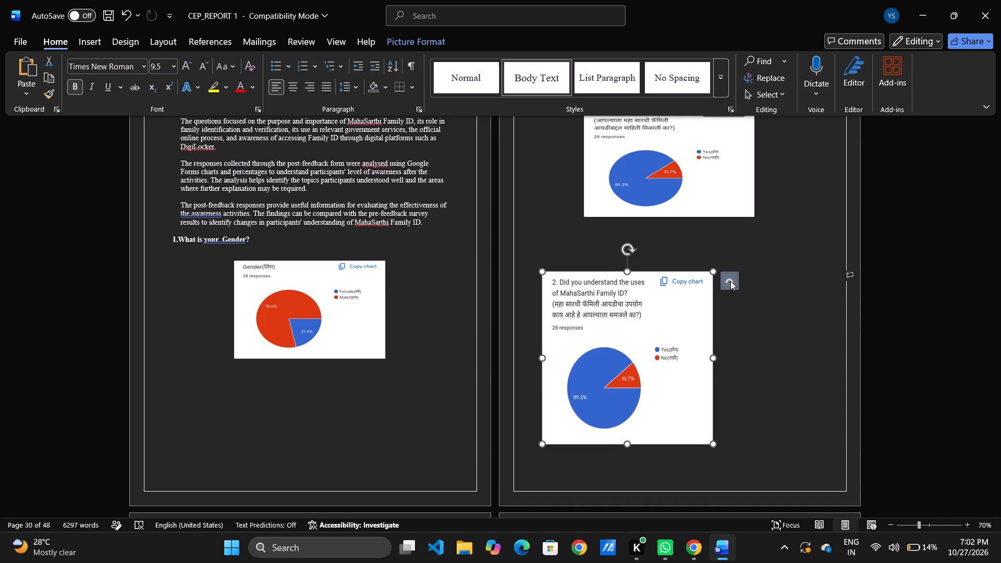
left_click(747, 253)
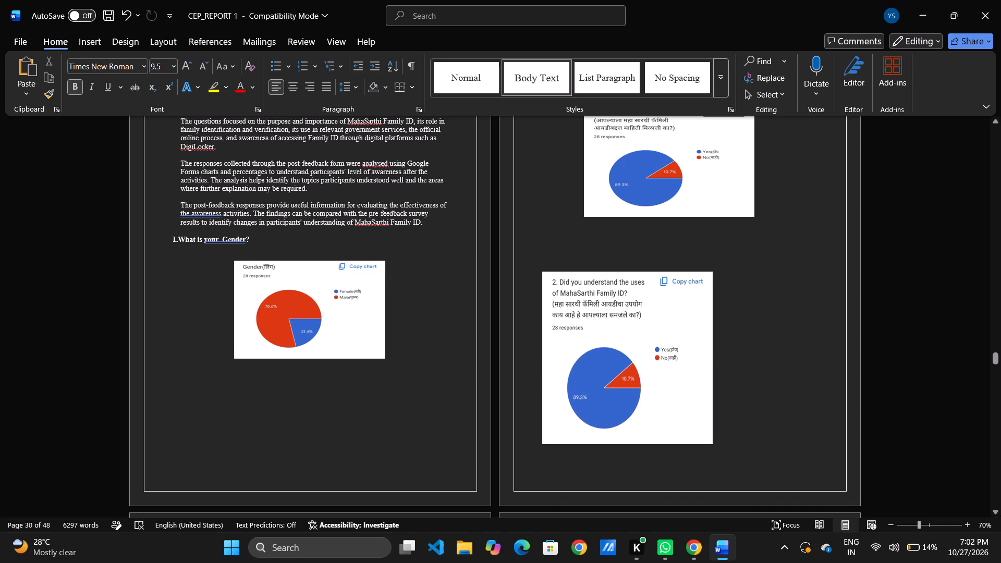
Indent the second MahaSarthi Family ID chart with spaces until it lines up with the chart above it.
scroll(541, 291, "left", 1)
left_click(540, 291)
scroll(539, 289, "left", 1)
key("space")
key("space")
key("space")
key("space")
key("space")
key("space")
key("space")
key("space")
key("space")
key("space")
key("space")
key("space")
key("space")
key("space")
key("space")
key("space")
key("space")
key("space")
key("space")
key("space")
key("space")
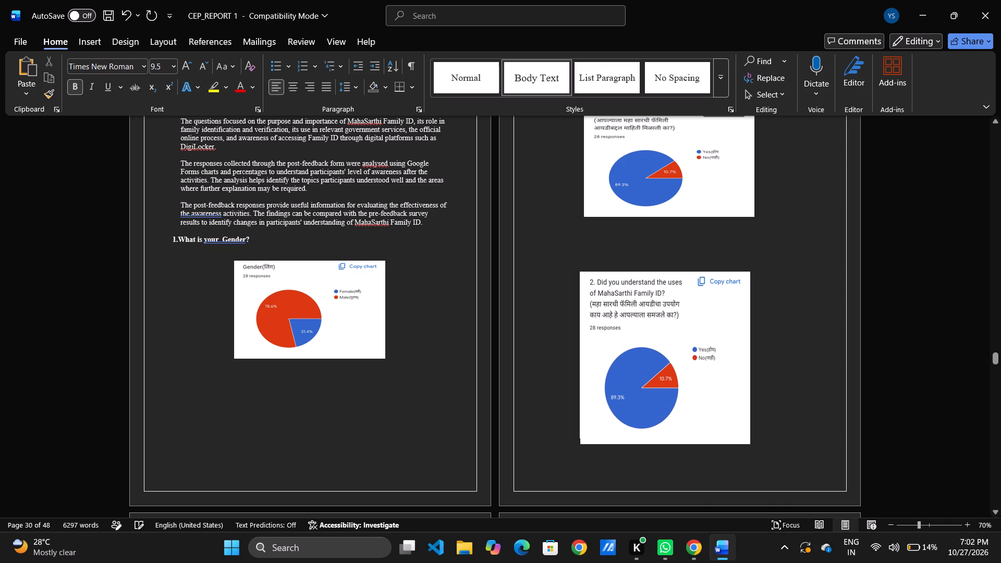
key("space")
key("space")
key("space")
Cut the leftover pie charts under the password-sharing, ₹50,000 message and stranger-asks-for-information questions on the following page.
scroll(542, 282, "up", 5)
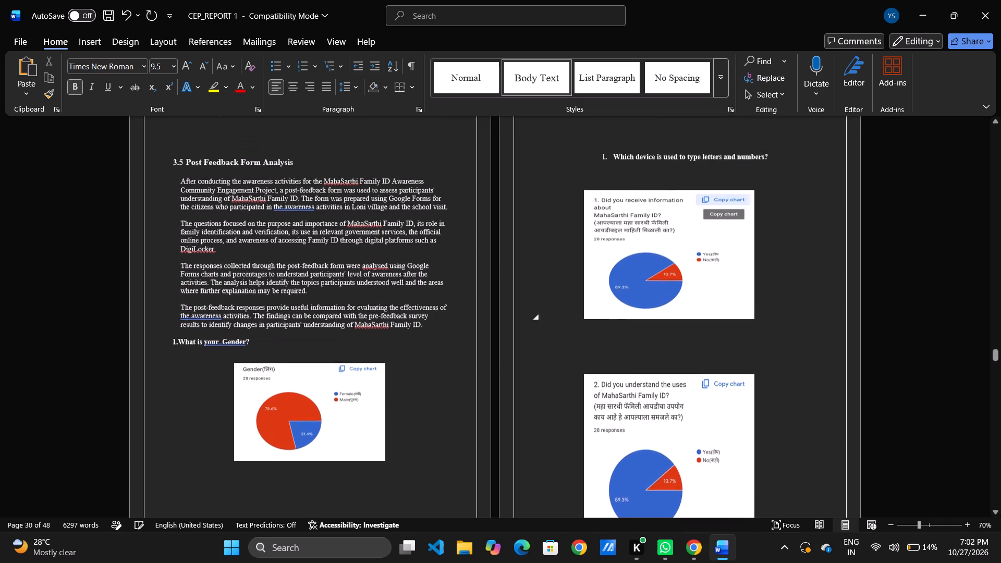
scroll(543, 281, "up", 1)
scroll(669, 283, "down", 6)
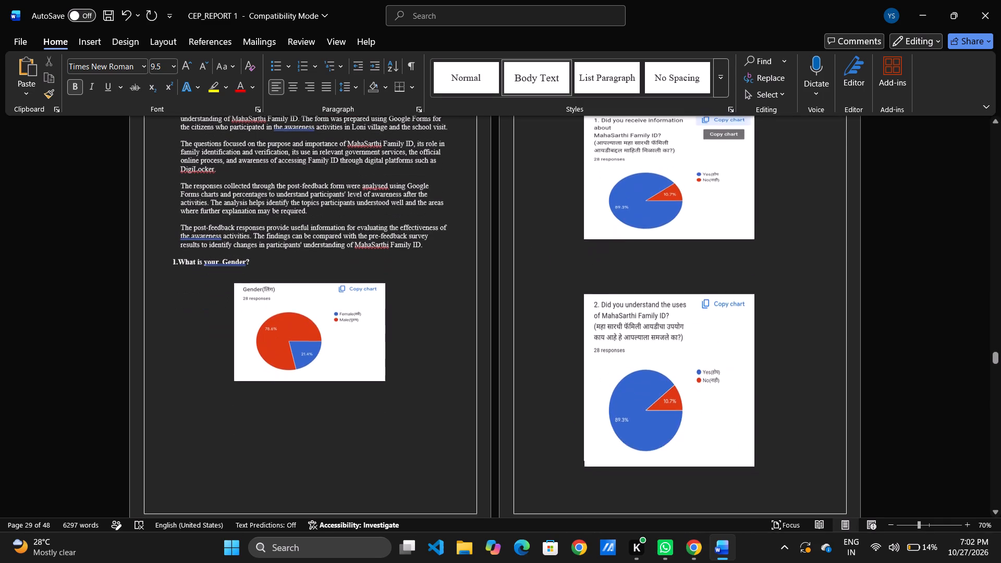
scroll(670, 281, "down", 18)
scroll(668, 286, "down", 5)
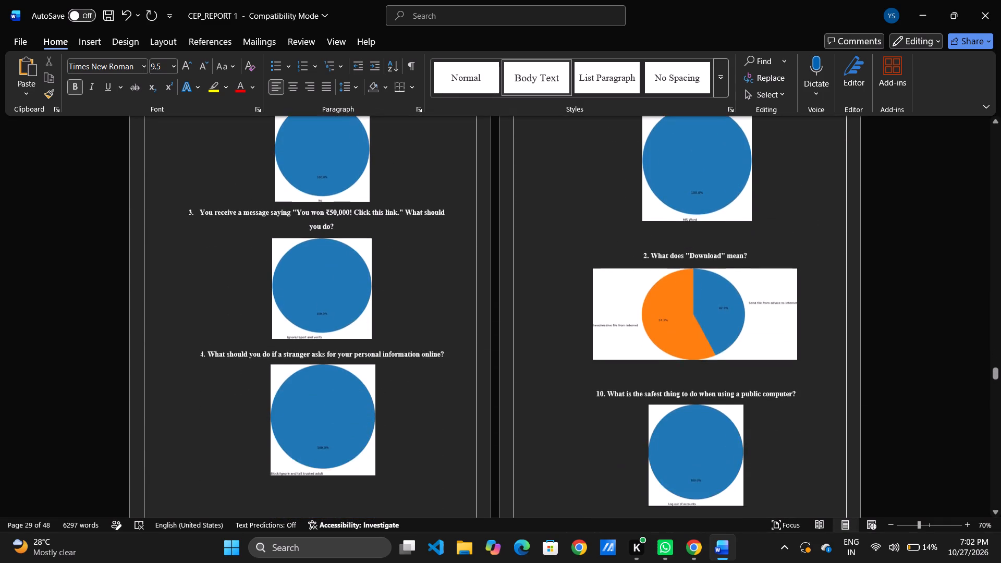
scroll(558, 277, "up", 7)
right_click(290, 288)
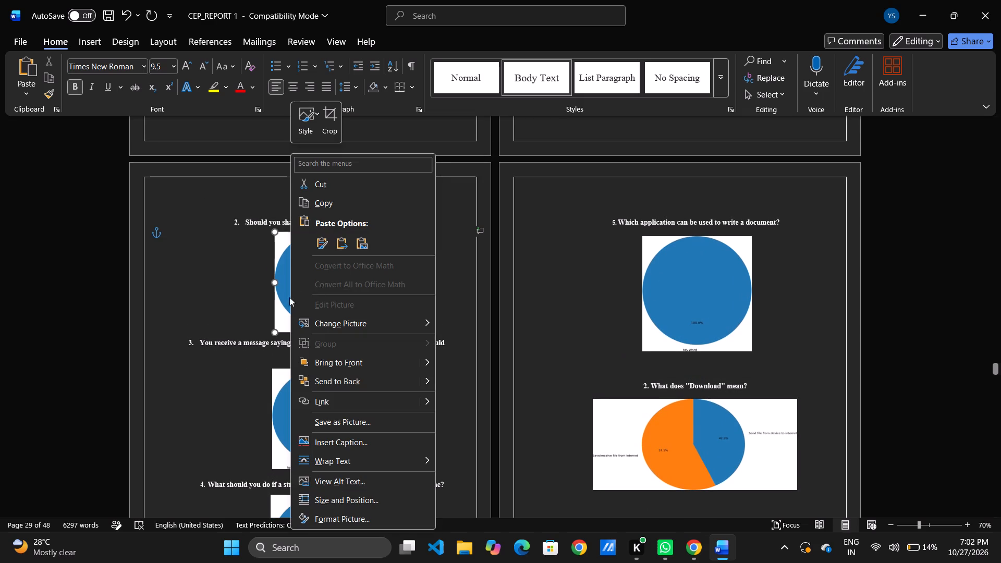
left_click(348, 184)
right_click(341, 336)
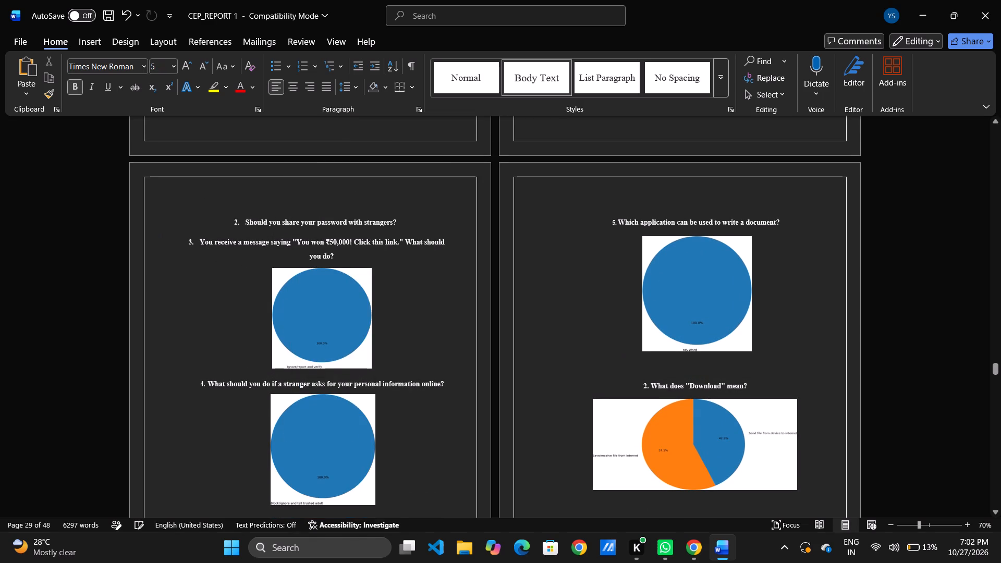
left_click(383, 187)
right_click(344, 316)
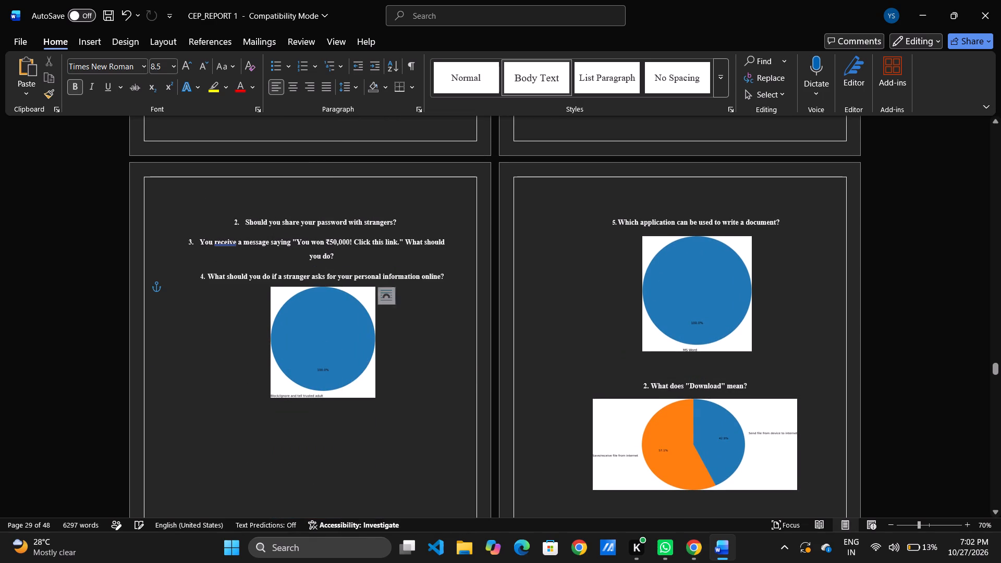
Delete the three leftover question headings on password sharing, the ₹50,000 message and strangers asking for personal information.
left_click(392, 187)
left_click_drag(246, 214, 246, 216)
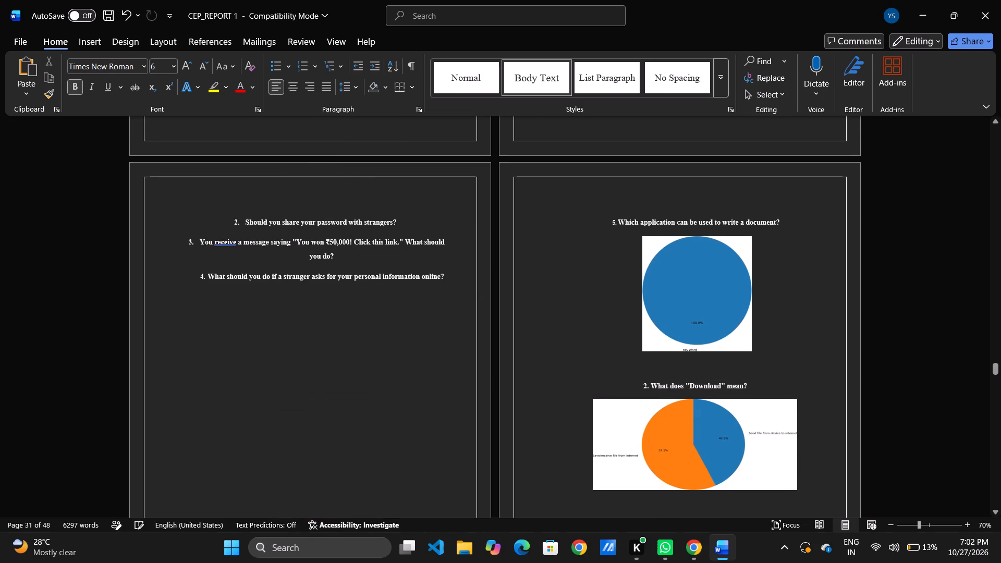
left_click_drag(246, 216, 446, 289)
key("BackSpace")
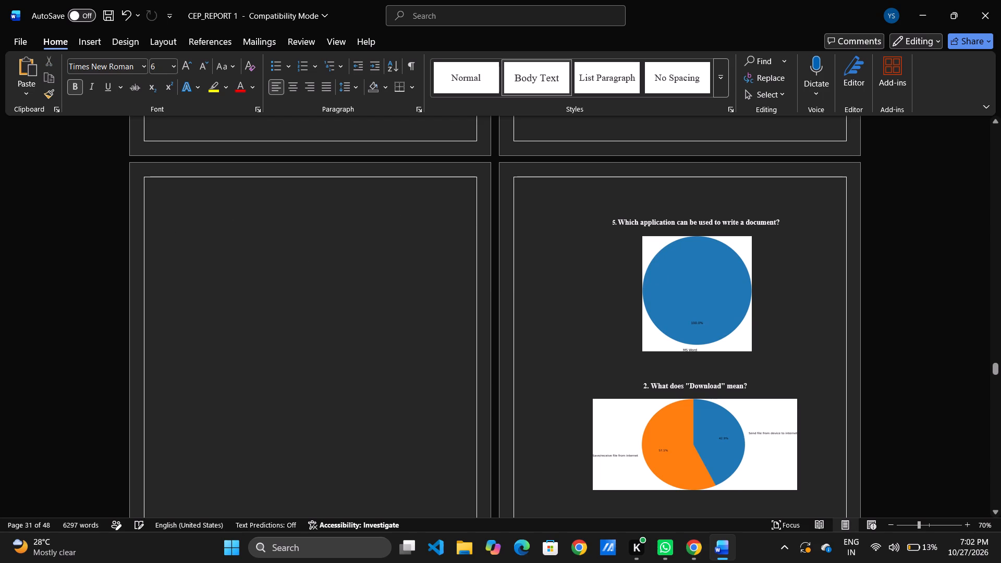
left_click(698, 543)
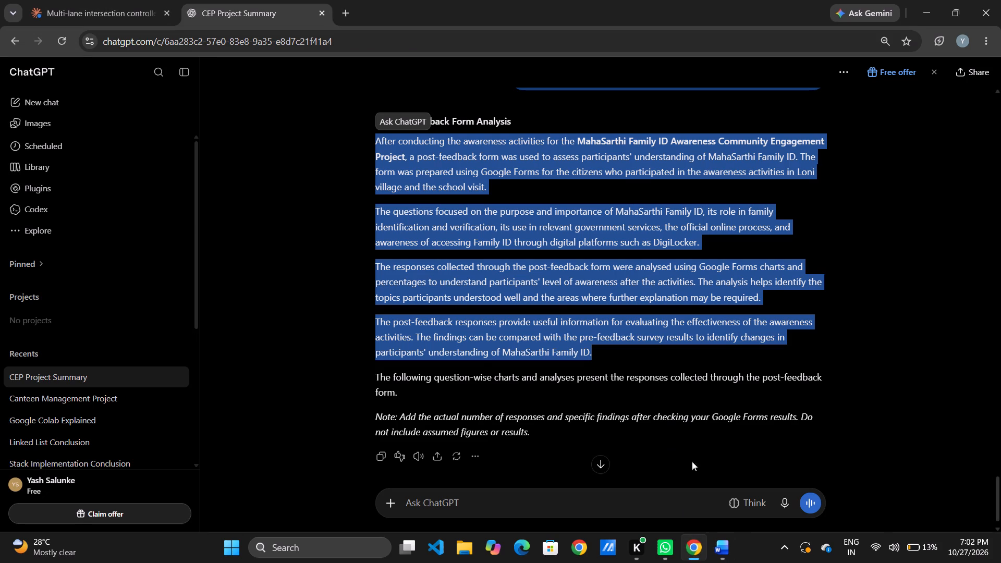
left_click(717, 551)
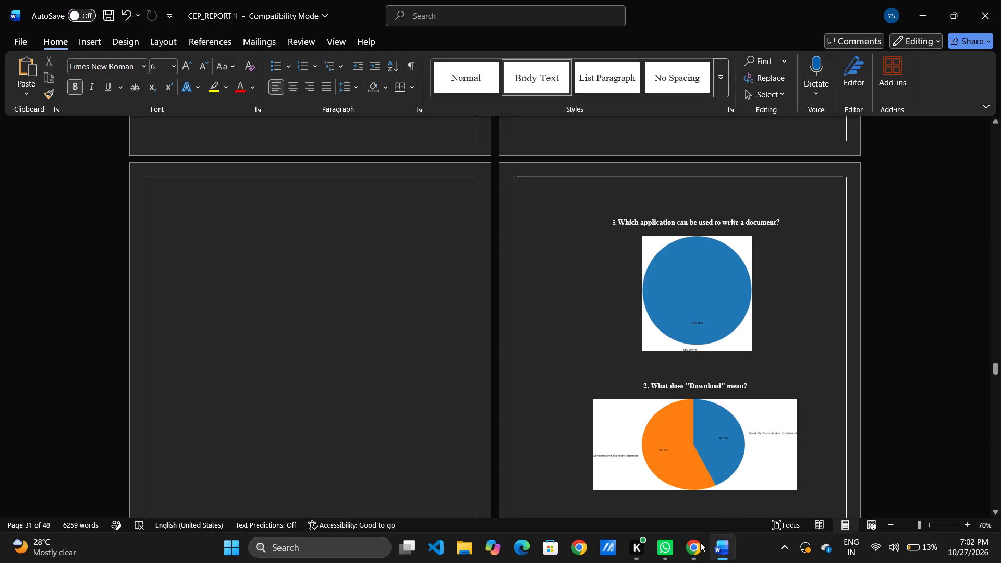
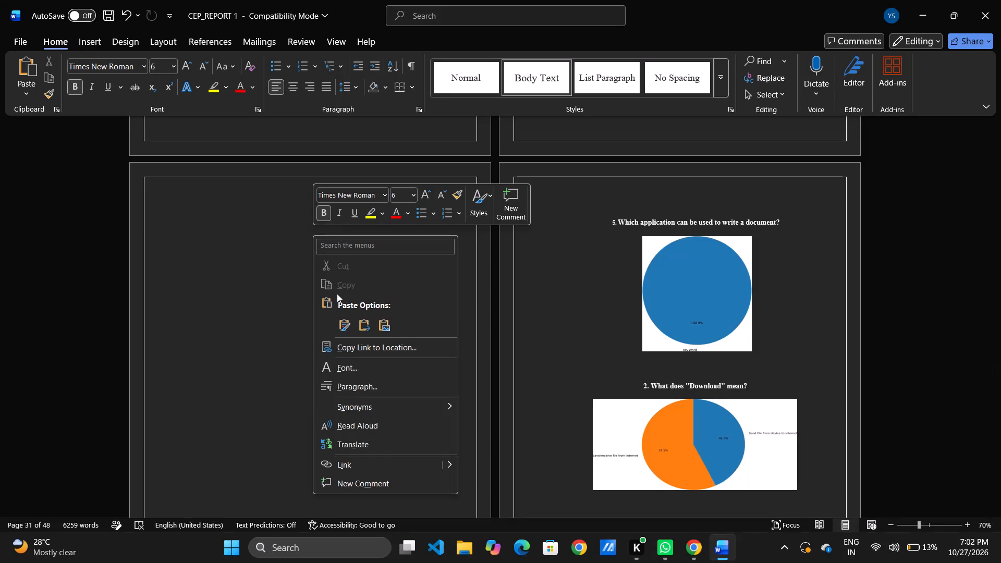
Paste the question 3 chart about documents required for MahaSarthi Family ID as a picture on the emptied page.
left_click(386, 331)
left_click_drag(289, 259, 295, 225)
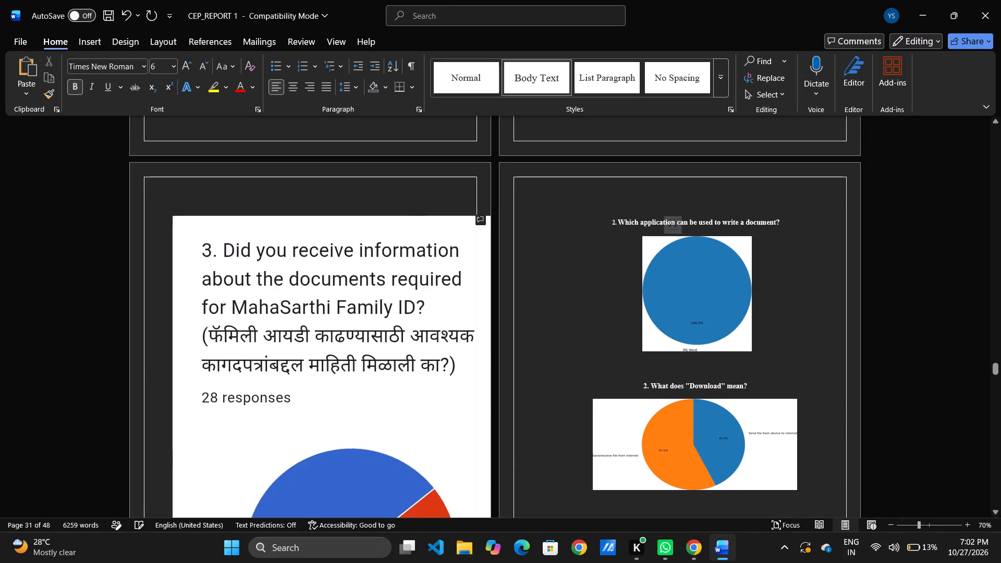
Shrink the pasted question 3 chart in height and width to fit inside the page border, with room below it.
left_click_drag(419, 217, 412, 302)
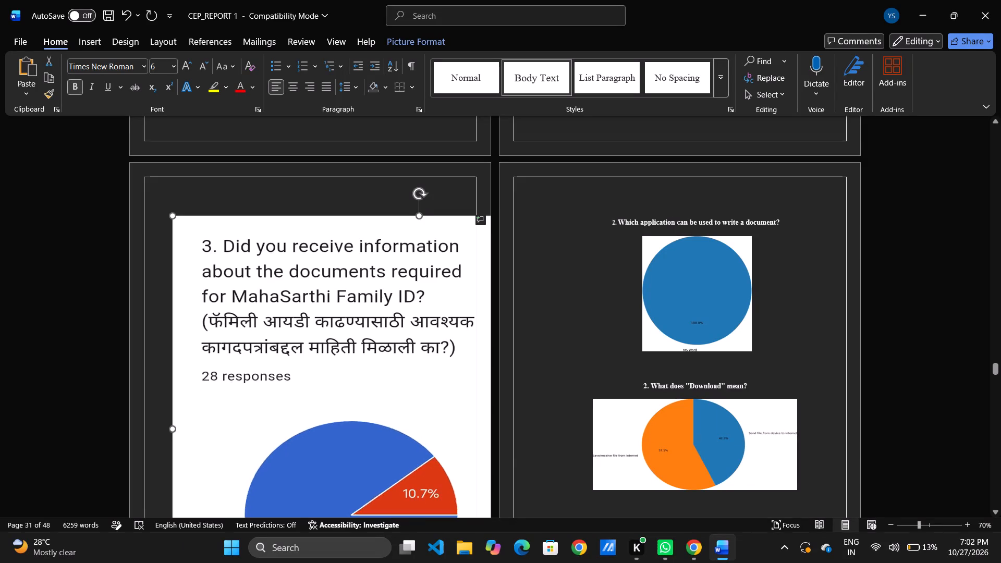
left_click_drag(412, 302, 357, 397)
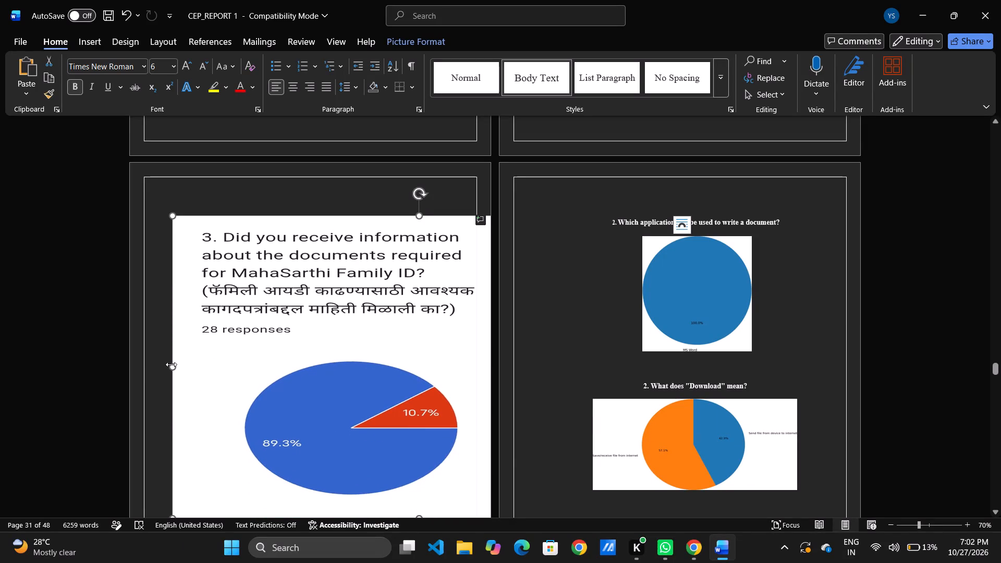
left_click_drag(171, 364, 388, 370)
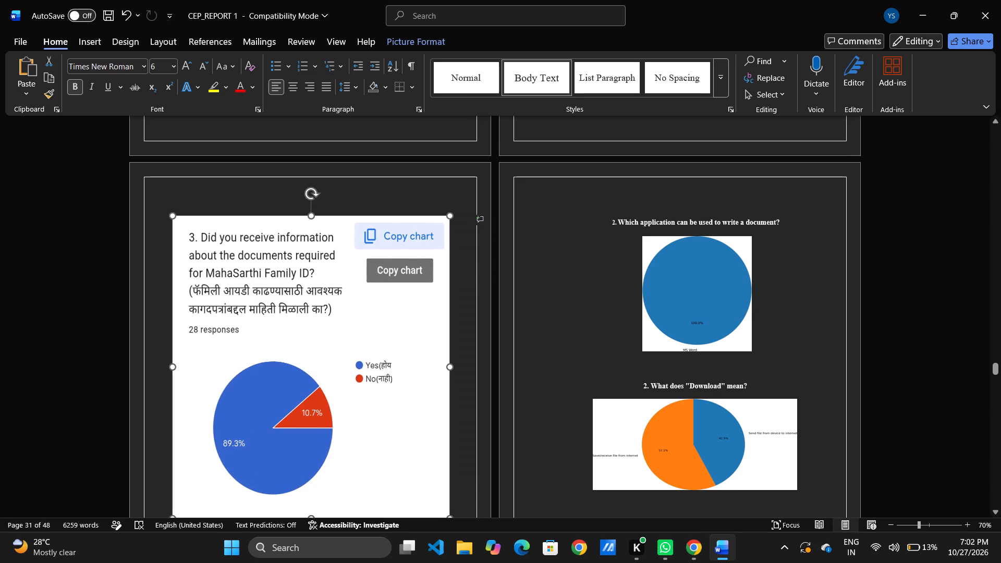
left_click_drag(448, 366, 463, 371)
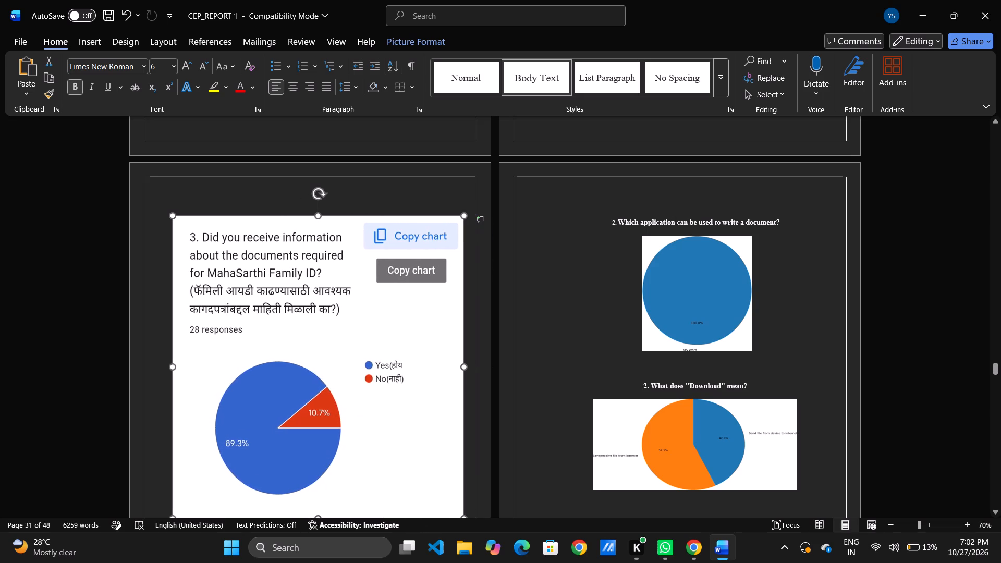
left_click_drag(463, 371, 455, 374)
left_click_drag(311, 216, 321, 305)
left_click_drag(309, 431, 309, 431)
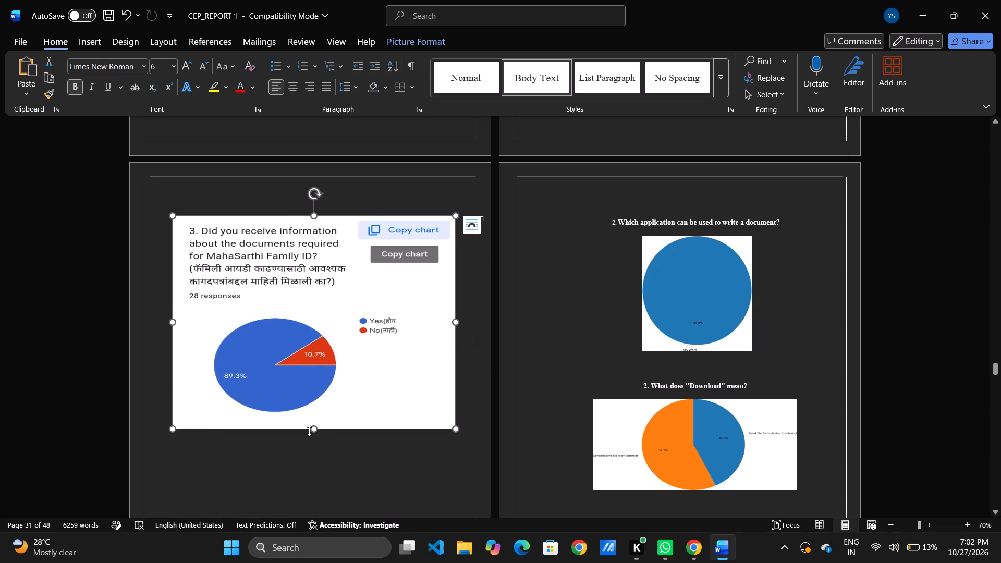
Shrink the chart of question 3, on documents required for MahaSarthi Family ID, in width and height, and try to move it on the page.
left_click_drag(309, 431, 332, 416)
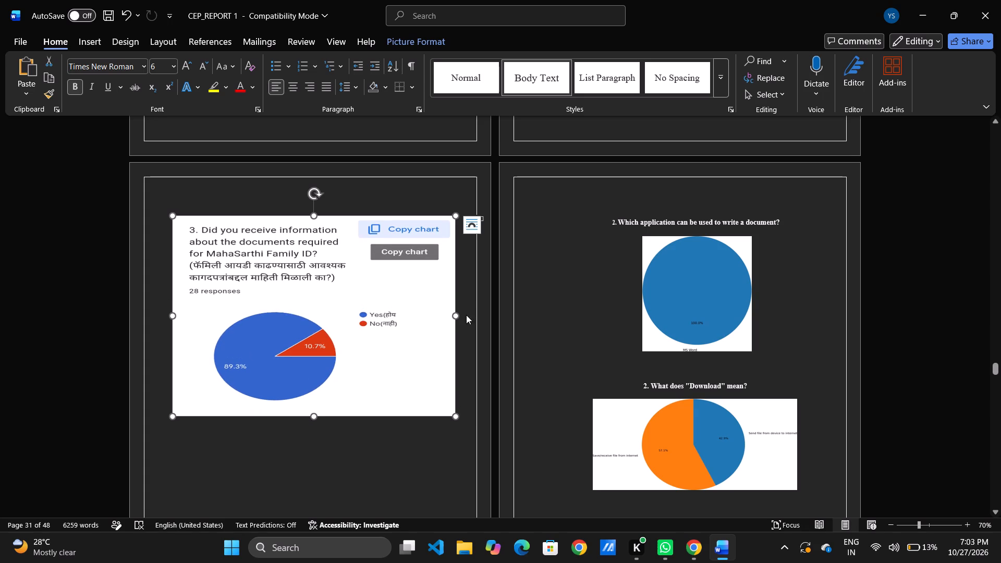
left_click_drag(455, 315, 424, 324)
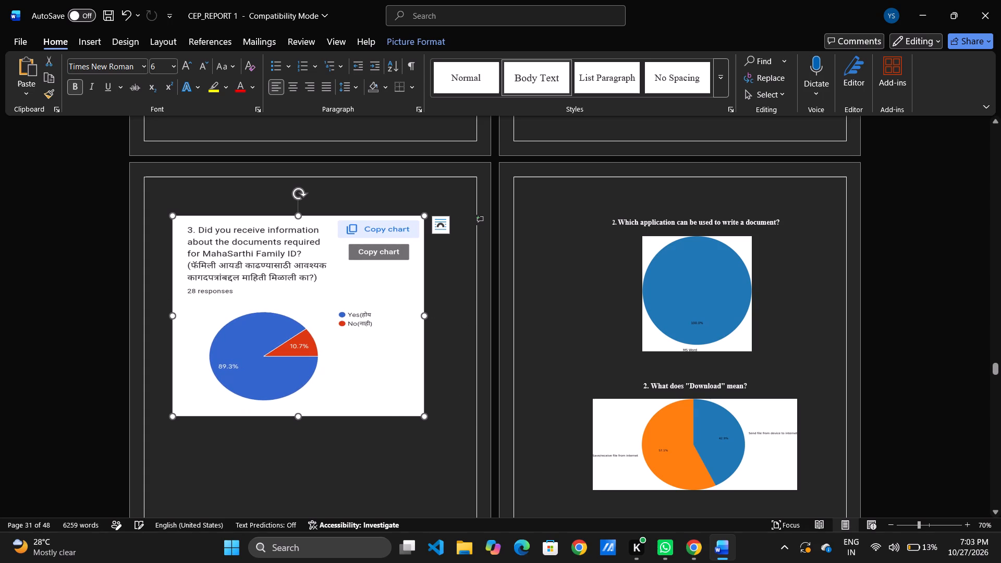
left_click_drag(324, 268, 435, 256)
left_click(174, 313)
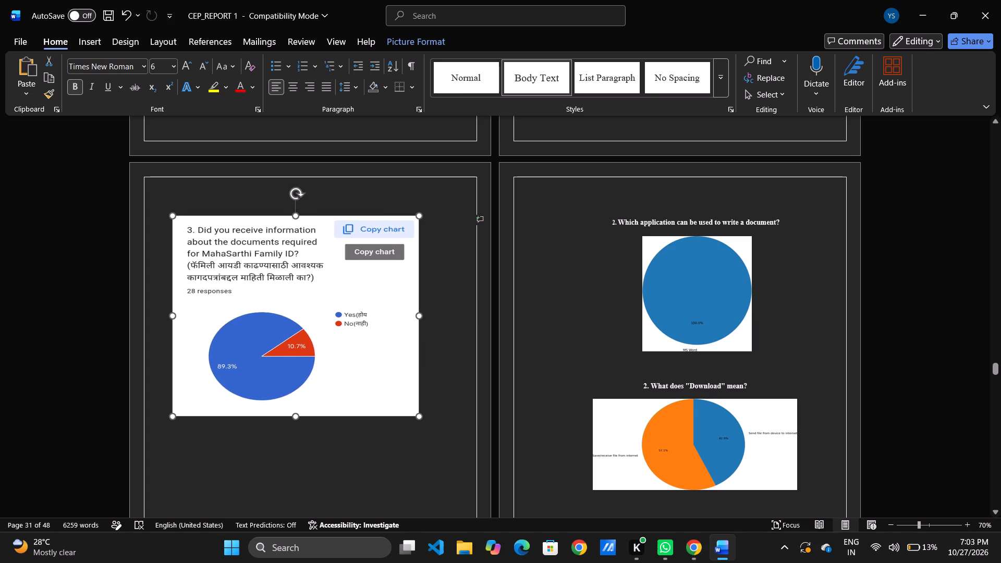
left_click_drag(300, 413, 300, 425)
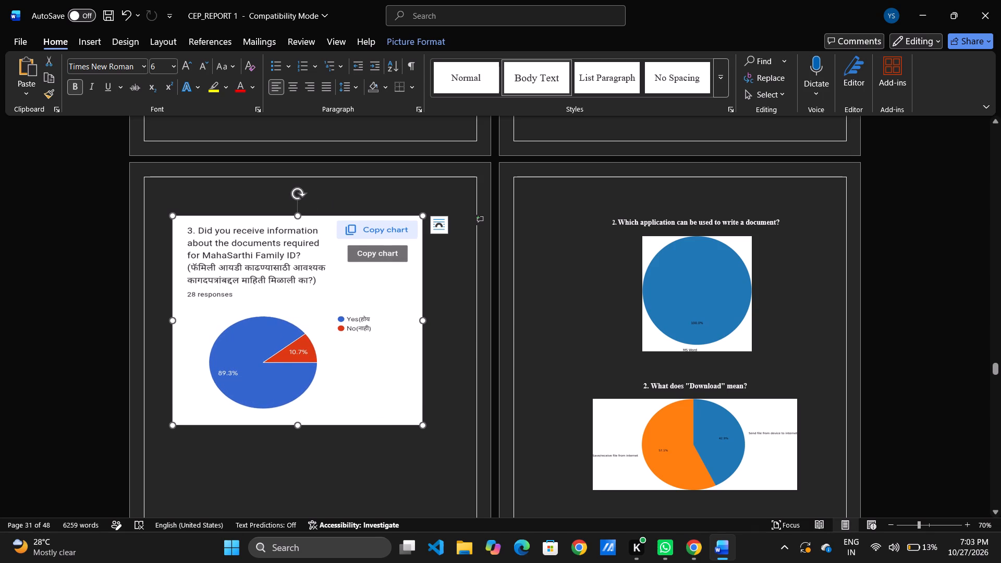
left_click_drag(299, 217, 307, 214)
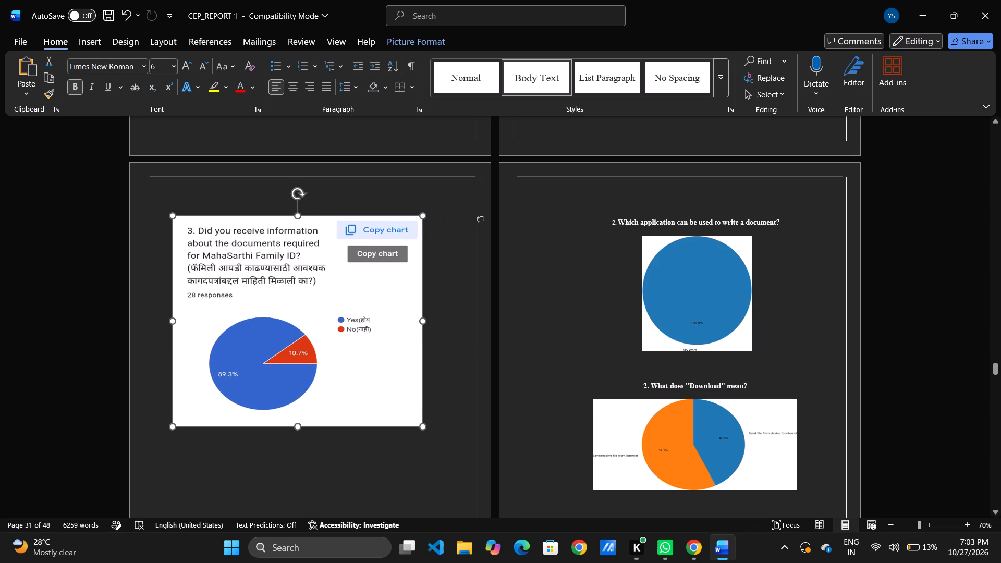
left_click_drag(295, 248, 363, 456)
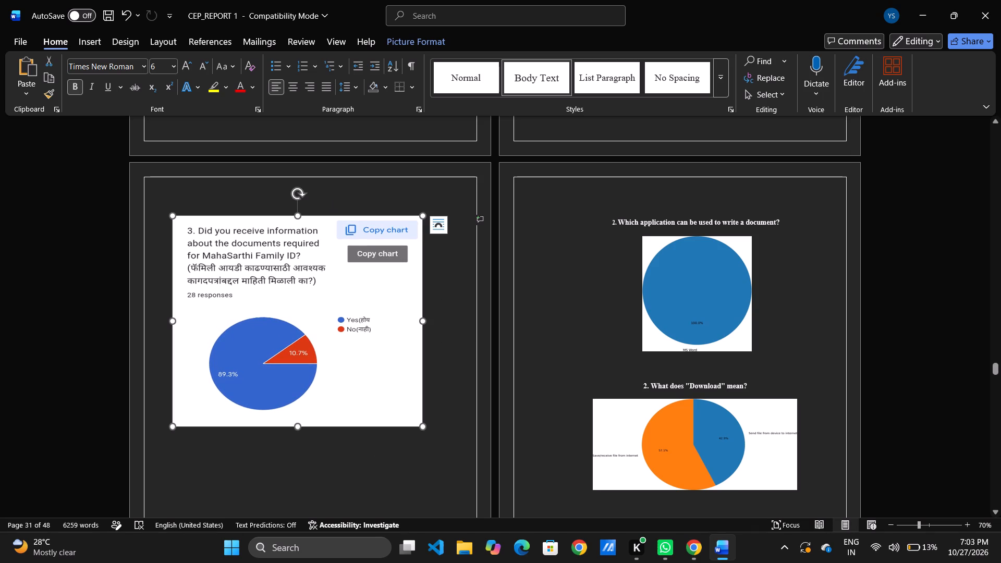
left_click_drag(423, 321, 401, 323)
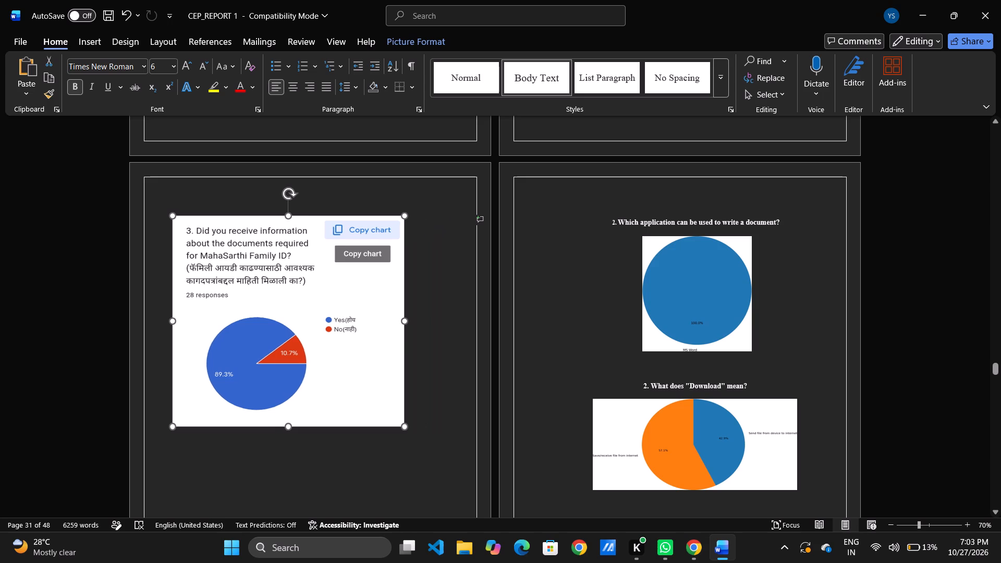
left_click_drag(401, 323, 396, 323)
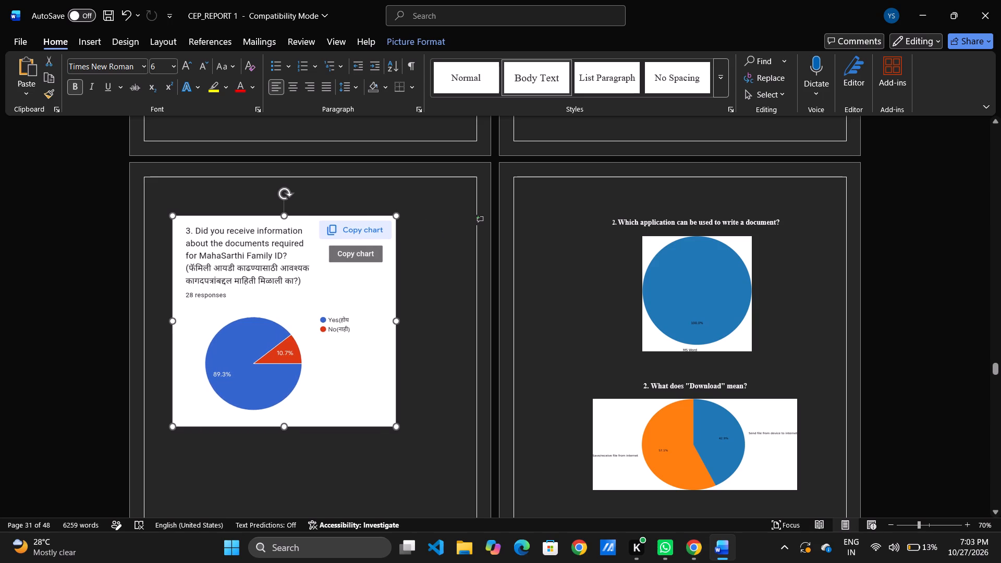
left_click(284, 426)
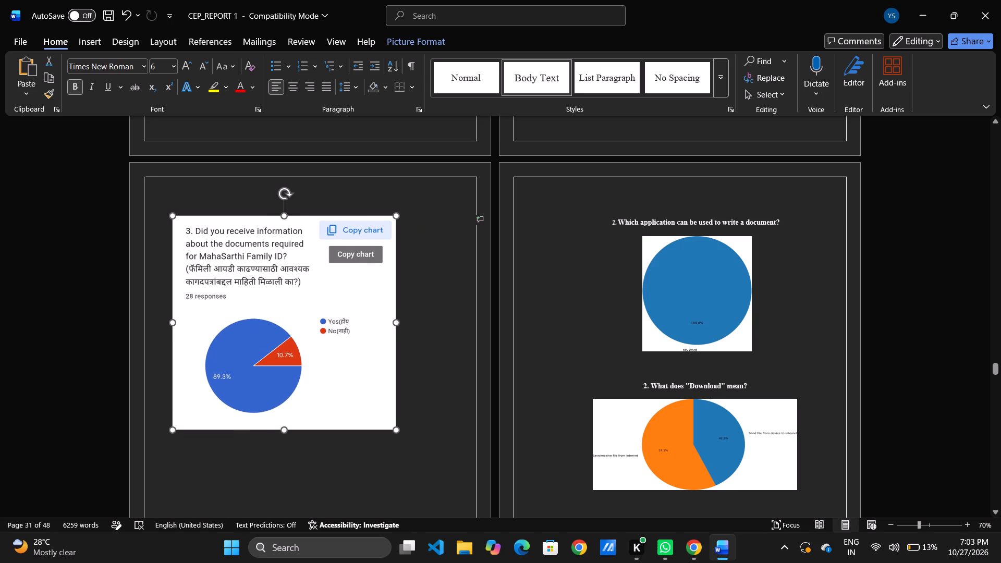
left_click_drag(284, 214, 288, 232)
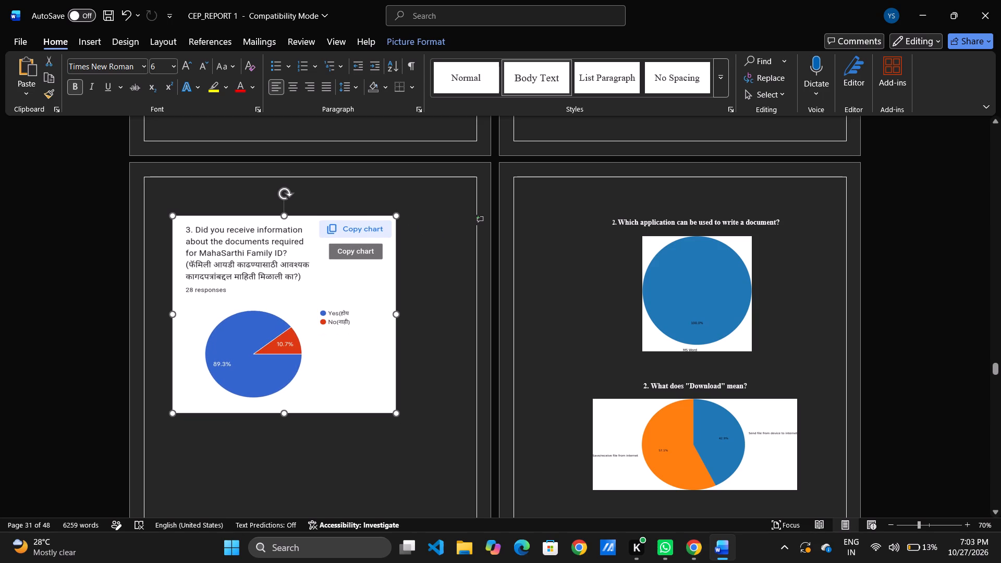
left_click_drag(255, 235, 435, 341)
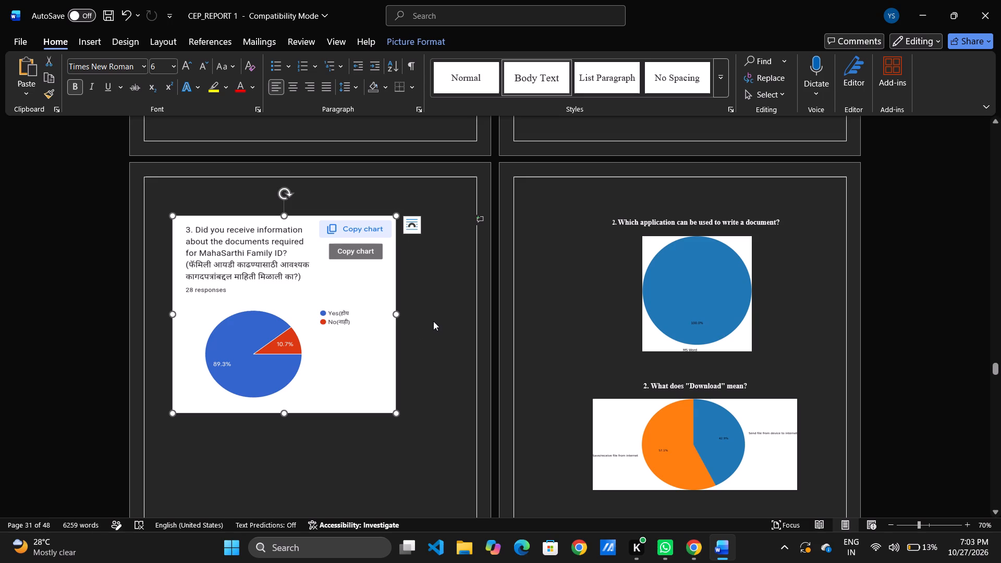
Indent the documents-required chart with spaces until it sits roughly centred between the page borders.
left_click(157, 228)
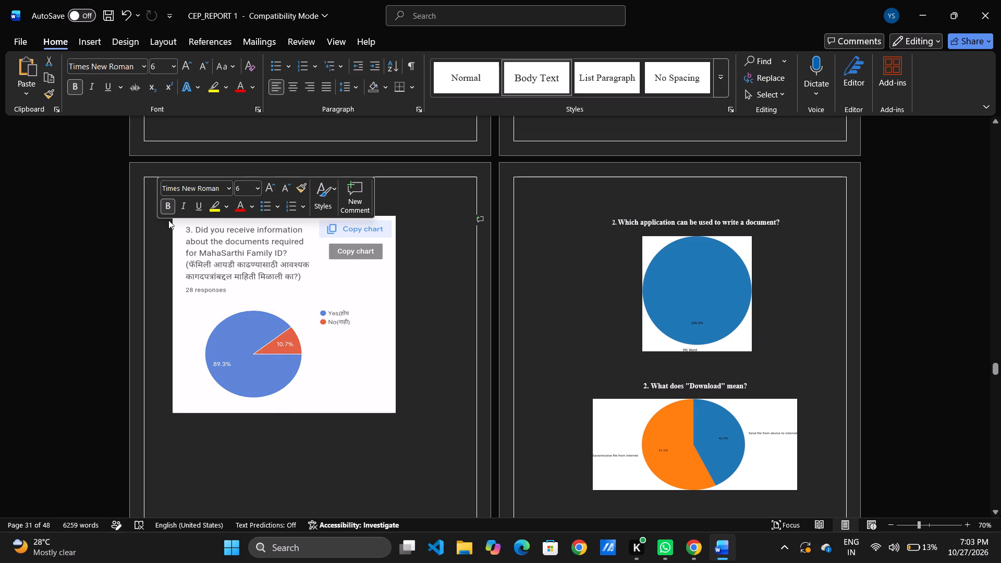
key("space")
key("space")
key("space")
key("space")
key("space")
key("space")
key("space")
key("space")
key("space")
key("space")
key("space")
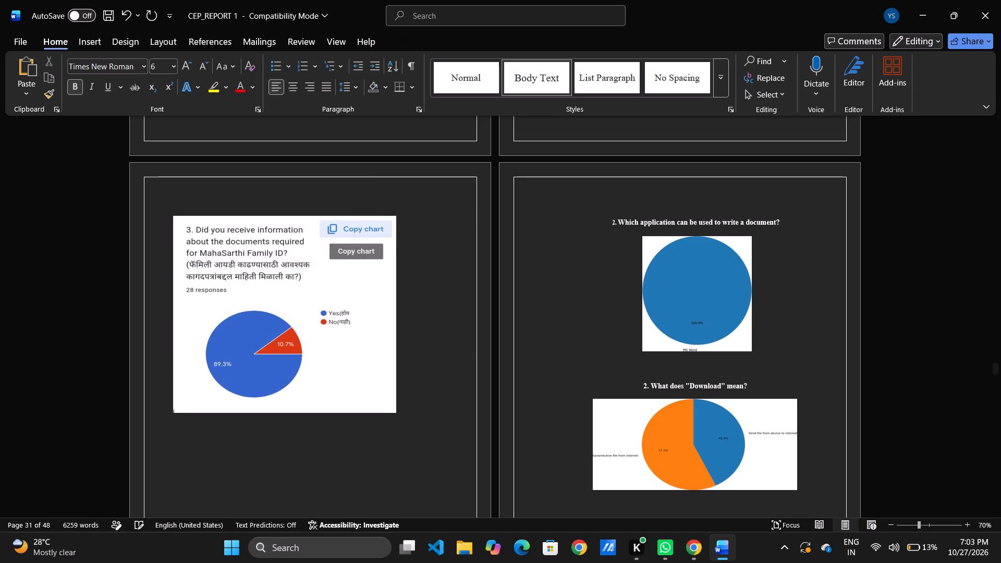
key("space")
key("space")
key("space")
key("space")
key("space")
key("space")
key("space")
key("space")
key("space")
key("space")
key("space")
key("space")
key("space")
key("space")
key("space")
key("space")
key("space")
key("space")
key("space")
key("space")
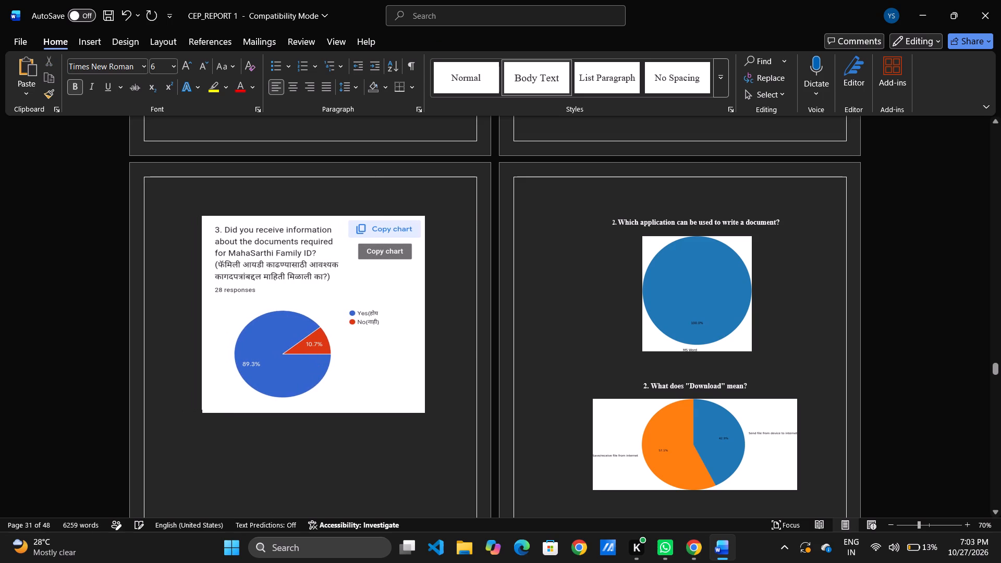
left_click(197, 206)
key("space")
key("space")
key("space")
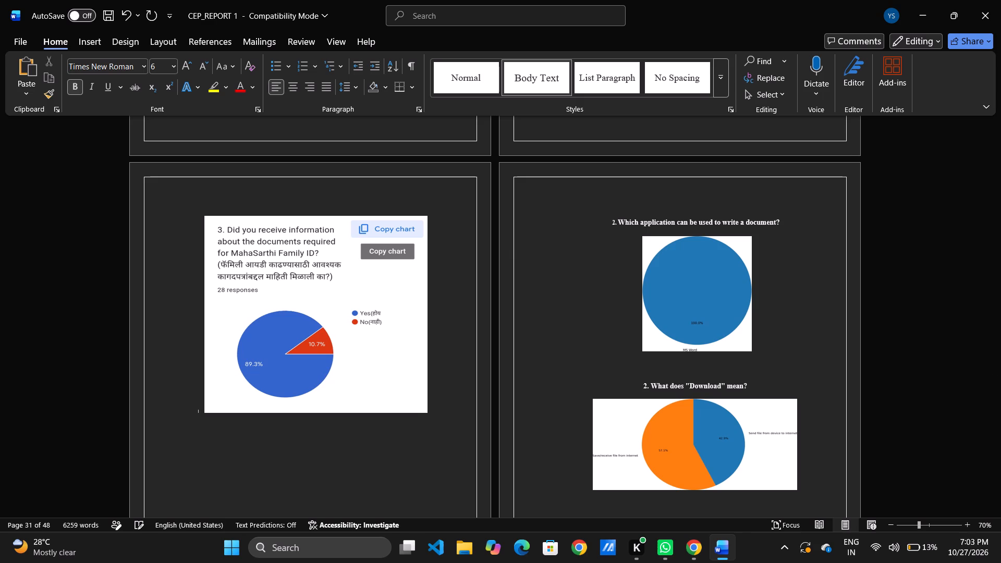
Push the documents-required chart down by three lines and indent it again with spaces to recentre it on the page.
key("Return")
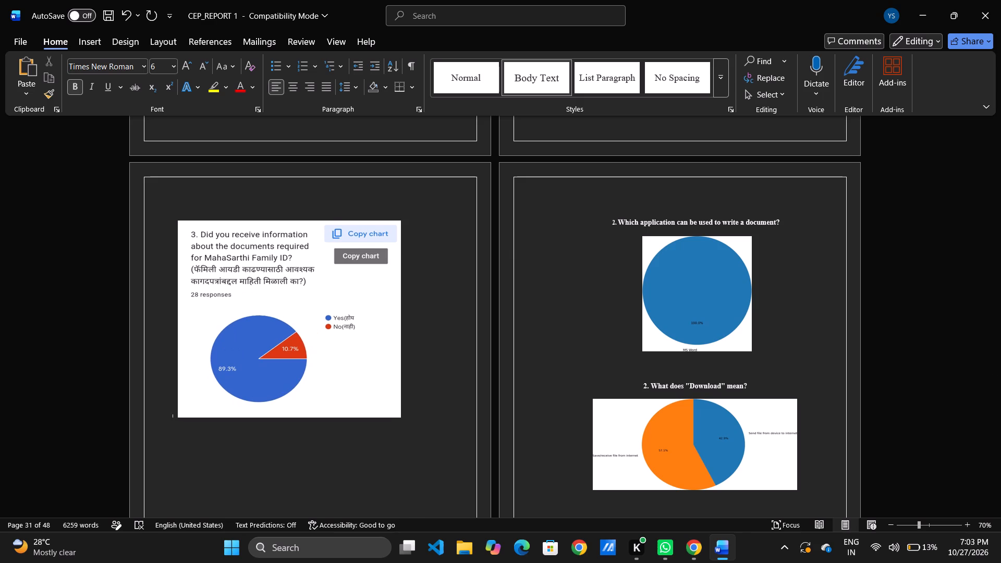
key("Return")
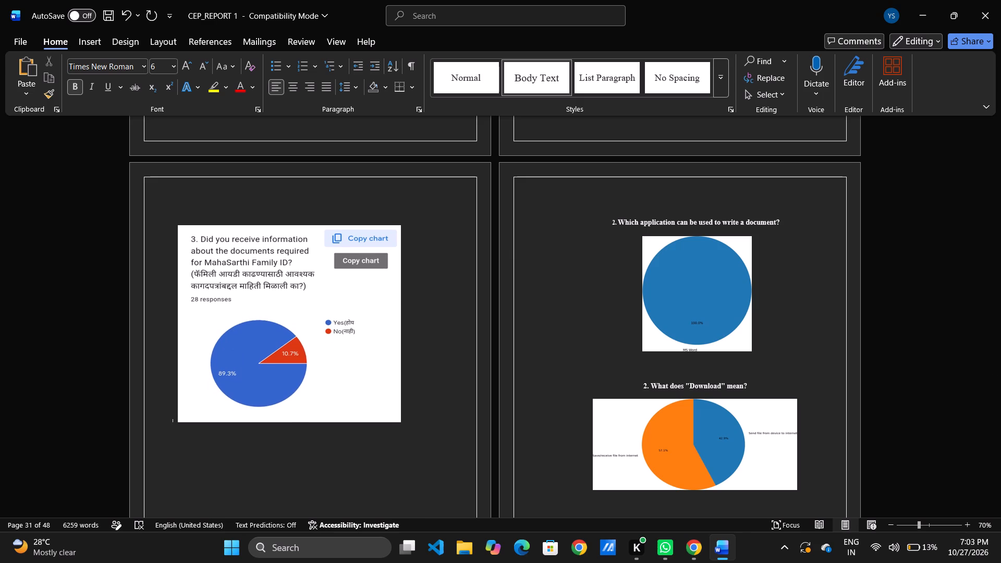
key("Return")
key("space")
key("space")
key("space")
key("space")
key("space")
key("space")
key("space")
key("space")
key("space")
key("space")
key("space")
key("space")
key("space")
key("space")
key("space")
key("space")
key("space")
key("space")
key("space")
key("space")
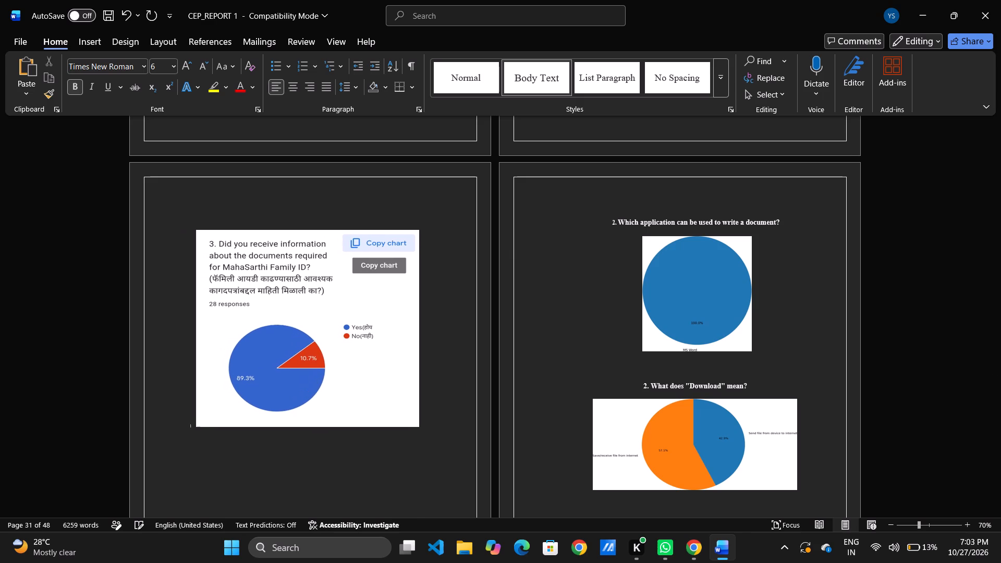
key("space")
key("space")
key("space")
key("space")
key("space")
key("space")
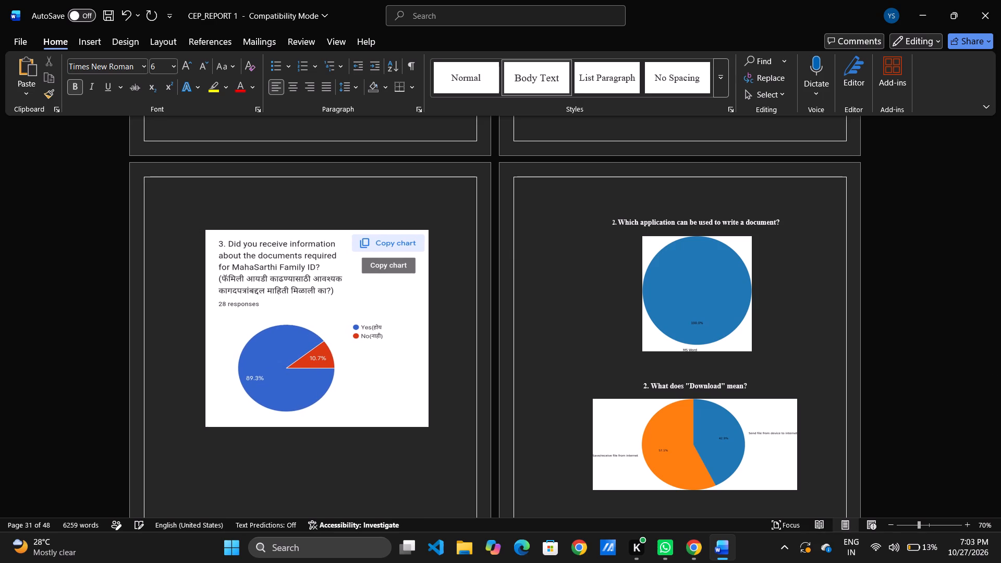
Reduce the documents-required chart further in height and width, leaving more room below it on the page.
scroll(322, 284, "down", 12)
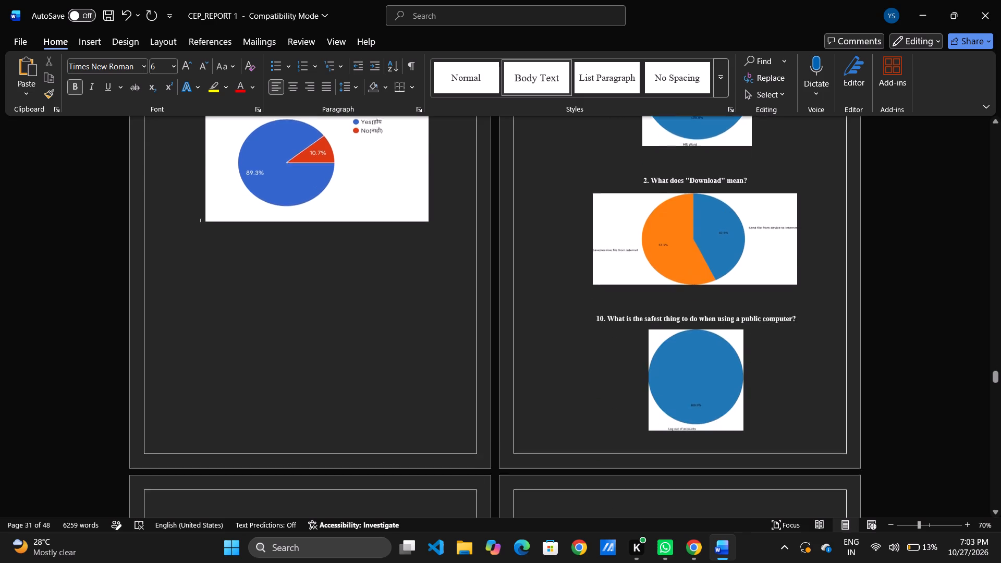
scroll(317, 210, "up", 8)
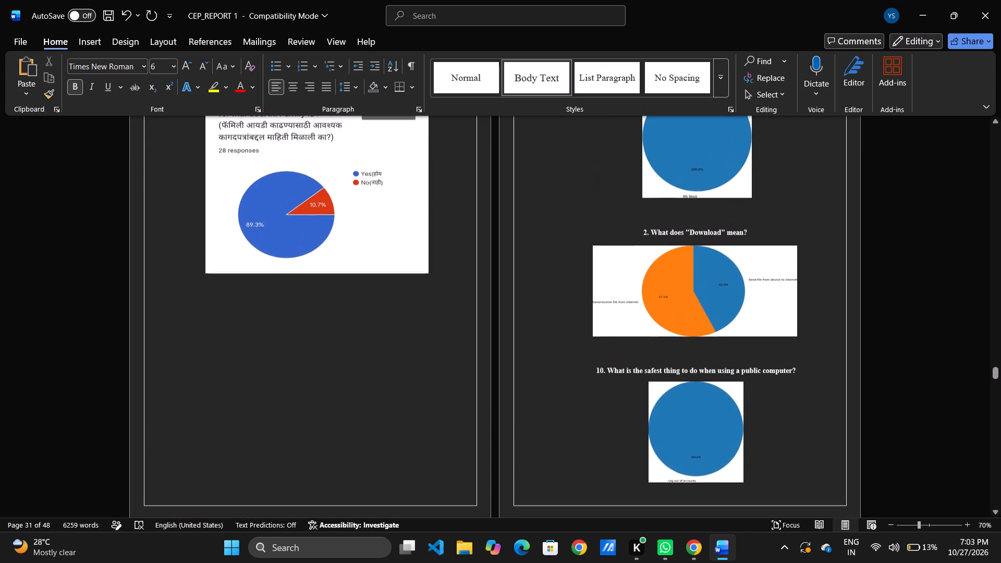
scroll(317, 210, "up", 1)
left_click_drag(307, 360, 310, 352)
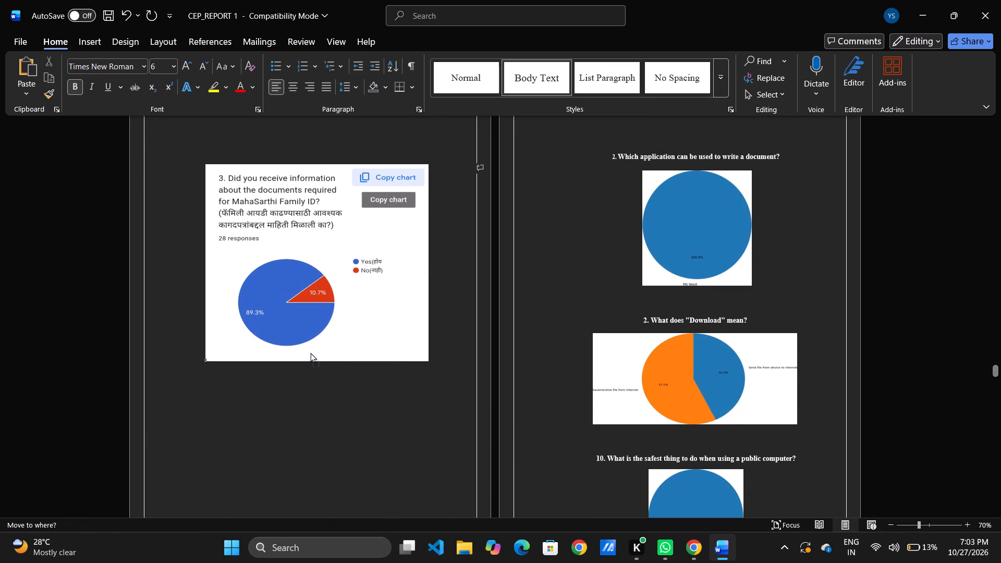
left_click_drag(310, 352, 311, 351)
left_click(310, 341)
left_click_drag(319, 361, 321, 339)
left_click_drag(316, 162, 311, 162)
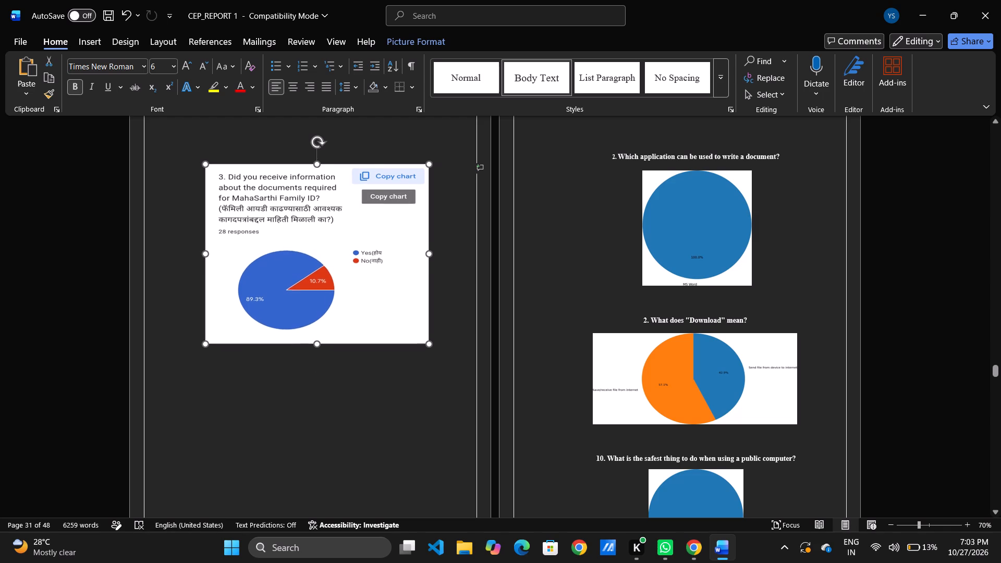
left_click_drag(311, 162, 311, 171)
left_click_drag(430, 248, 408, 246)
left_click(426, 296)
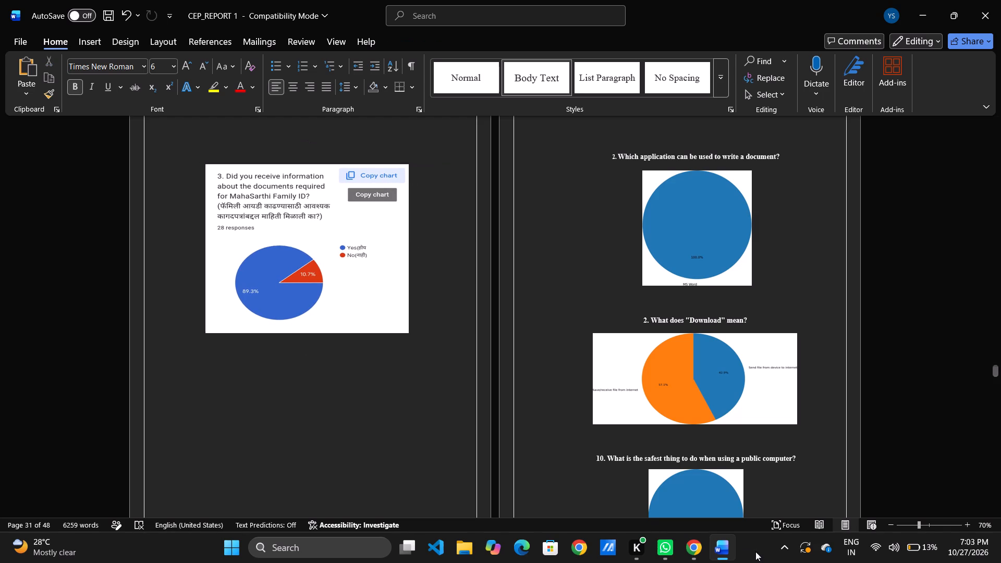
Switch to the Chrome window with the CEP Project Summary chat.
left_click(694, 547)
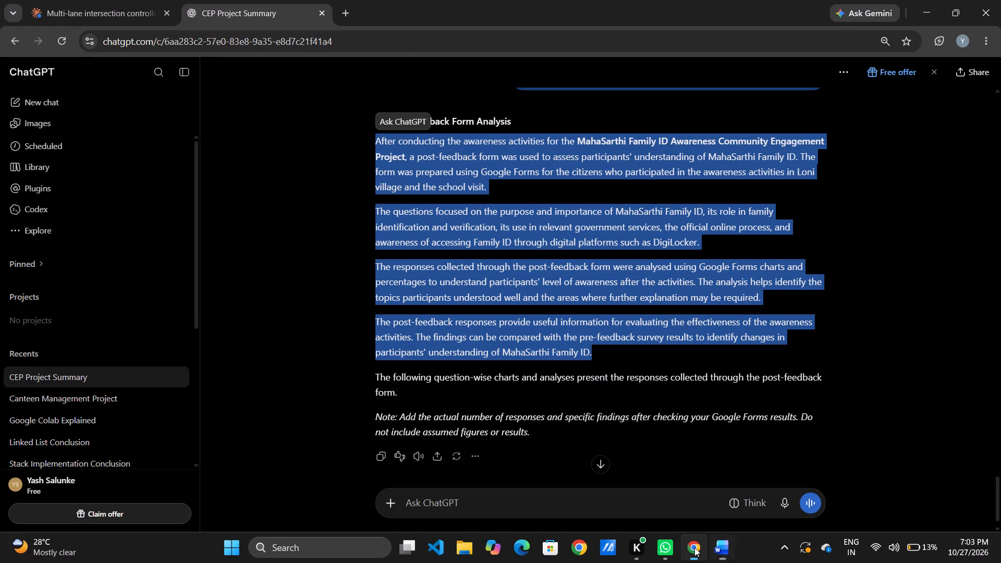
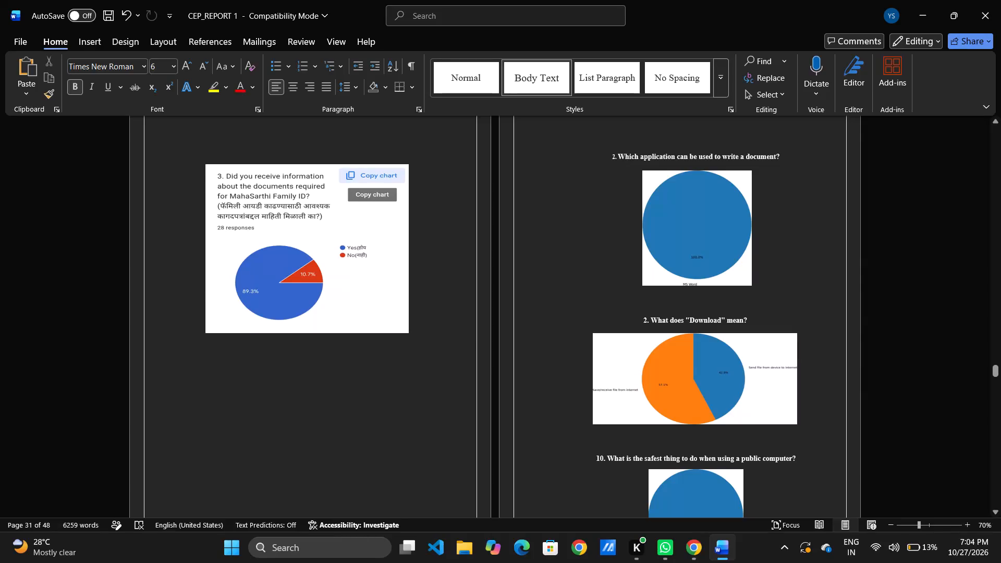
Add about eighteen blank lines below the documents-required chart and paste the copied question 4 application-process chart there as a picture.
key("Return")
key("Return")
key("Return")
key("Return")
key("Return")
key("Return")
key("Return")
key("Return")
key("Return")
key("Return")
key("Return")
key("Return")
key("Return")
key("Return")
key("Return")
key("Return")
key("Return")
key("Return")
key("Return")
key("Return")
key("BackSpace")
key("BackSpace")
right_click(244, 397)
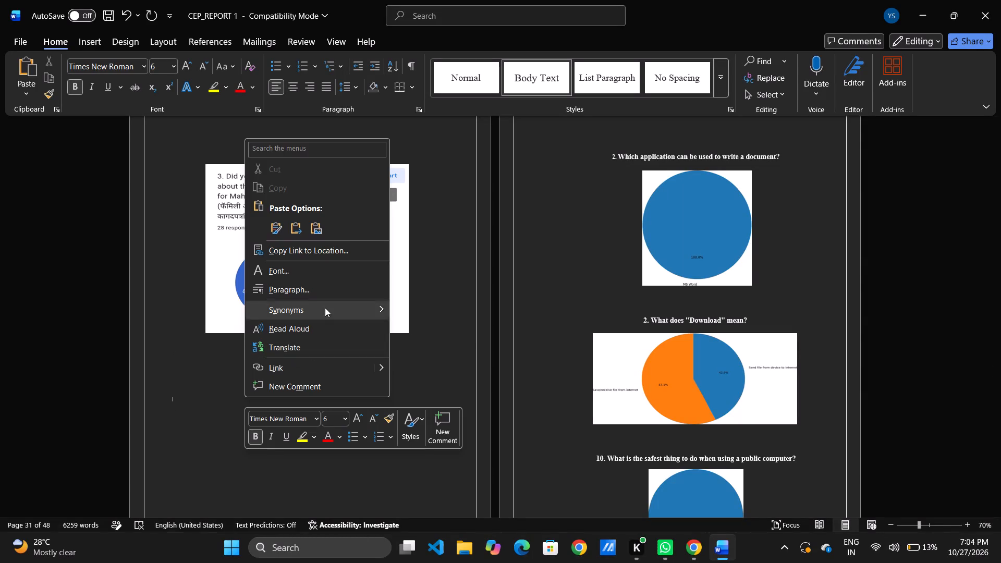
left_click(322, 227)
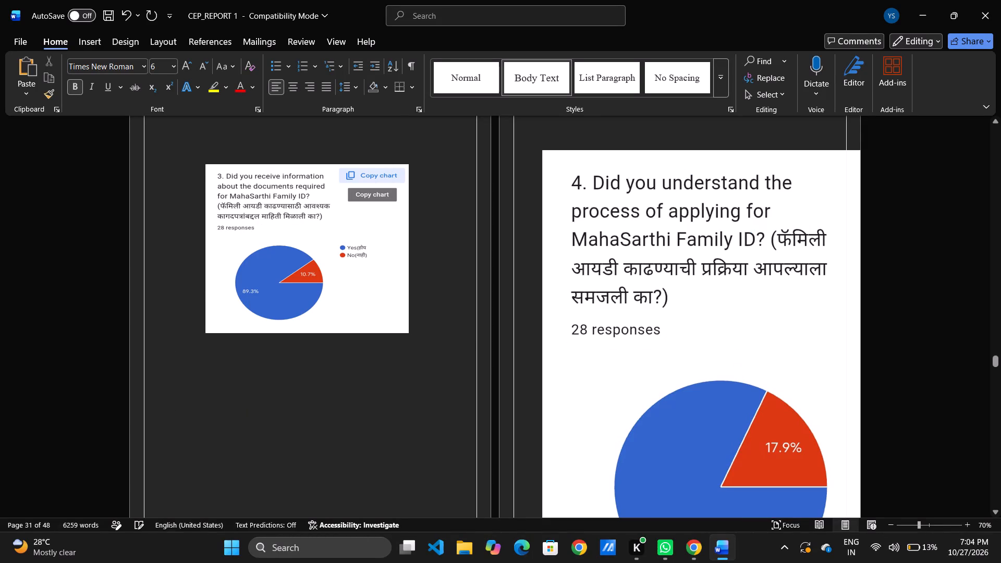
Shrink the question 4 application-process chart in height and width until it fits inside the page borders.
left_click(663, 154)
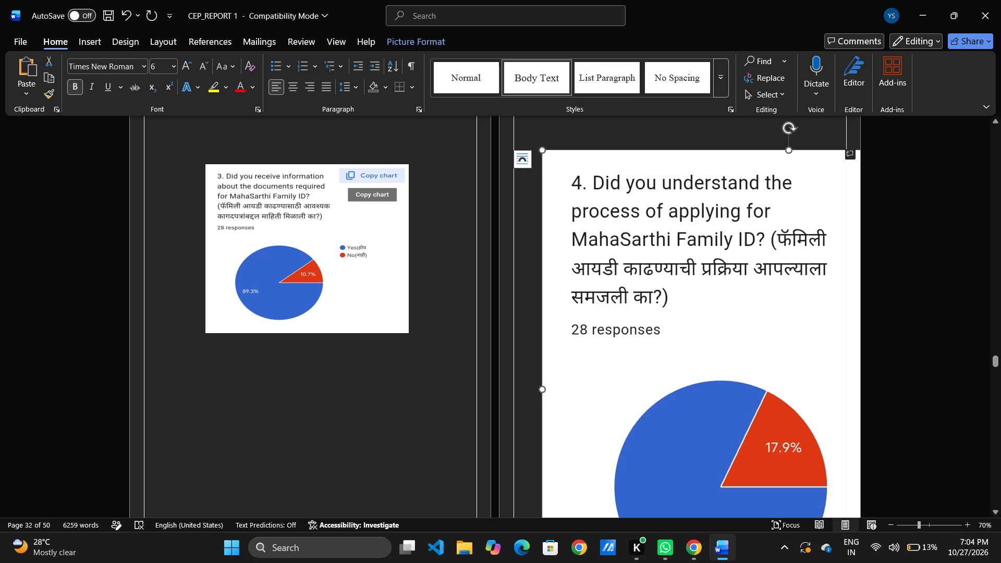
left_click_drag(794, 152, 799, 218)
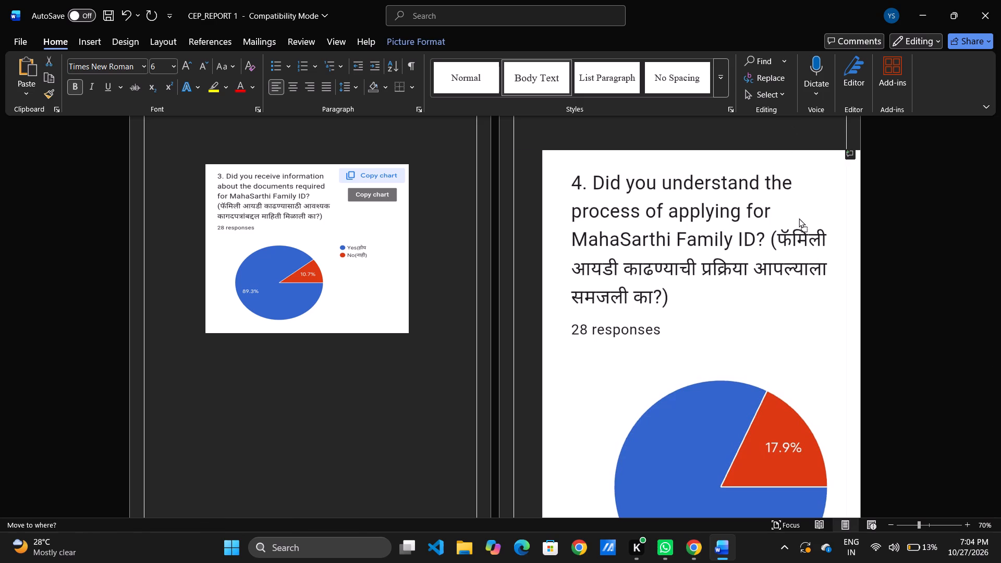
left_click_drag(799, 218, 800, 199)
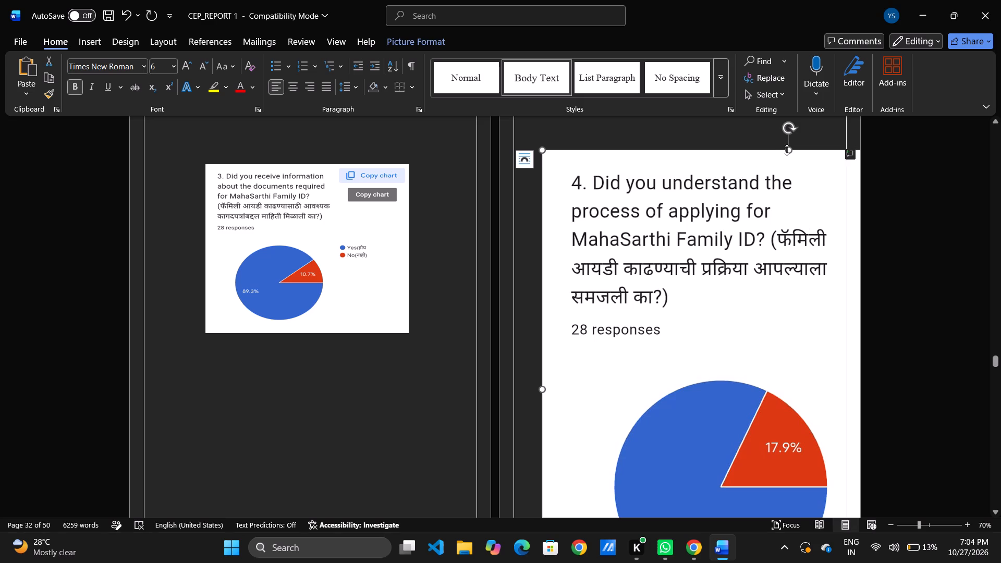
left_click_drag(789, 151, 780, 333)
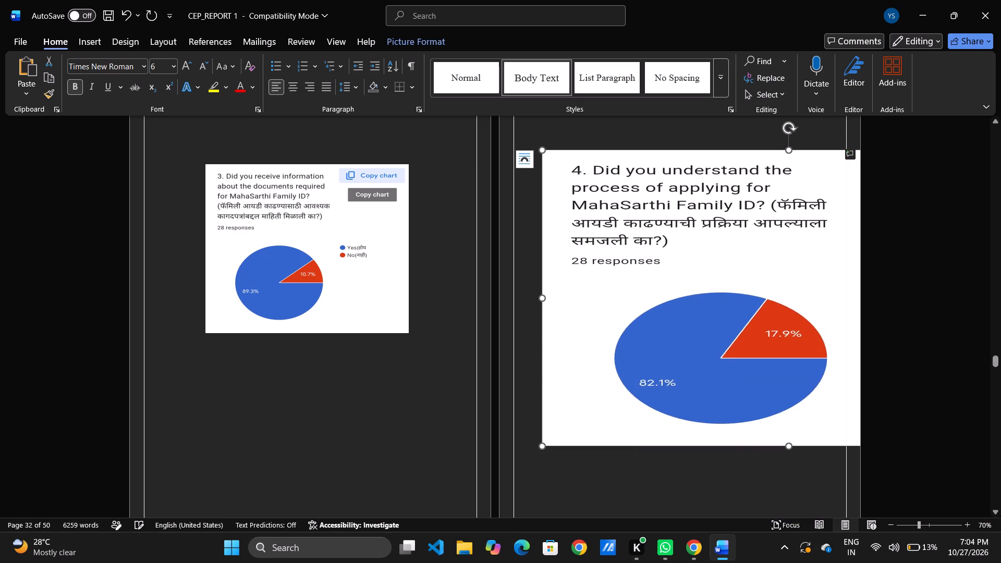
left_click_drag(545, 295, 724, 289)
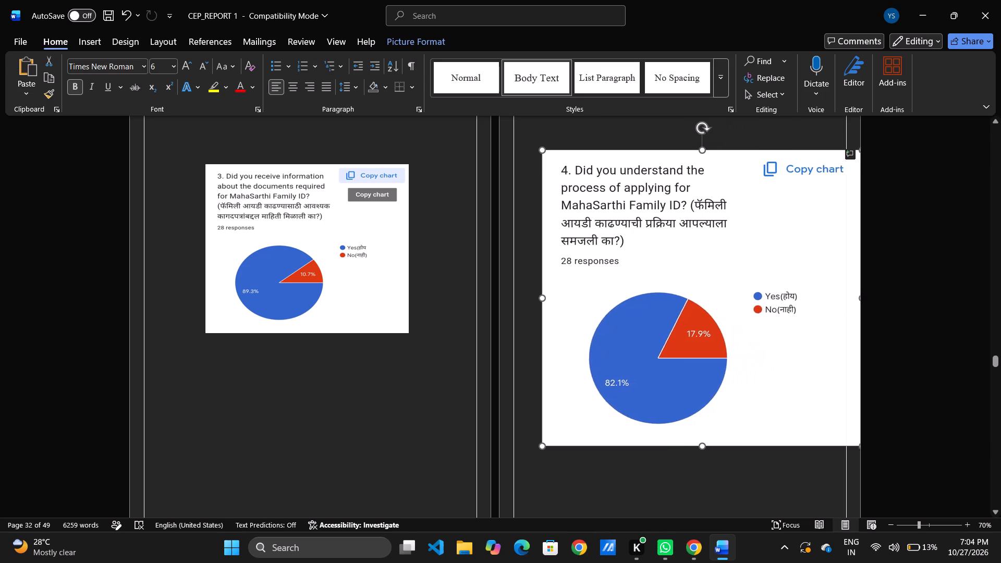
left_click_drag(724, 289, 766, 289)
left_click_drag(812, 295, 767, 297)
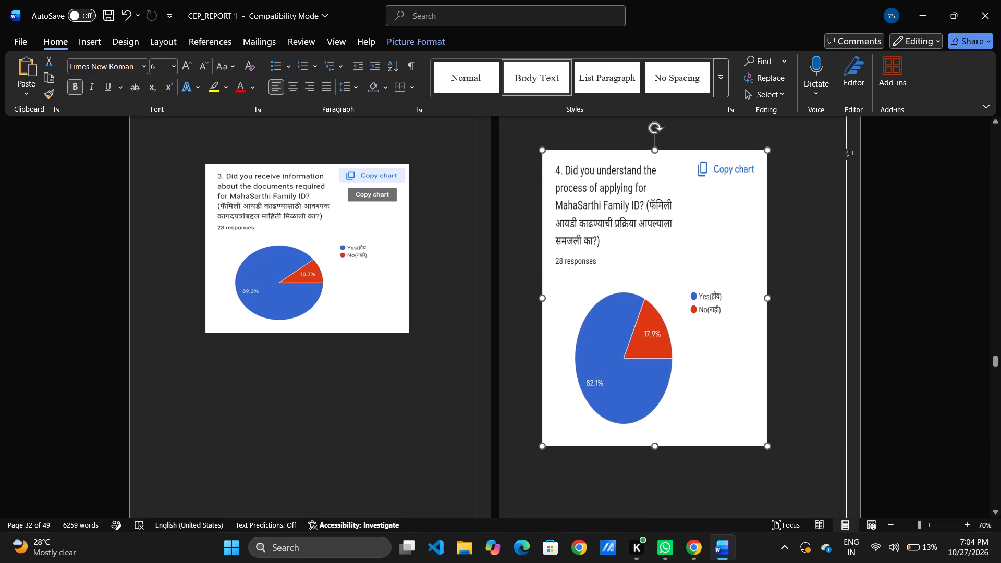
left_click_drag(767, 297, 804, 296)
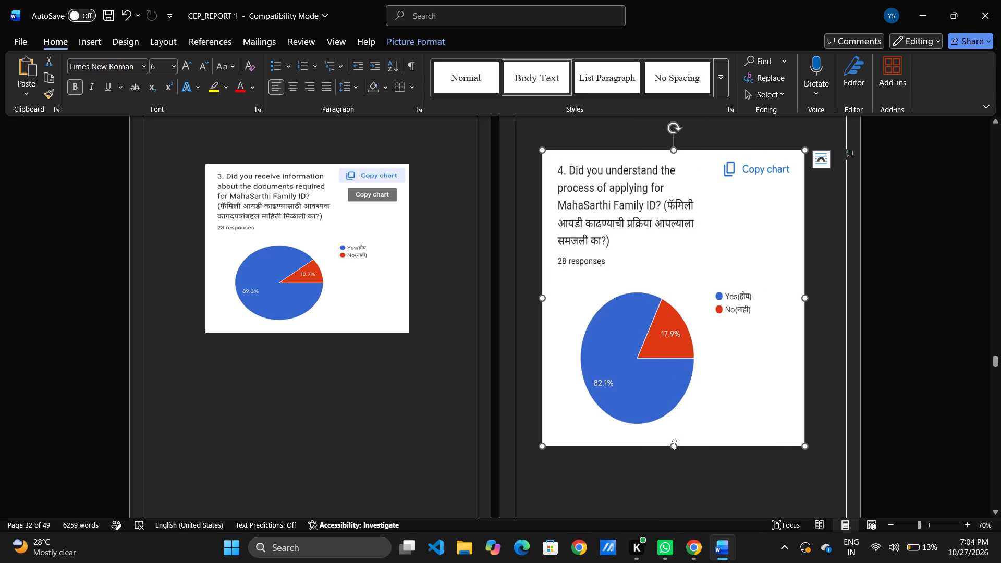
left_click_drag(674, 445, 675, 368)
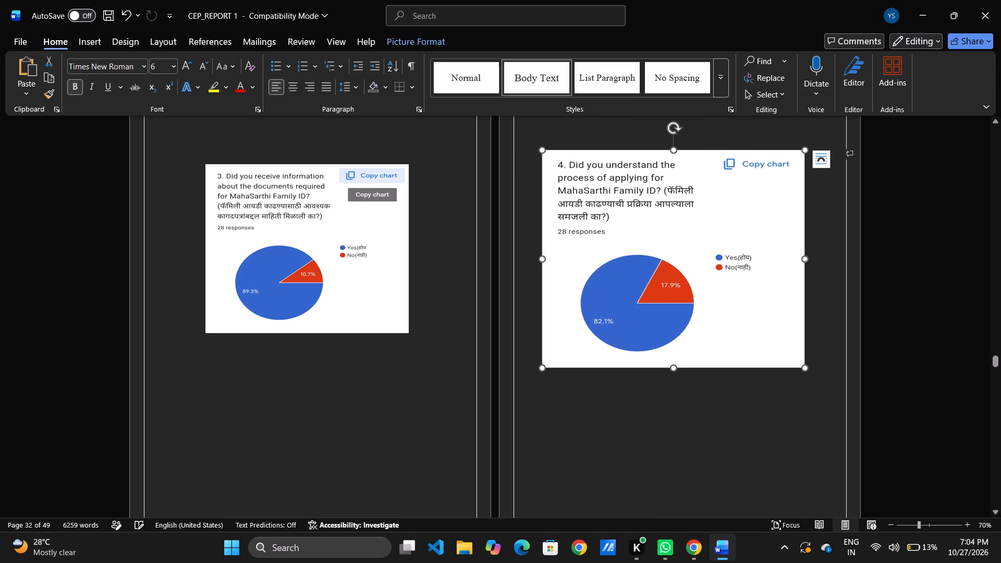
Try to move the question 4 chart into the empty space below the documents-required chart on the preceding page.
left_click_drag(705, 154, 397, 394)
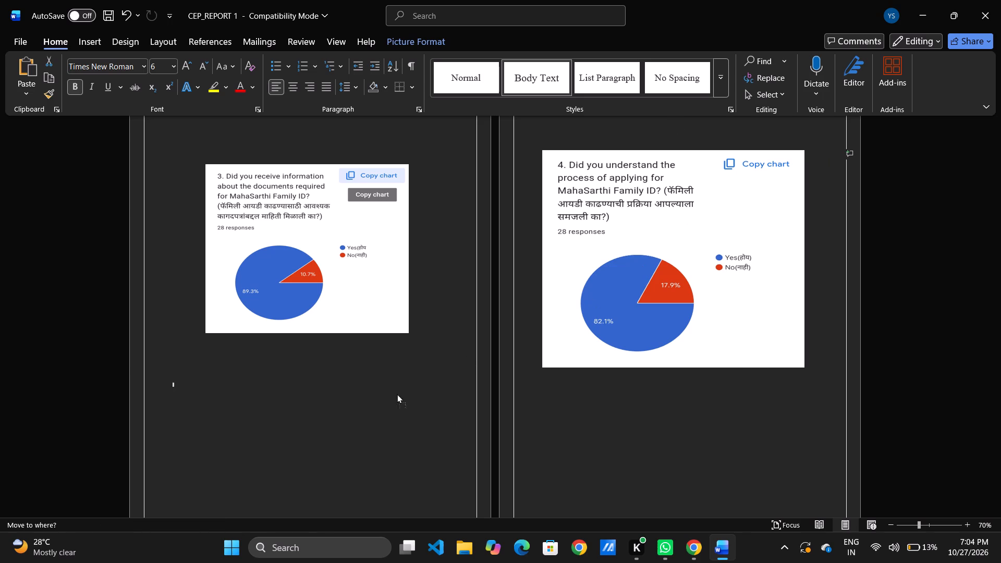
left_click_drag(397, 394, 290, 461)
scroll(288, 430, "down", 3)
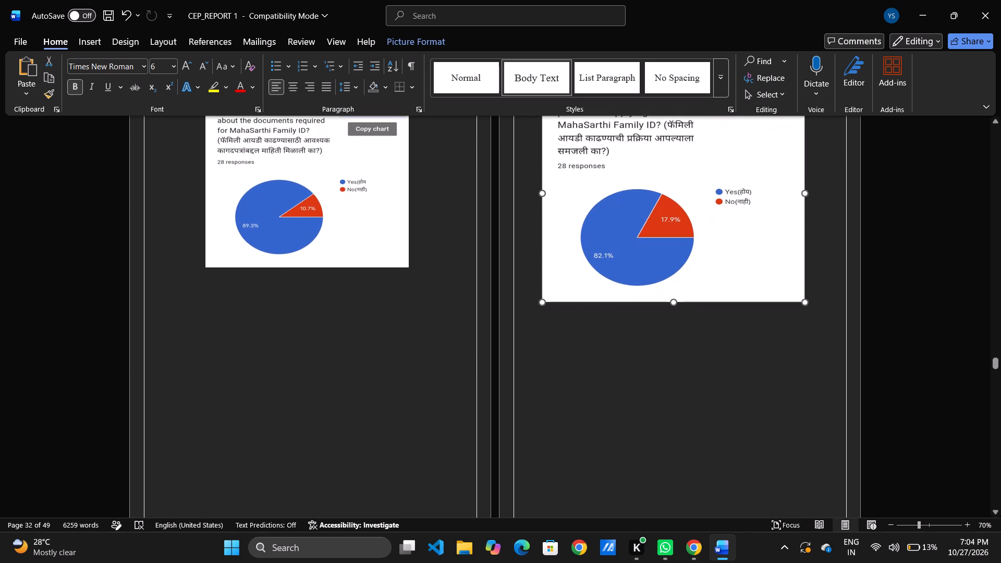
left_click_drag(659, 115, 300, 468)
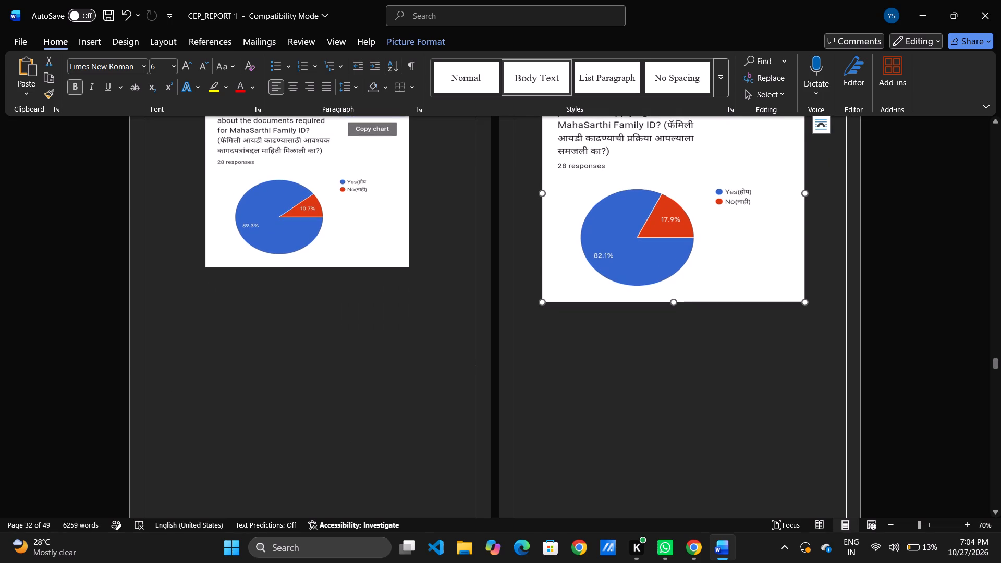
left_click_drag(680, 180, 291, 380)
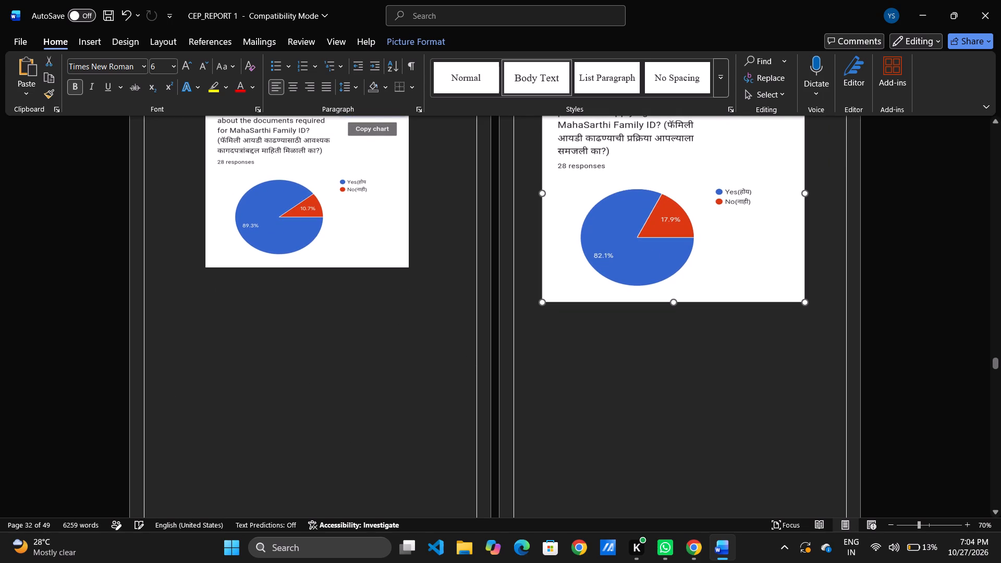
Scale the question 4 chart down proportionally until it fits below the documents-required chart on the same page.
scroll(513, 287, "up", 4)
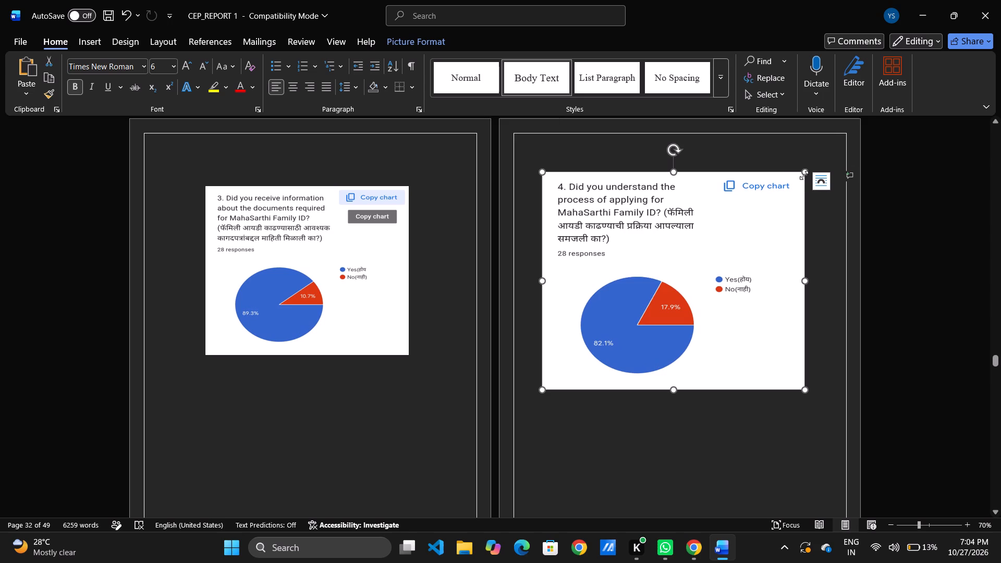
left_click_drag(804, 173, 755, 211)
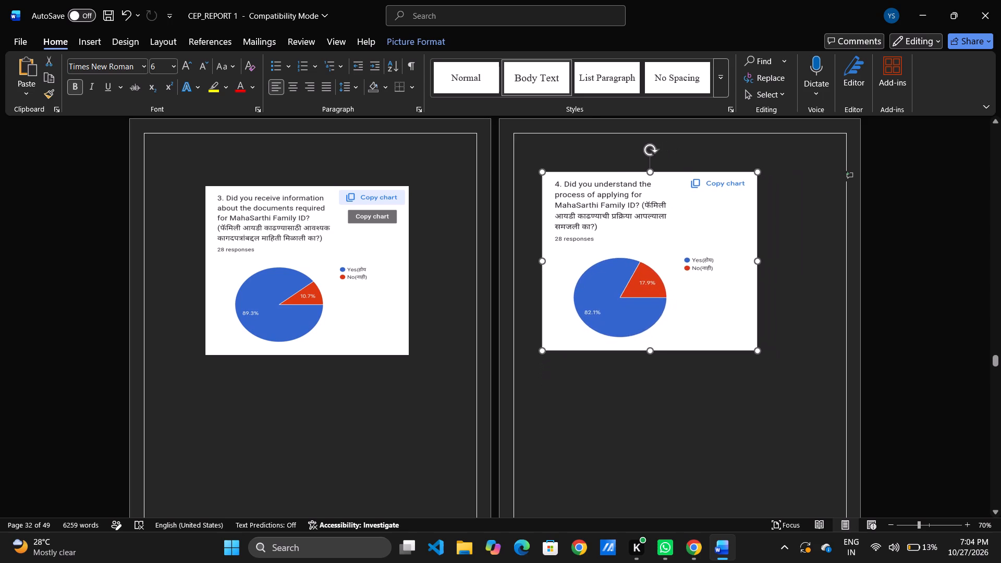
left_click_drag(755, 211, 748, 215)
scroll(621, 192, "up", 4)
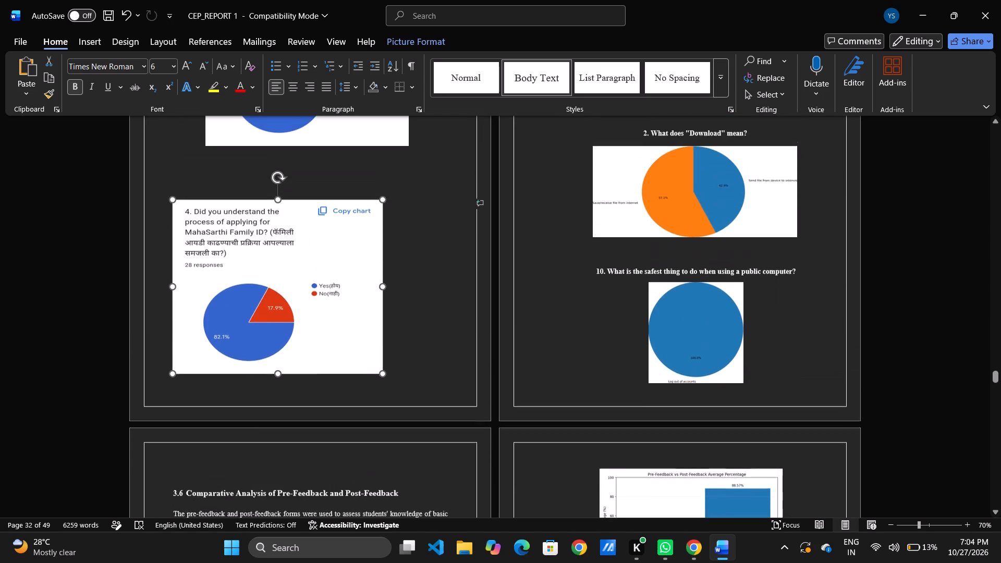
scroll(621, 192, "up", 2)
scroll(486, 194, "up", 1)
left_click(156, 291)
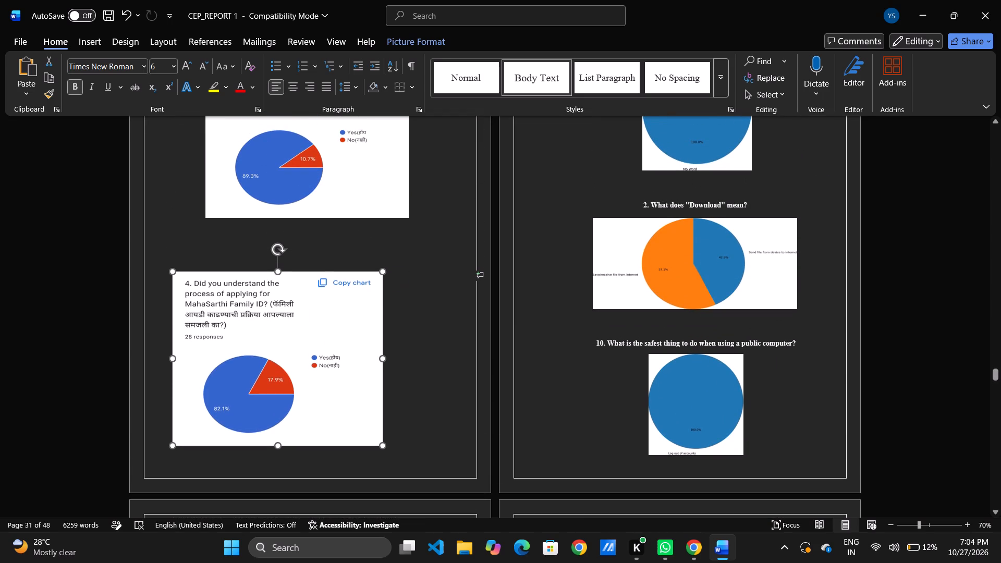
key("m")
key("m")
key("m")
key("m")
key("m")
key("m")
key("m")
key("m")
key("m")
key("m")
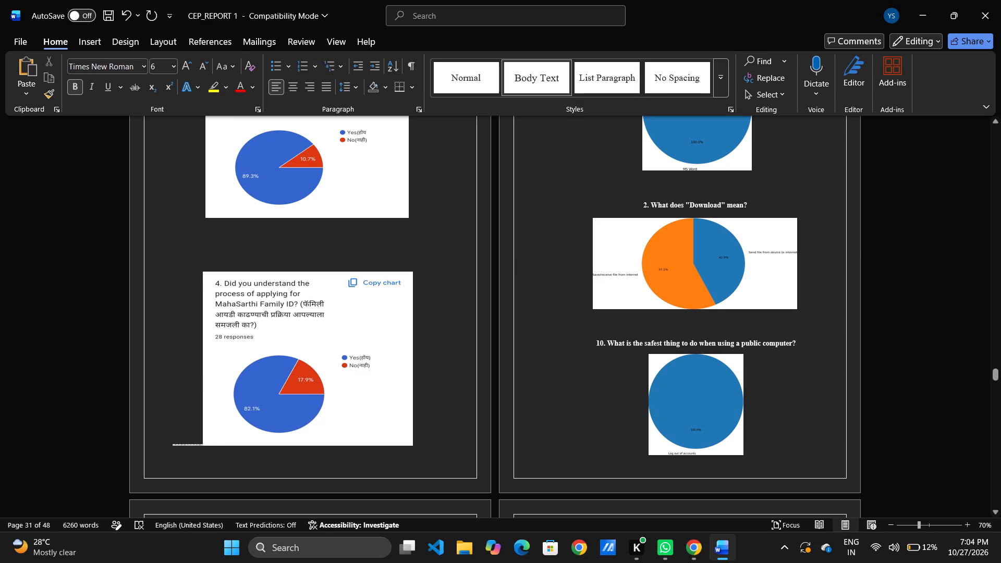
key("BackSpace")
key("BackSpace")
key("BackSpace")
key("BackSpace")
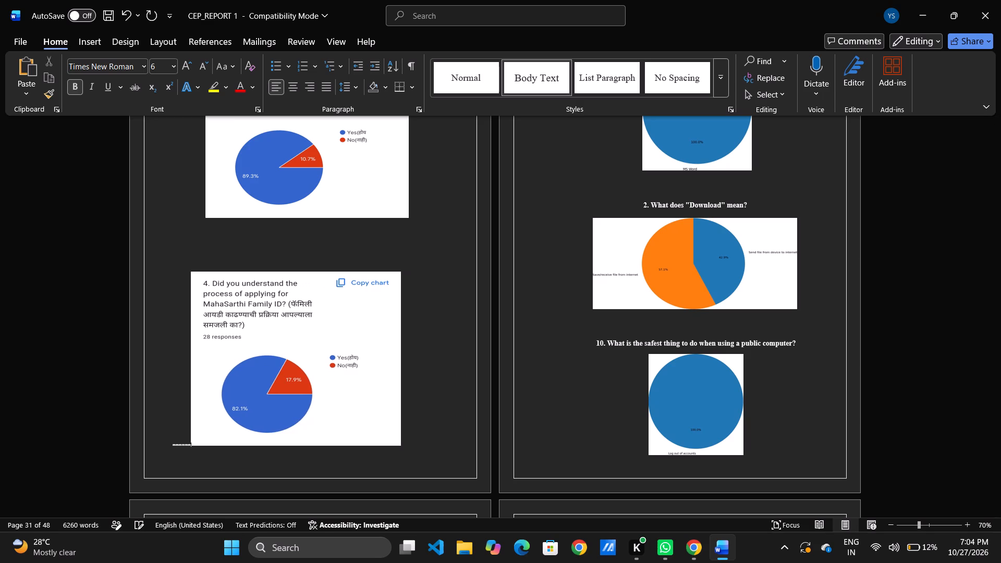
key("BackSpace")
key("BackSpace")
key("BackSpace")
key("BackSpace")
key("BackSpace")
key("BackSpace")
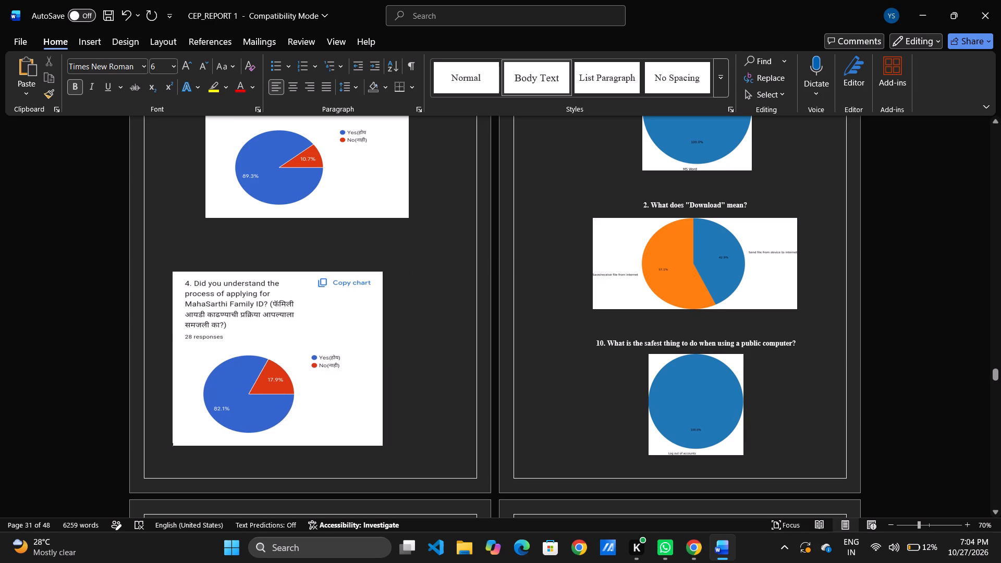
Indent the question 4 chart with spaces until it sits roughly centred under the documents-required chart.
left_click(160, 343)
key("space")
key("space")
key("space")
key("space")
key("space")
key("space")
key("space")
key("space")
key("space")
key("space")
key("space")
key("space")
key("space")
key("space")
key("space")
key("space")
key("space")
key("space")
key("space")
key("space")
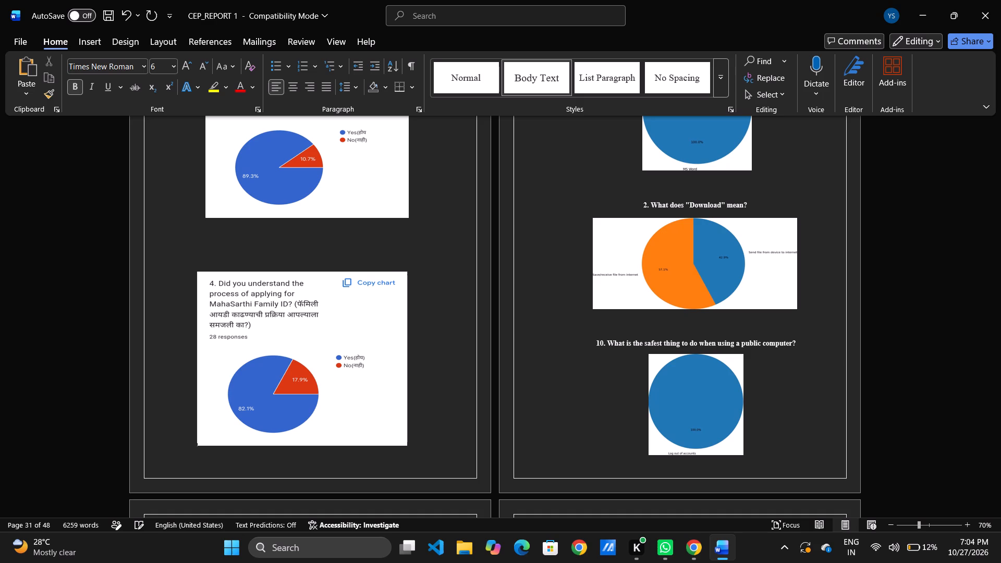
key("space")
key("space")
Reduce the question 4 chart's height slightly and scale it down further, leaving more room above the bottom page border.
scroll(252, 340, "up", 1)
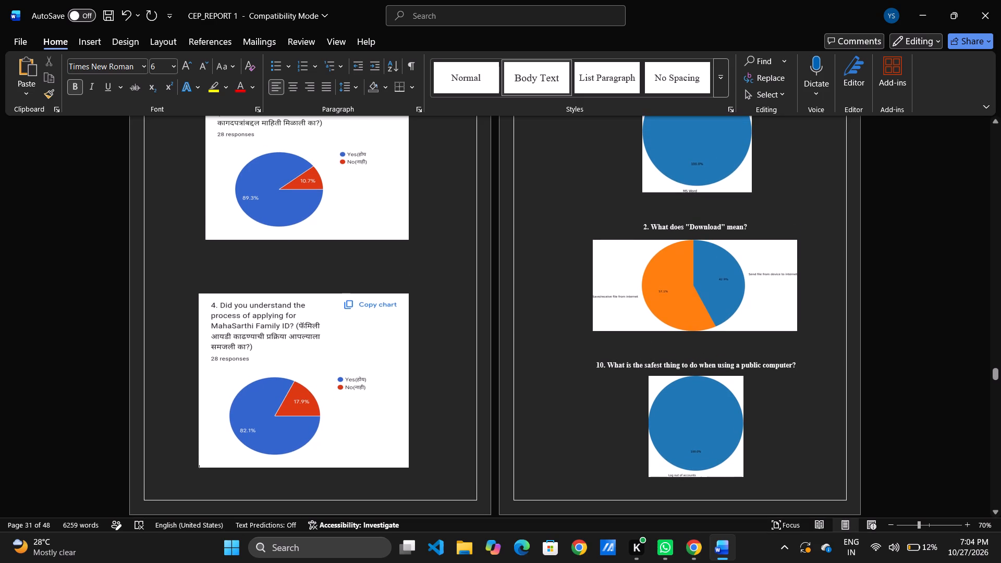
left_click(296, 420)
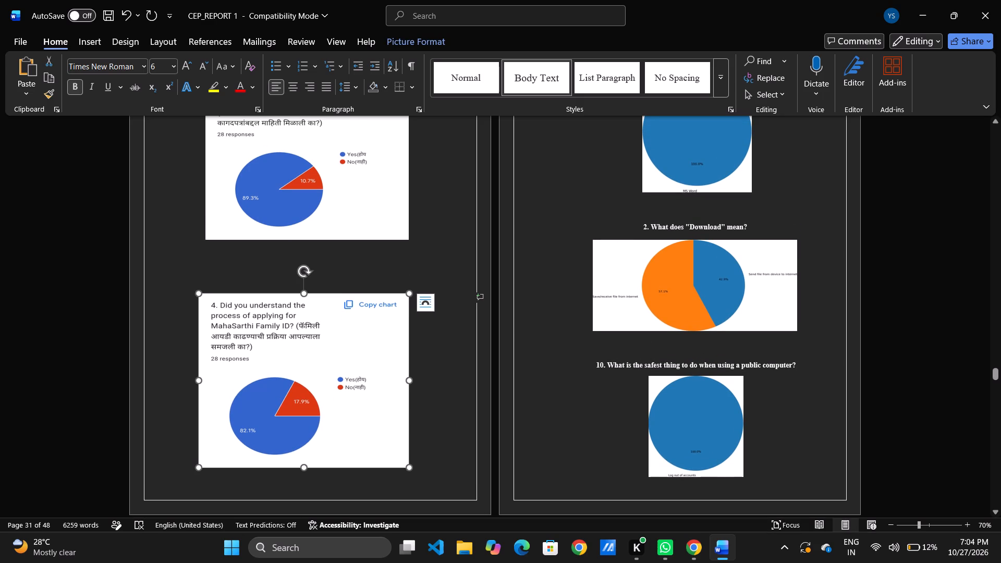
left_click_drag(306, 468, 312, 456)
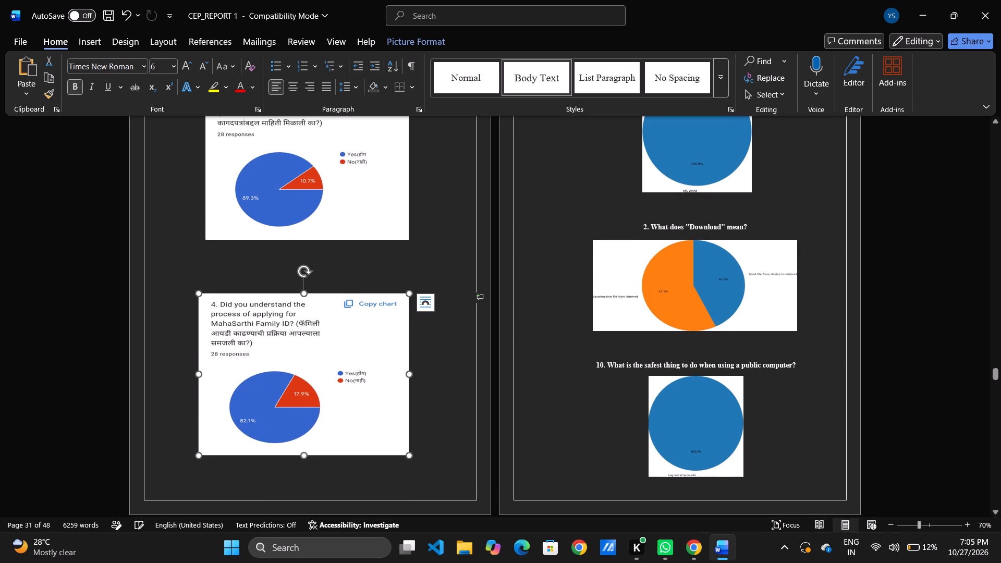
left_click_drag(406, 292, 386, 320)
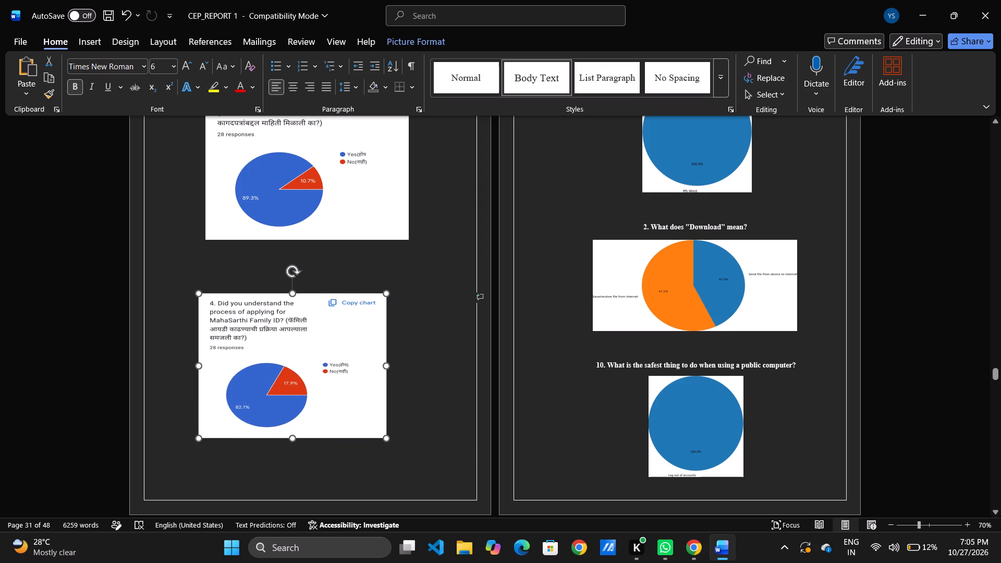
left_click_drag(386, 320, 387, 316)
left_click_drag(331, 340, 405, 338)
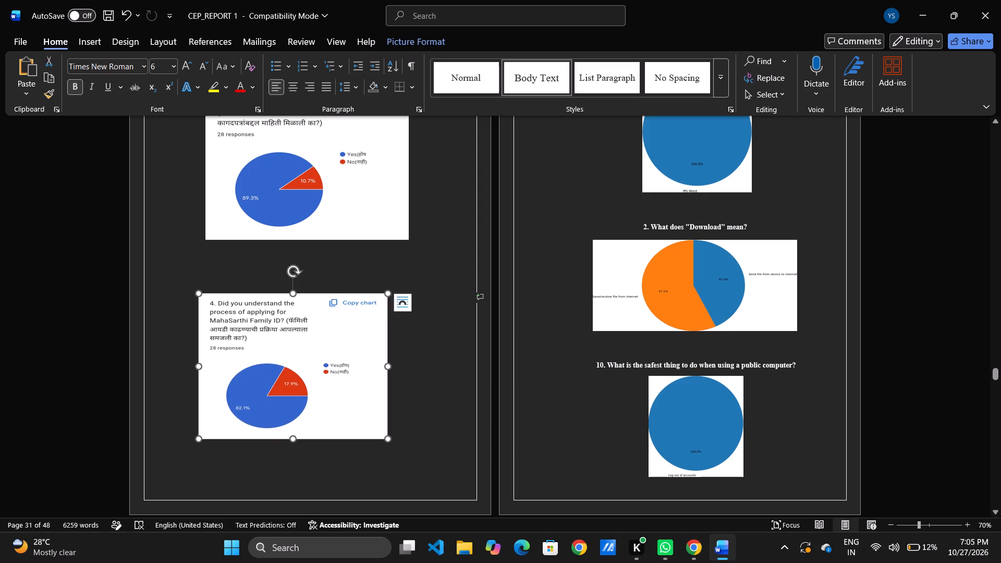
Add more spaces before the question 4 chart to recentre it on the page after the resize.
left_click(194, 321)
key("space")
key("space")
key("space")
key("space")
key("space")
key("space")
key("space")
key("space")
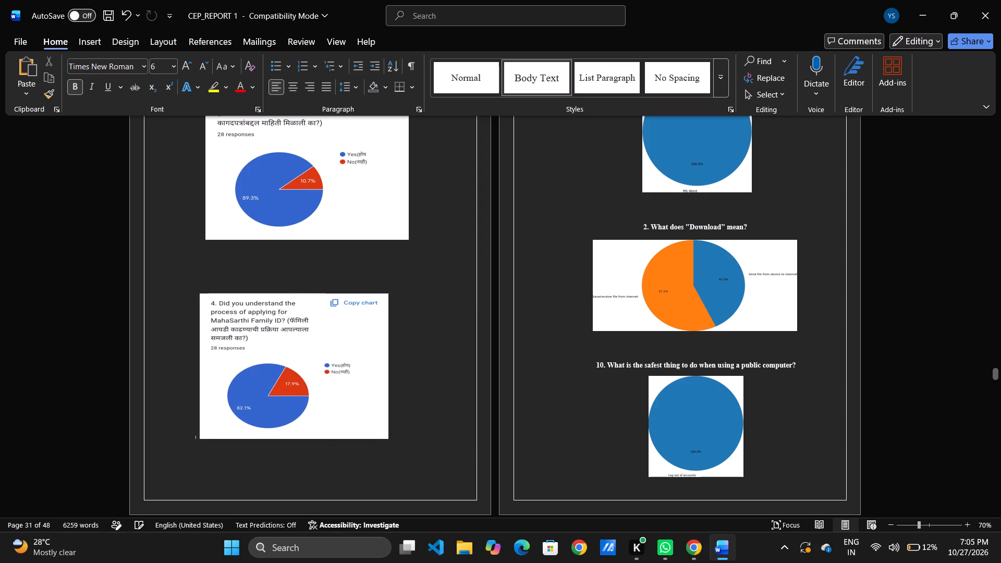
key("space")
Reduce the height of the documents-required chart slightly, bringing the question 4 chart further up the page.
scroll(238, 299, "up", 6)
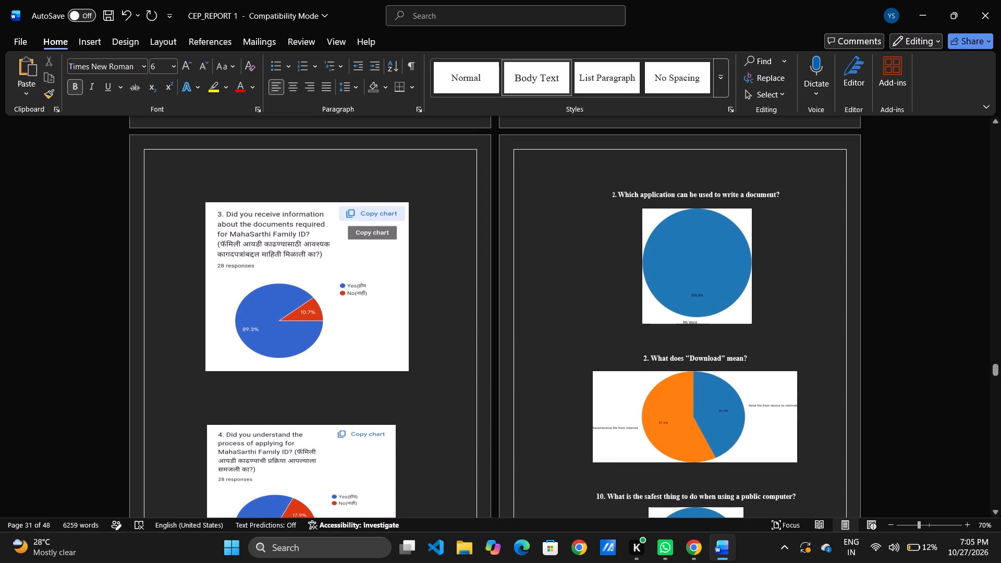
left_click(300, 348)
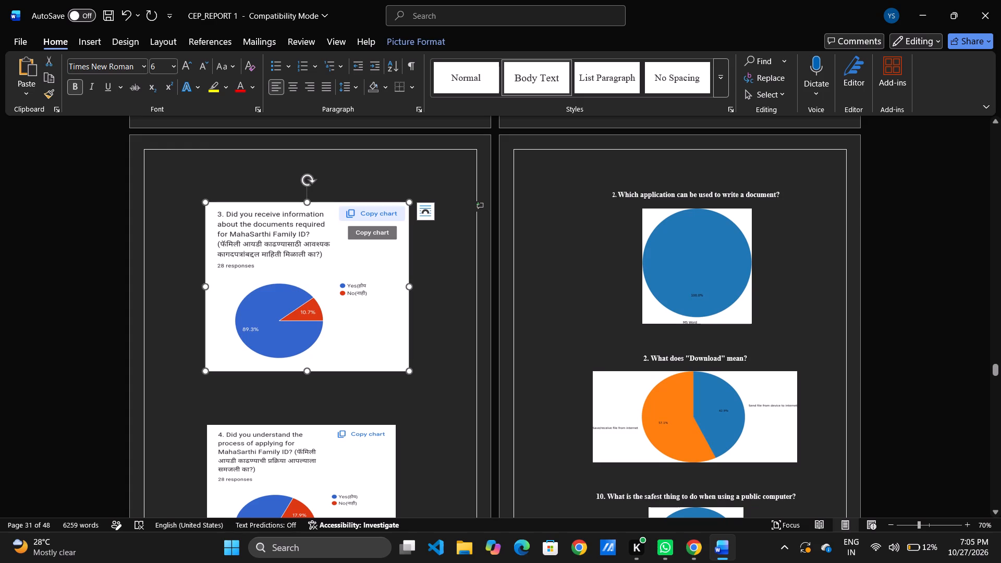
left_click_drag(306, 366, 306, 356)
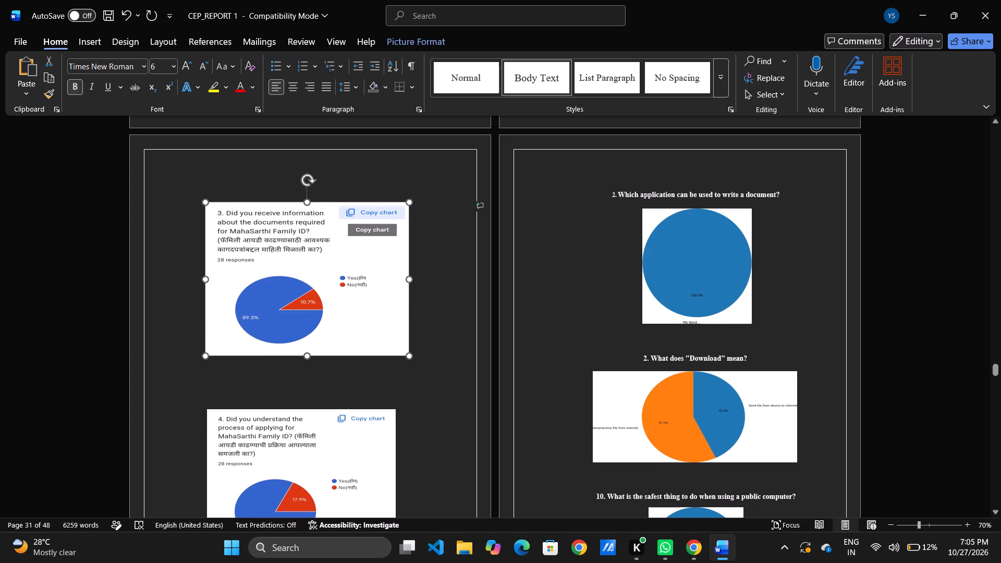
left_click(327, 402)
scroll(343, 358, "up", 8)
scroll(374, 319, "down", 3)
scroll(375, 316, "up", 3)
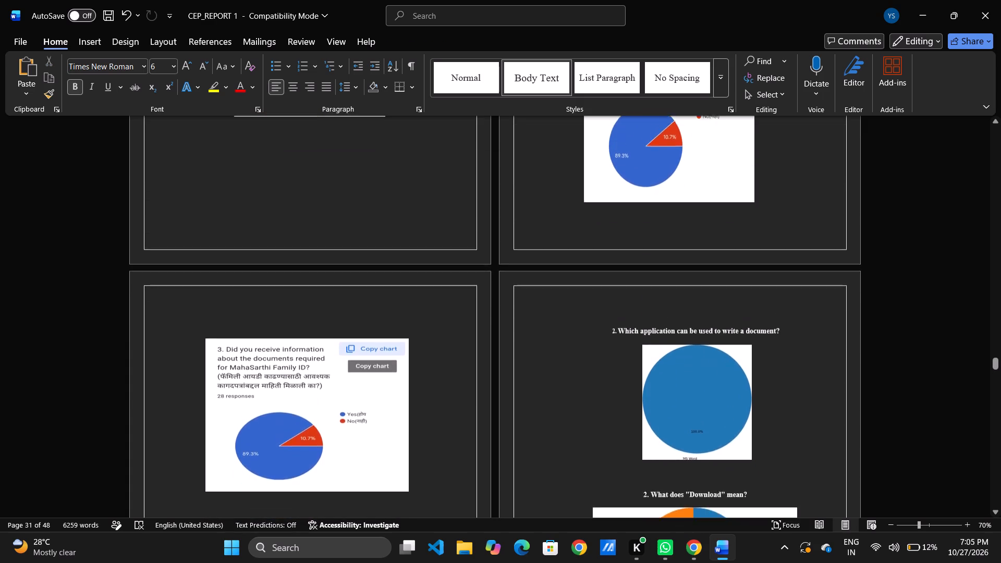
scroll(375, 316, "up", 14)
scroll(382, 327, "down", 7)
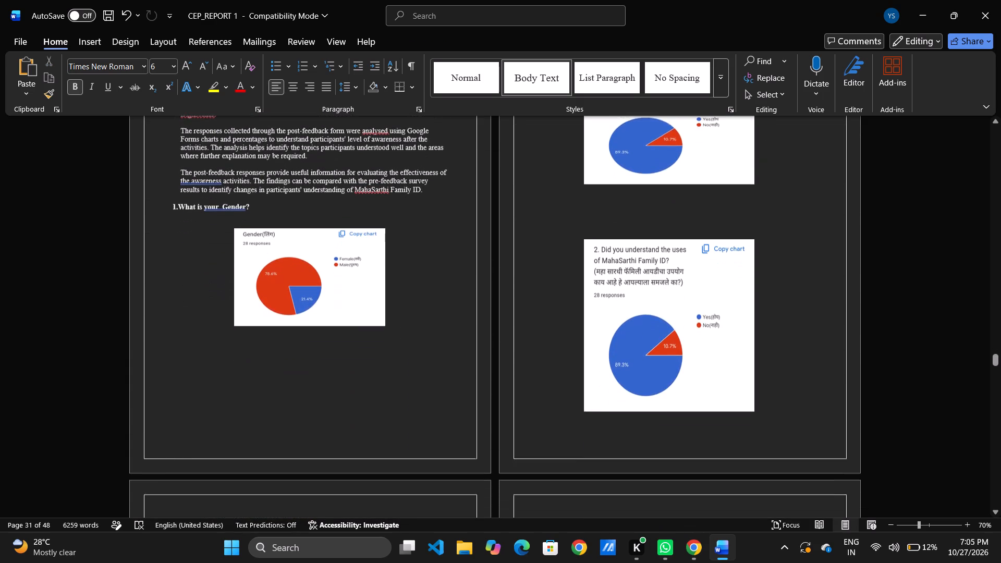
Cut the three leftover digital literacy pie charts under the document-writing, 'Download' and public computer questions on the page after the question 4 chart.
left_click(666, 359)
scroll(639, 337, "down", 12)
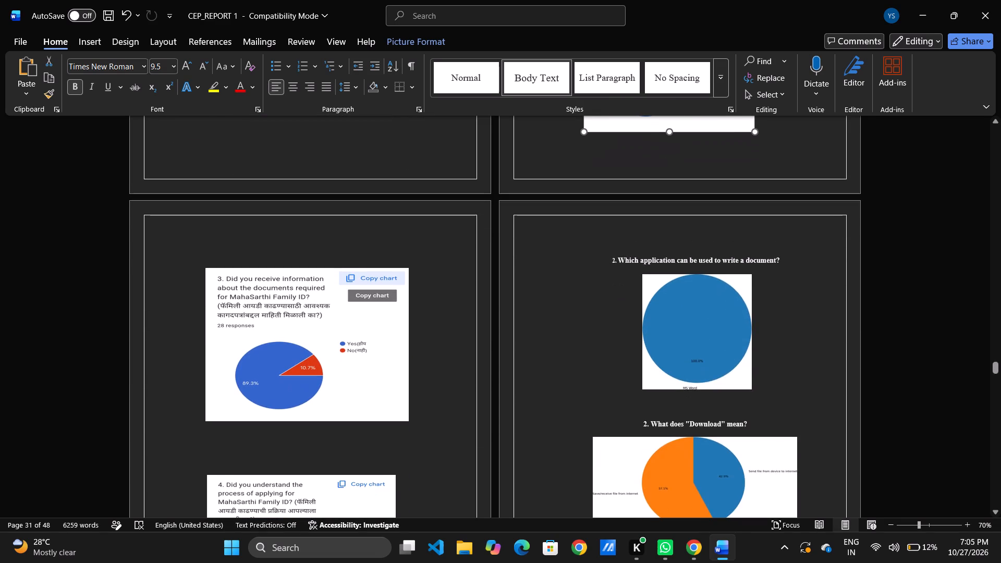
right_click(681, 311)
left_click(714, 187)
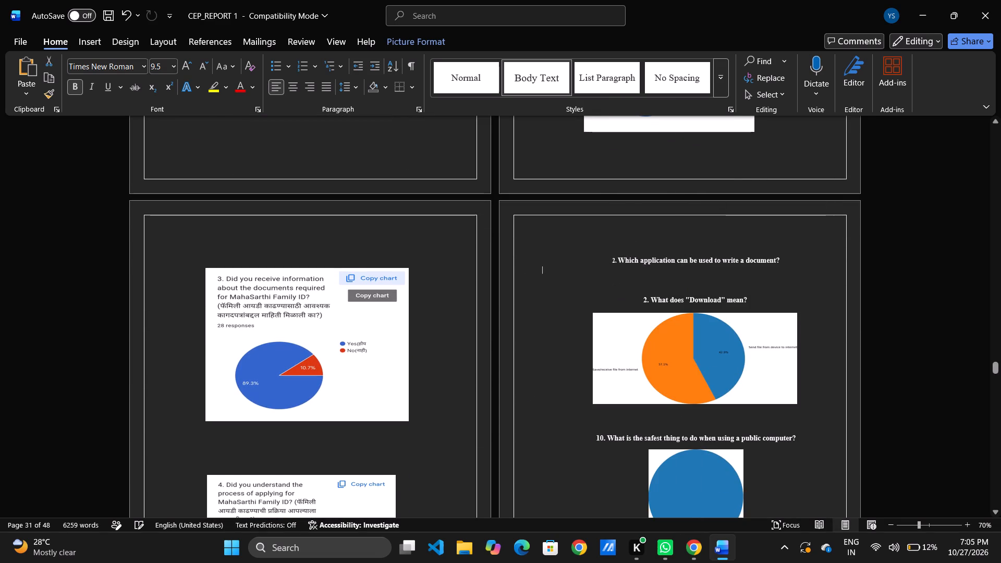
right_click(685, 380)
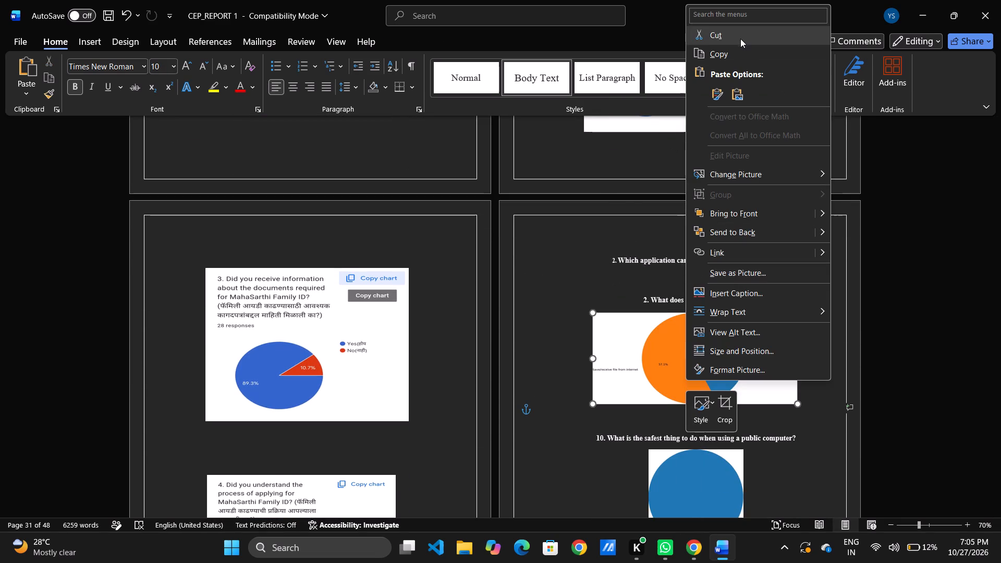
left_click(740, 35)
right_click(734, 437)
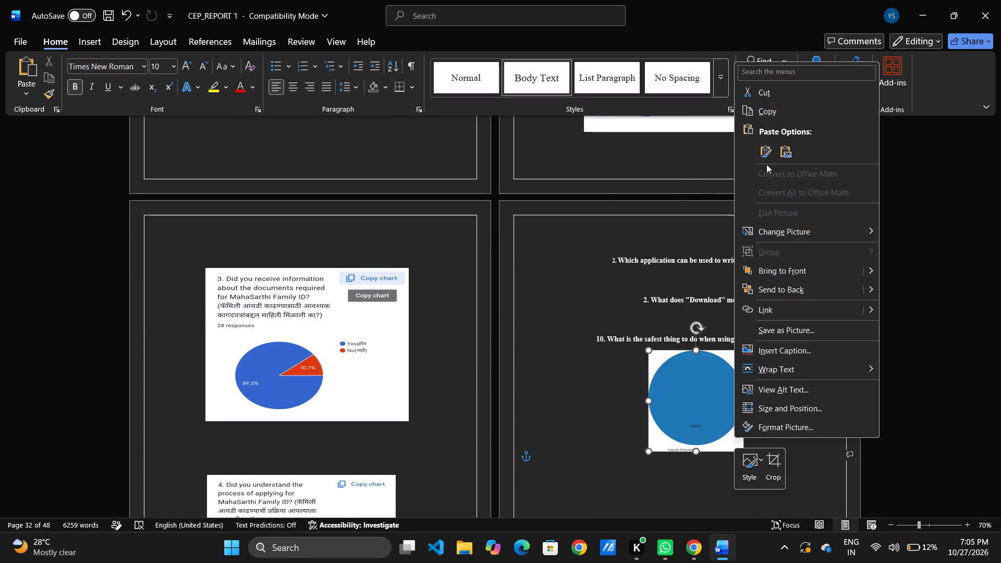
left_click(780, 98)
Delete the three leftover question headings about writing a document, 'Download' and public computer safety, clearing the page before section 3.6.
left_click_drag(617, 259, 875, 394)
key("BackSpace")
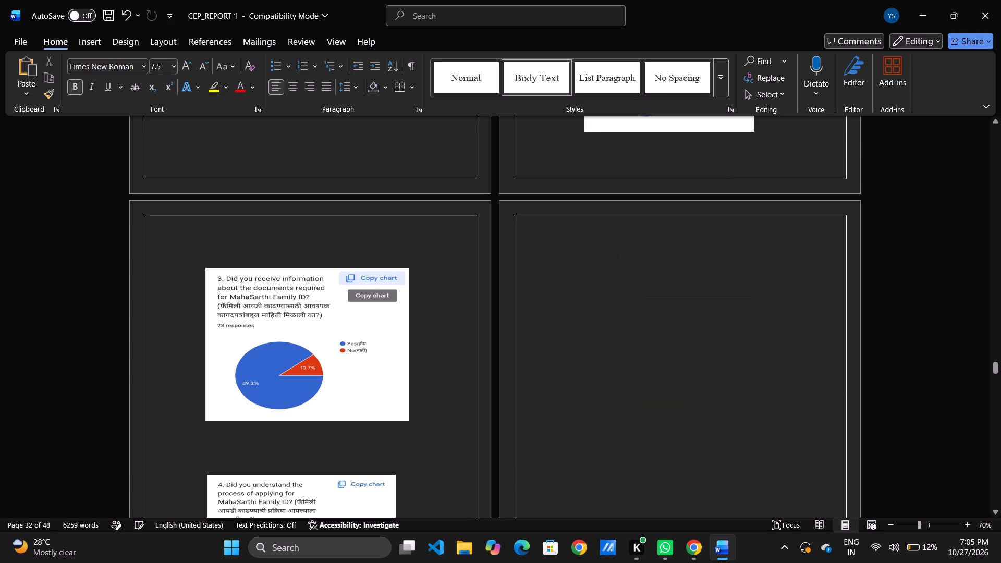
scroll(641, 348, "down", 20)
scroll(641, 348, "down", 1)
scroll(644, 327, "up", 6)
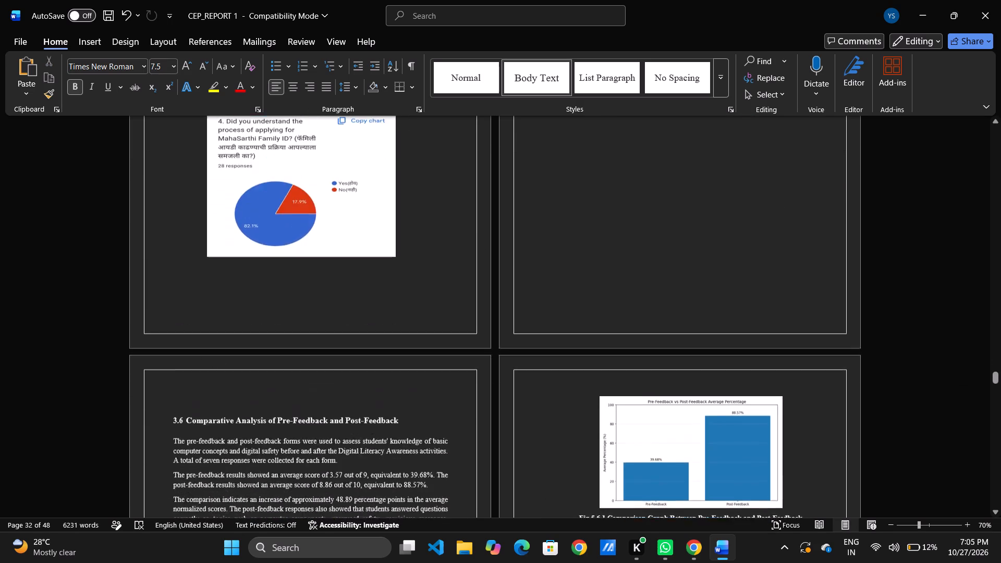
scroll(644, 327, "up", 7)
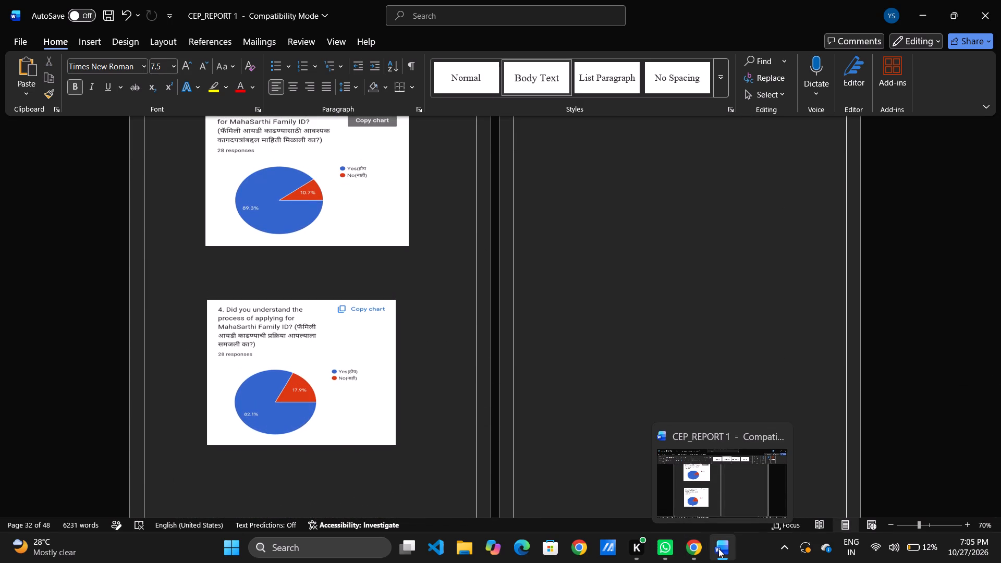
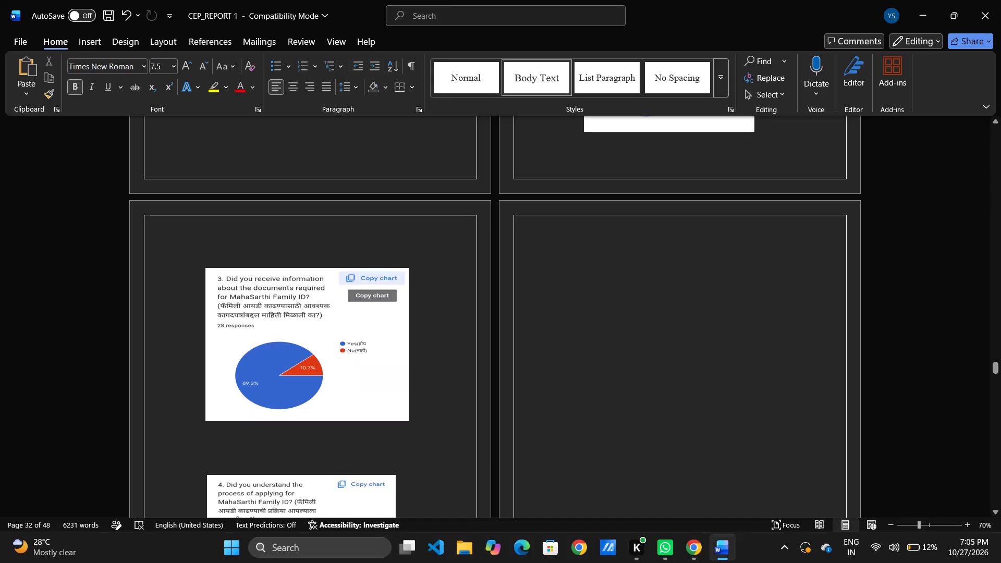
Shrink the question 3 documents-required chart in both height and width.
left_click(301, 414)
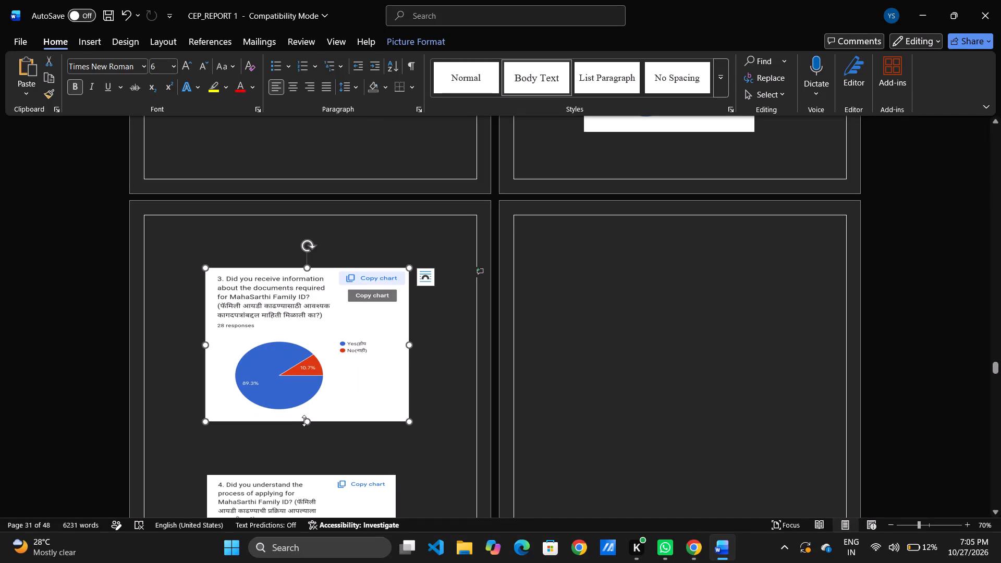
left_click_drag(304, 421, 308, 402)
left_click_drag(410, 335, 399, 337)
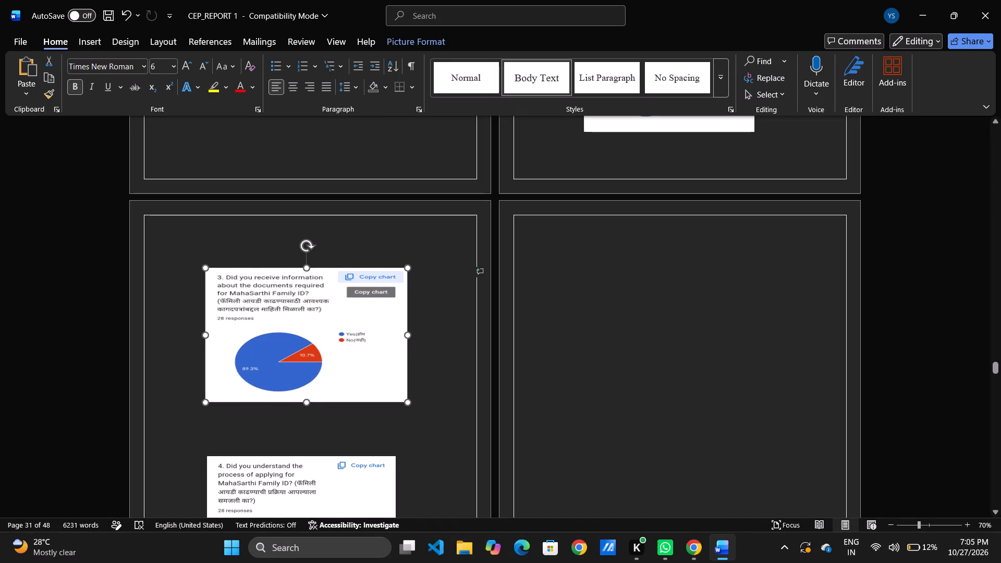
left_click_drag(399, 337, 385, 338)
left_click_drag(385, 267, 386, 268)
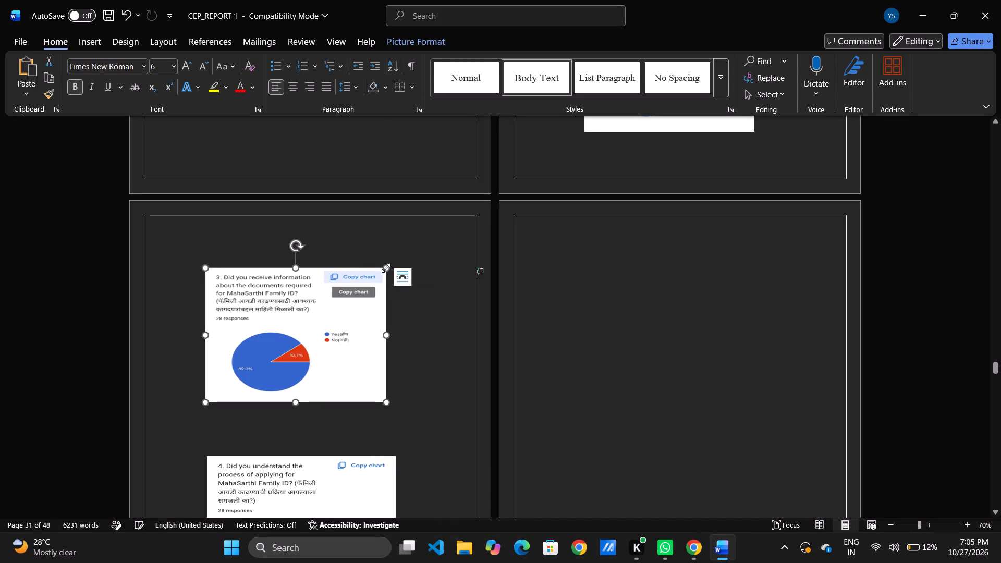
left_click_drag(386, 268, 369, 287)
Move the question 3 chart up one line and add spaces before it to centre it on the page.
left_click_drag(300, 306, 368, 255)
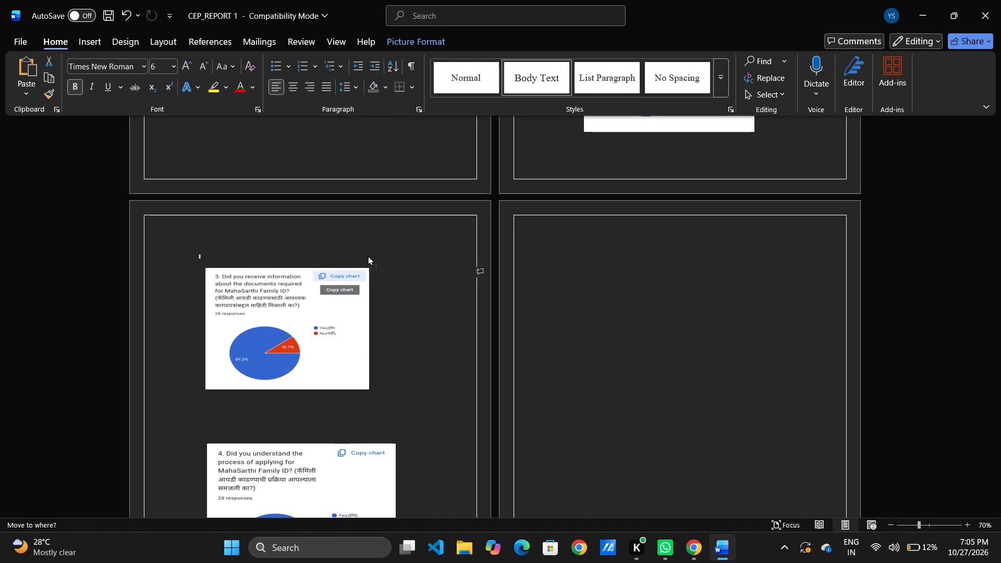
left_click_drag(368, 255, 368, 255)
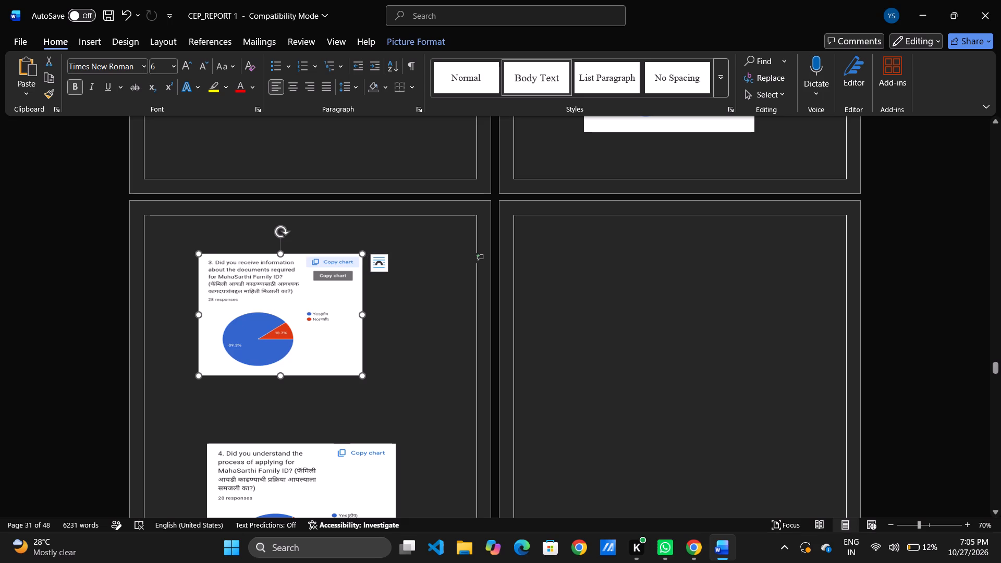
left_click(192, 273)
key("space")
key("space")
key("space")
key("space")
key("space")
key("space")
key("space")
key("space")
key("space")
key("space")
key("space")
key("space")
key("space")
key("space")
key("space")
key("space")
key("space")
key("space")
key("space")
key("space")
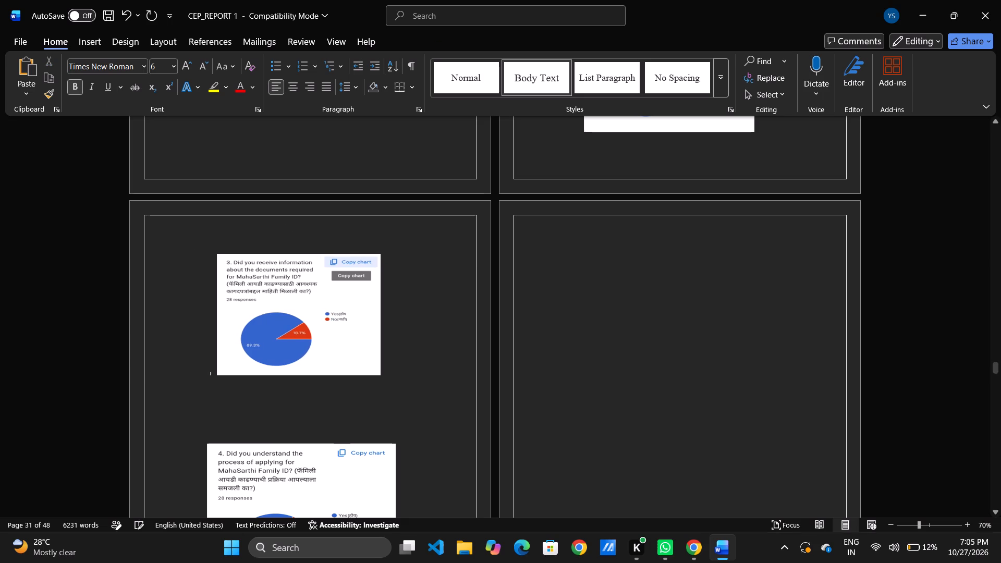
Scale down the question 4 application-process chart to about the size of the question 3 chart.
scroll(268, 446, "down", 5)
scroll(303, 411, "down", 1)
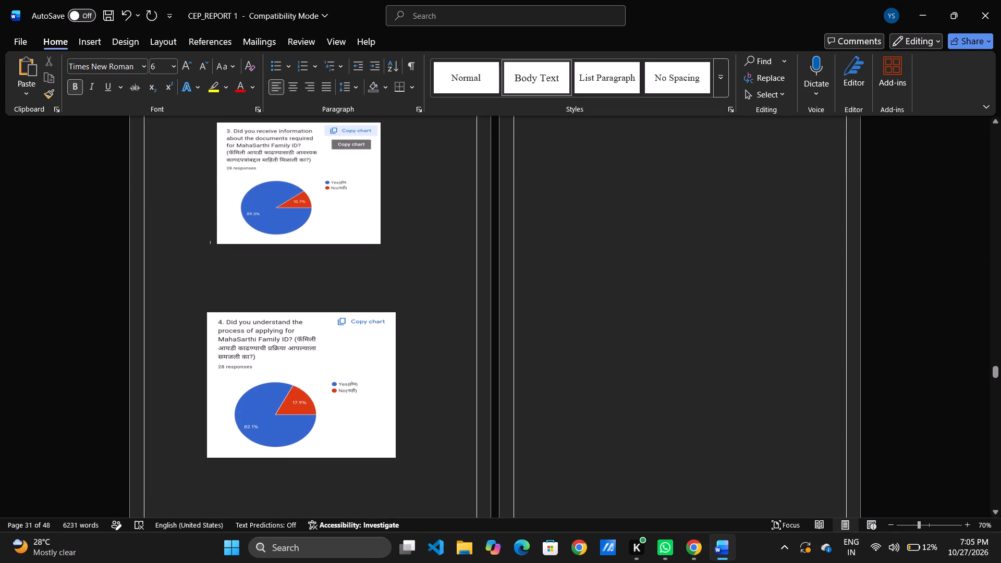
left_click(397, 314)
left_click(390, 316)
left_click_drag(396, 311, 381, 334)
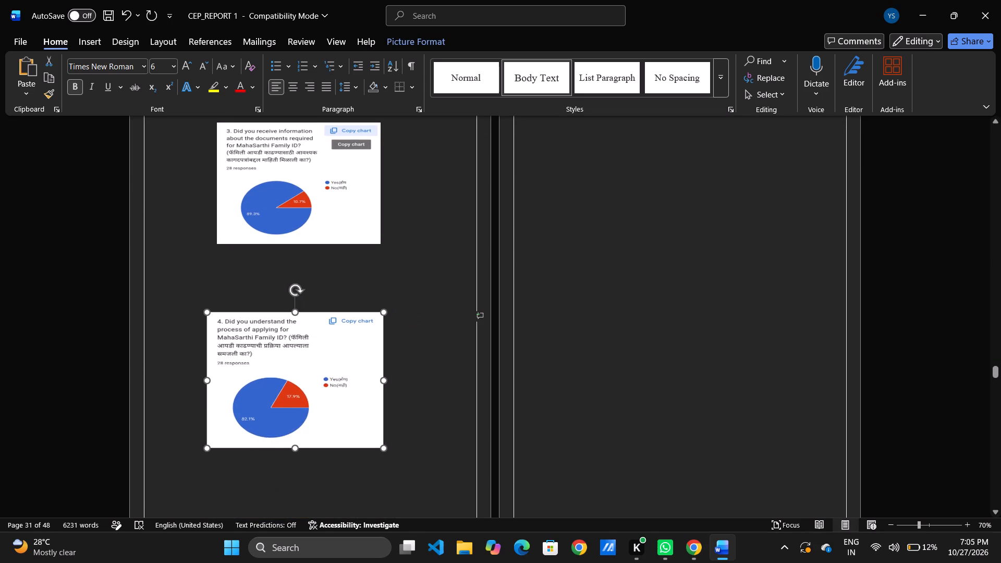
left_click_drag(381, 334, 373, 341)
Move the question 4 chart up closer to the question 3 chart and add spaces before it to centre it beneath.
left_click_drag(319, 344, 364, 288)
key("space")
key("space")
key("space")
key("space")
key("space")
key("space")
key("space")
key("space")
key("space")
key("space")
key("space")
key("space")
key("space")
key("space")
key("space")
key("space")
key("space")
key("space")
key("space")
key("space")
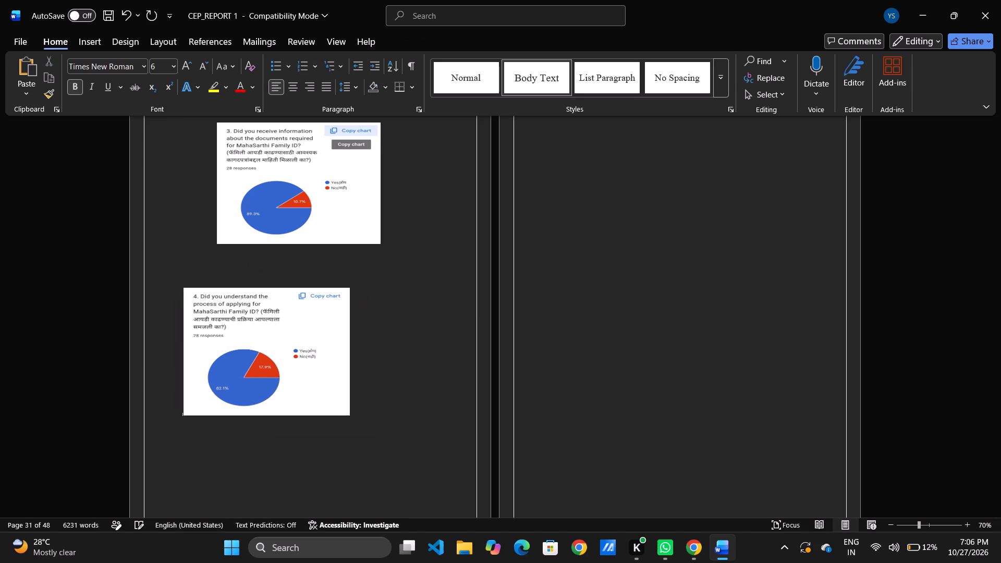
key("space")
scroll(307, 312, "down", 4)
key("space")
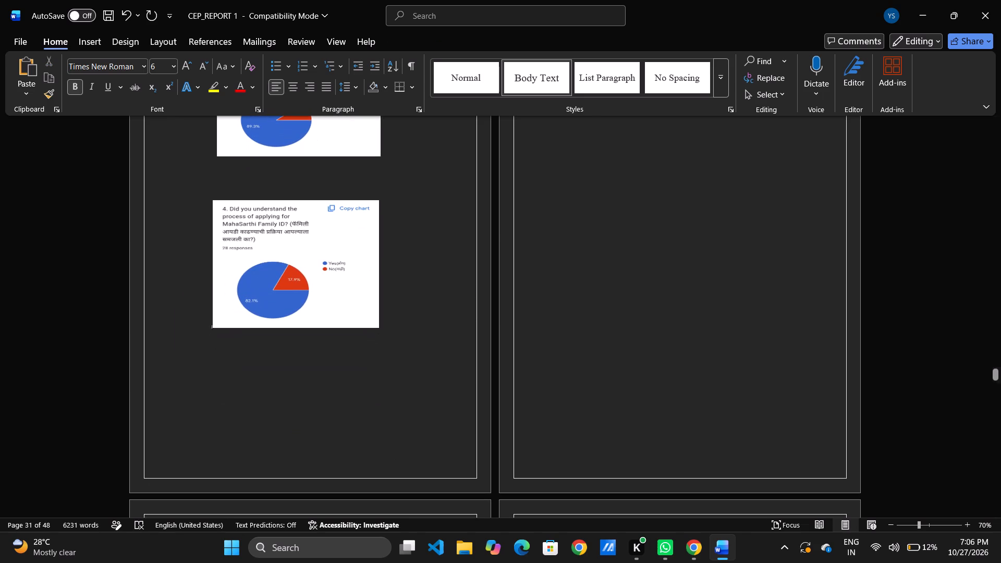
key("space")
Paste the copied question 5 chart on government schemes and educational benefits as a picture below the question 4 chart.
scroll(307, 312, "down", 3)
scroll(307, 312, "up", 13)
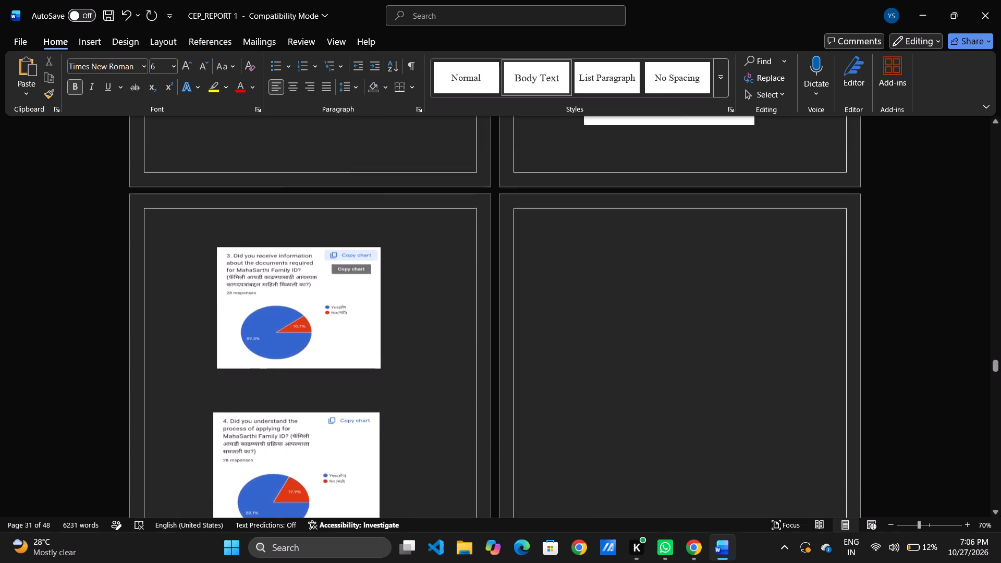
scroll(306, 313, "up", 17)
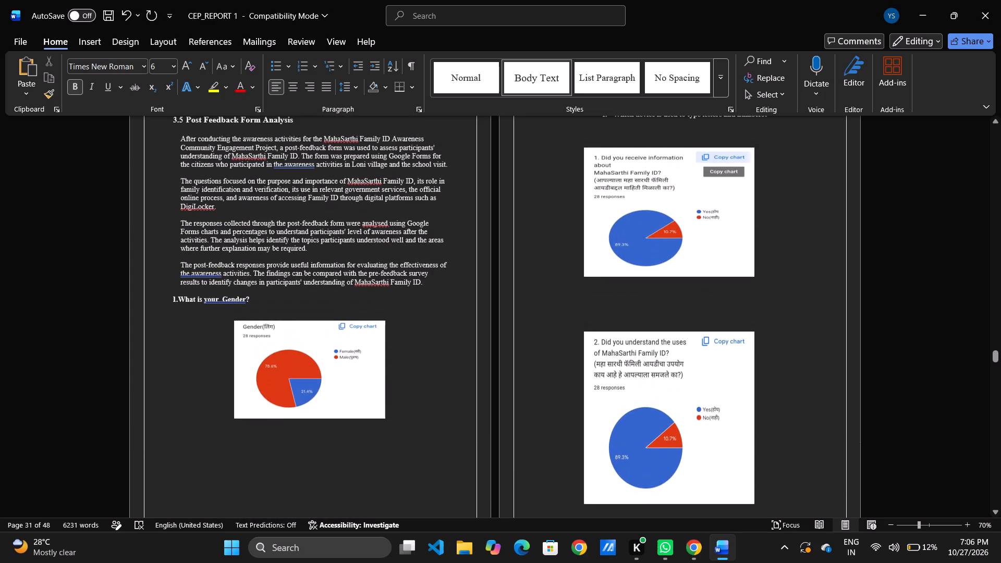
scroll(263, 324, "down", 1)
scroll(339, 334, "up", 8)
scroll(339, 334, "down", 18)
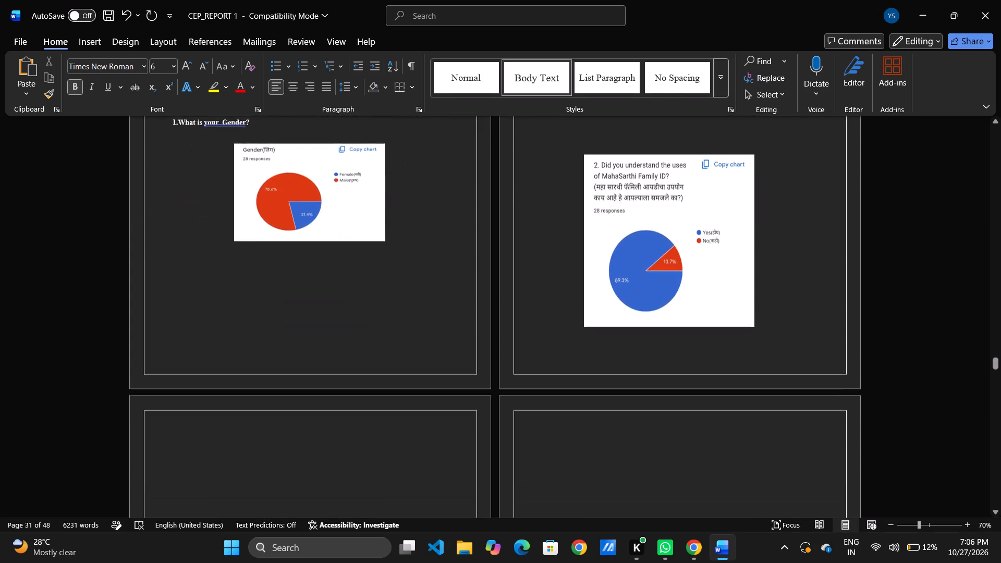
scroll(337, 333, "down", 17)
right_click(307, 376)
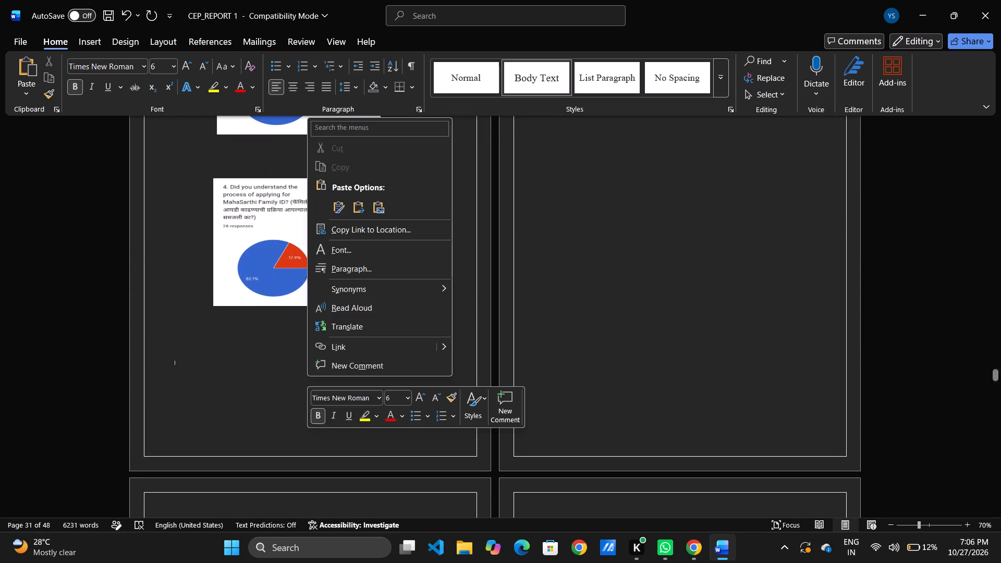
left_click(380, 204)
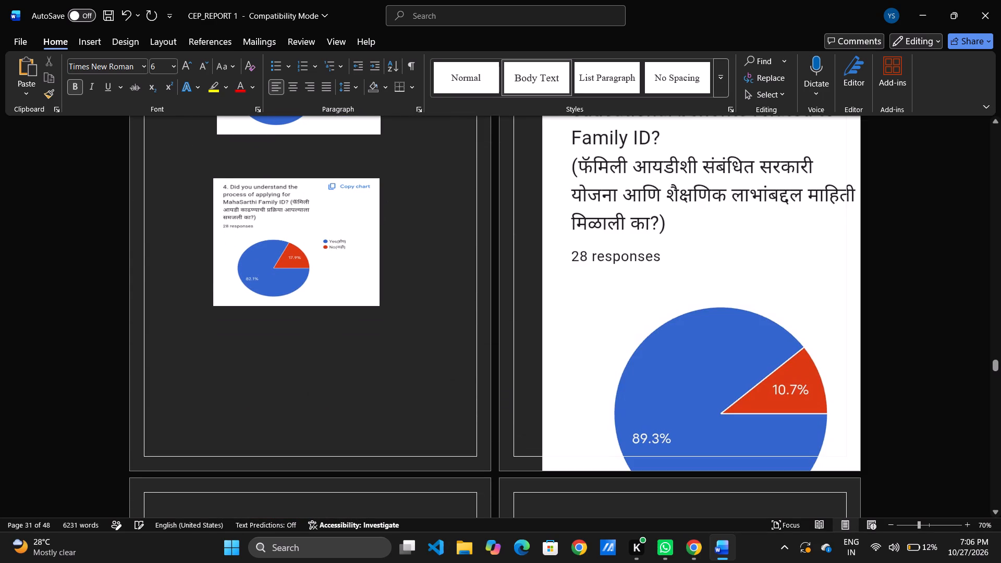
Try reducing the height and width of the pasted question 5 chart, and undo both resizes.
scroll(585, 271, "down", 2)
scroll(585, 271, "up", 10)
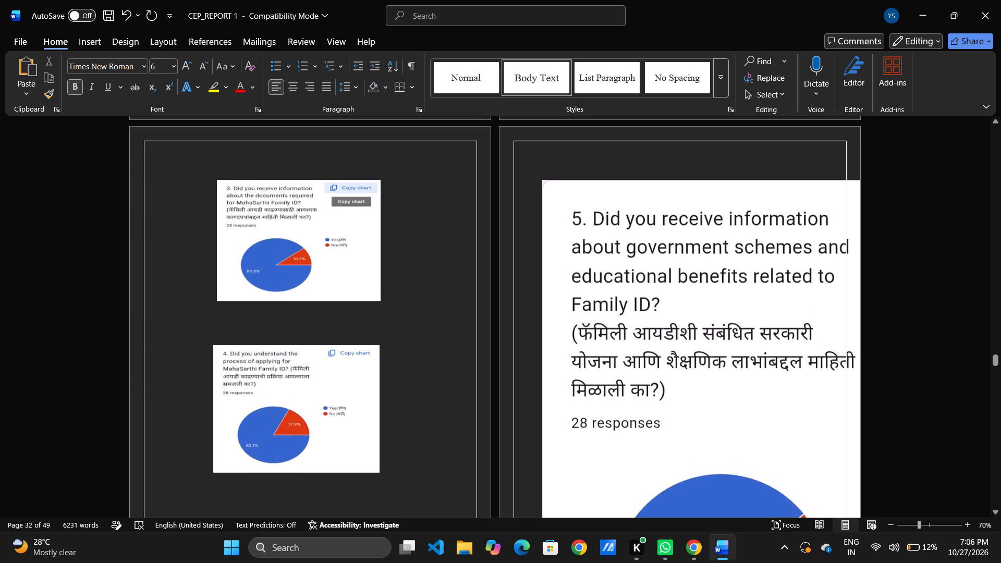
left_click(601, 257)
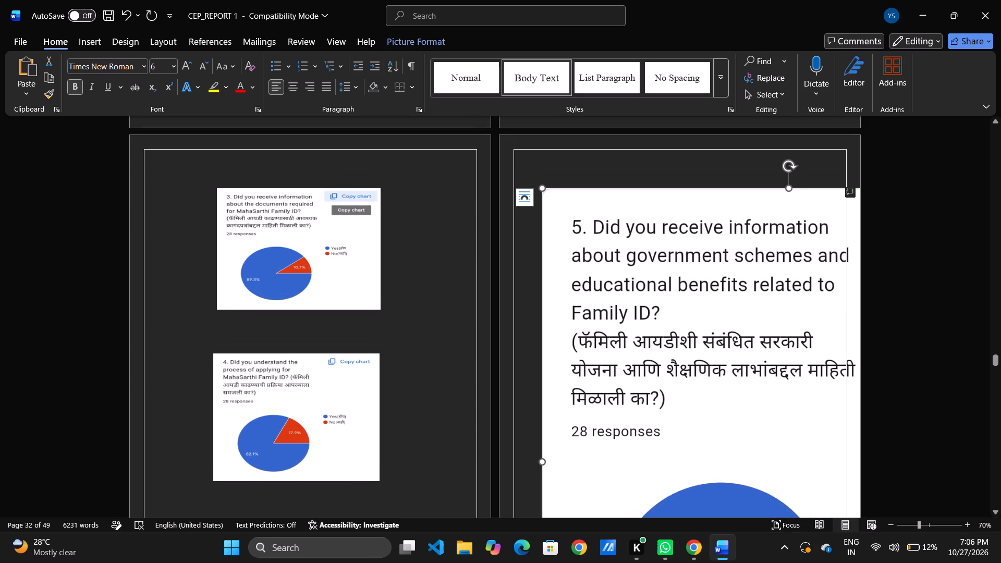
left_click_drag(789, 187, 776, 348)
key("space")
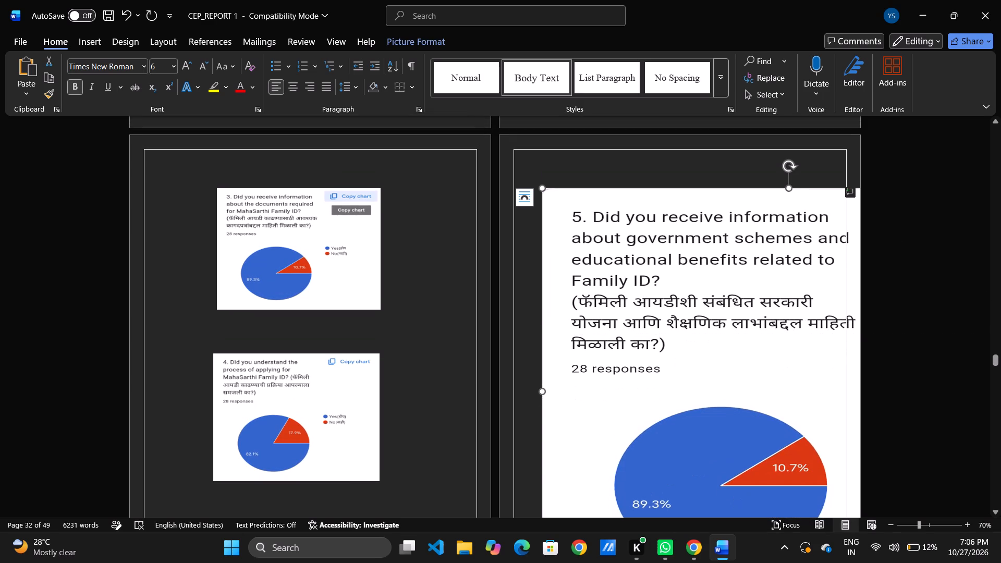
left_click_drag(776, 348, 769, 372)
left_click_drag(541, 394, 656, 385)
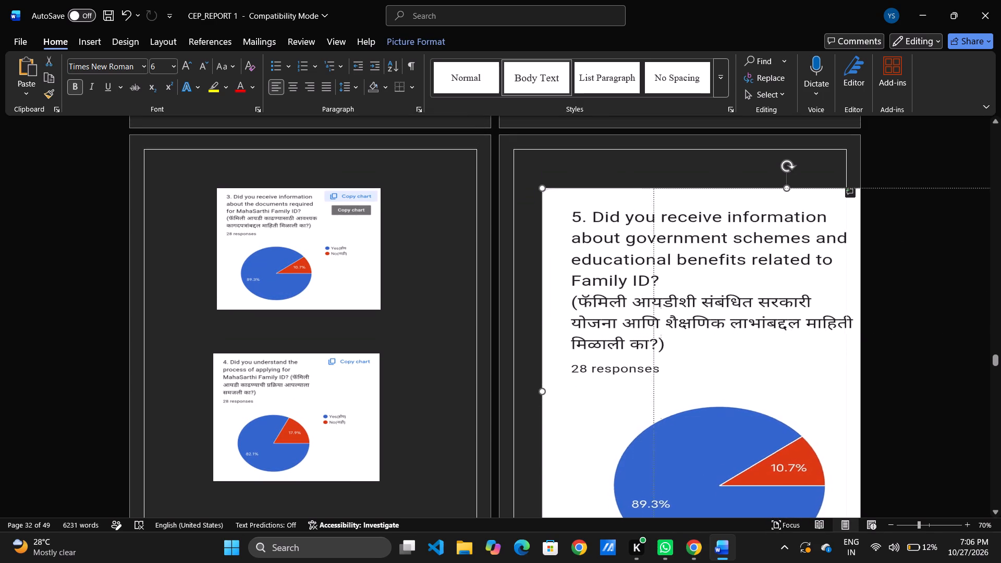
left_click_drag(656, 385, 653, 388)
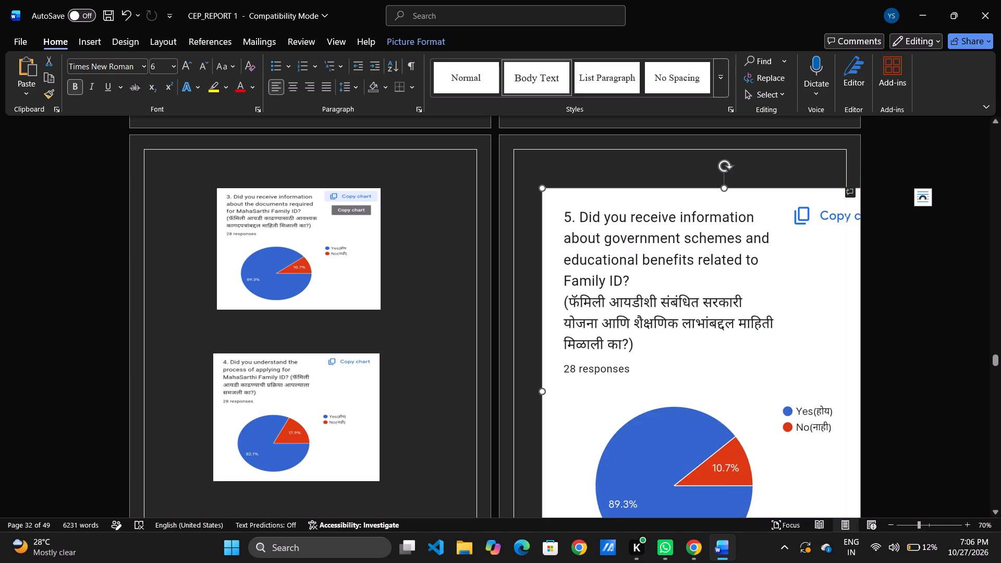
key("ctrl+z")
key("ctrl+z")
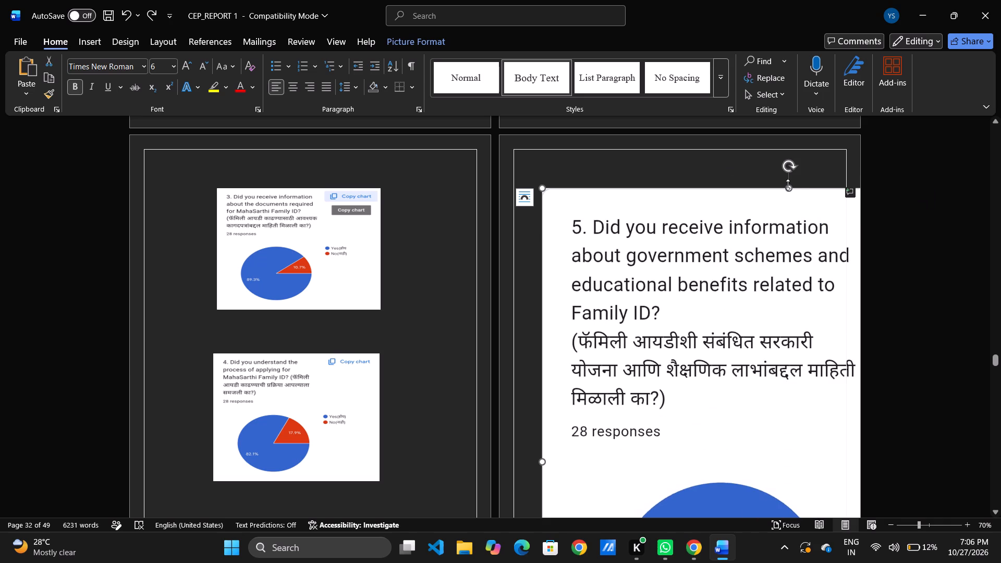
Shrink the question 5 chart until it fits inside the page border at roughly the size of the question 4 chart.
left_click_drag(789, 190, 780, 433)
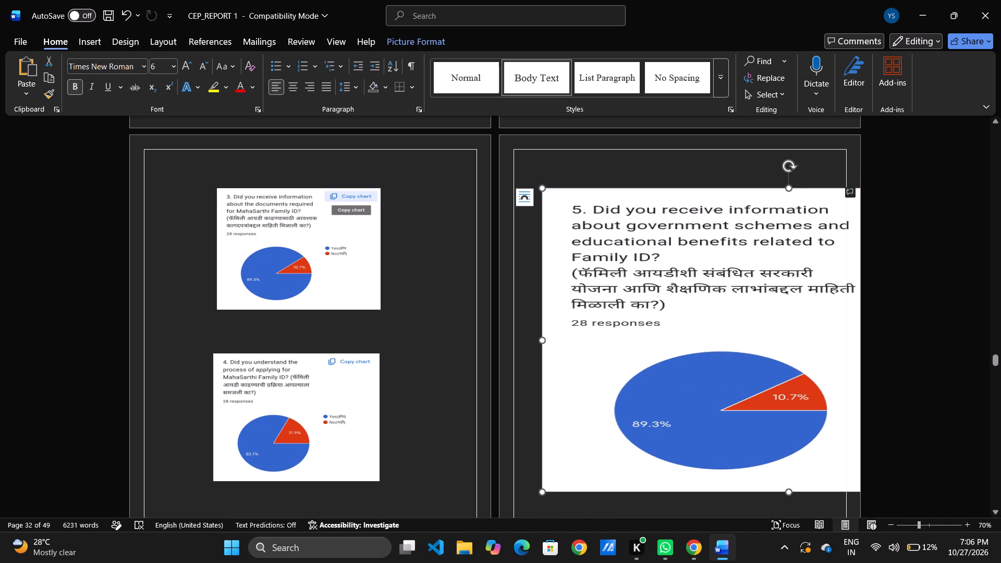
left_click(538, 336)
left_click_drag(543, 341, 570, 344)
left_click_drag(576, 332, 558, 347)
left_click(541, 335)
left_click_drag(541, 339, 787, 342)
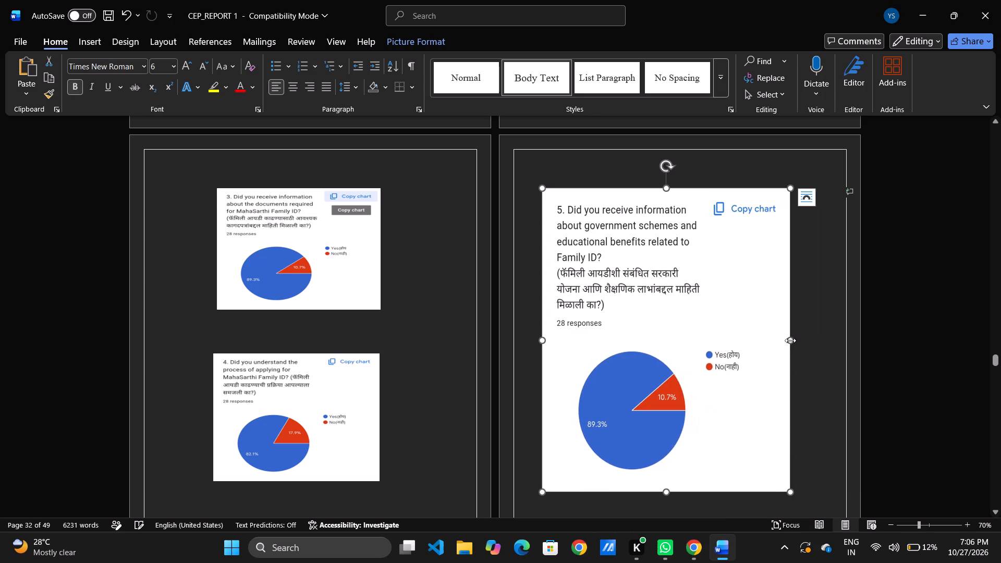
left_click_drag(791, 339, 754, 351)
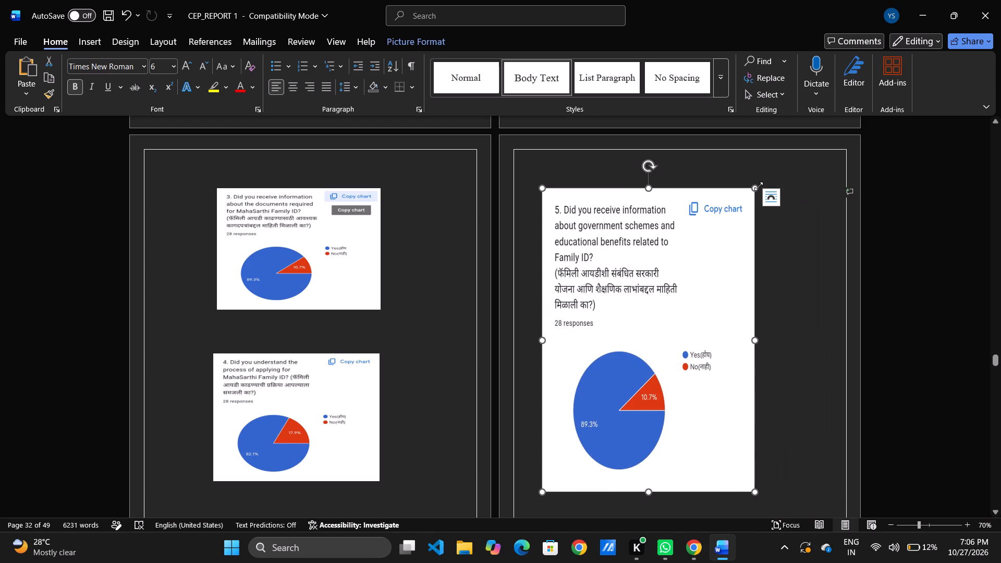
left_click_drag(755, 185, 690, 355)
left_click_drag(618, 400, 624, 358)
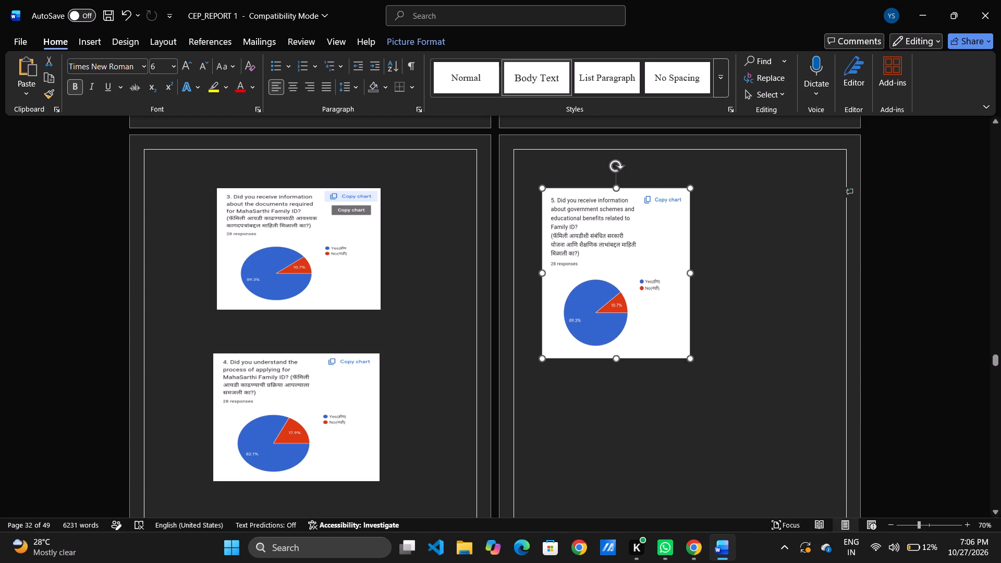
left_click_drag(690, 271, 714, 274)
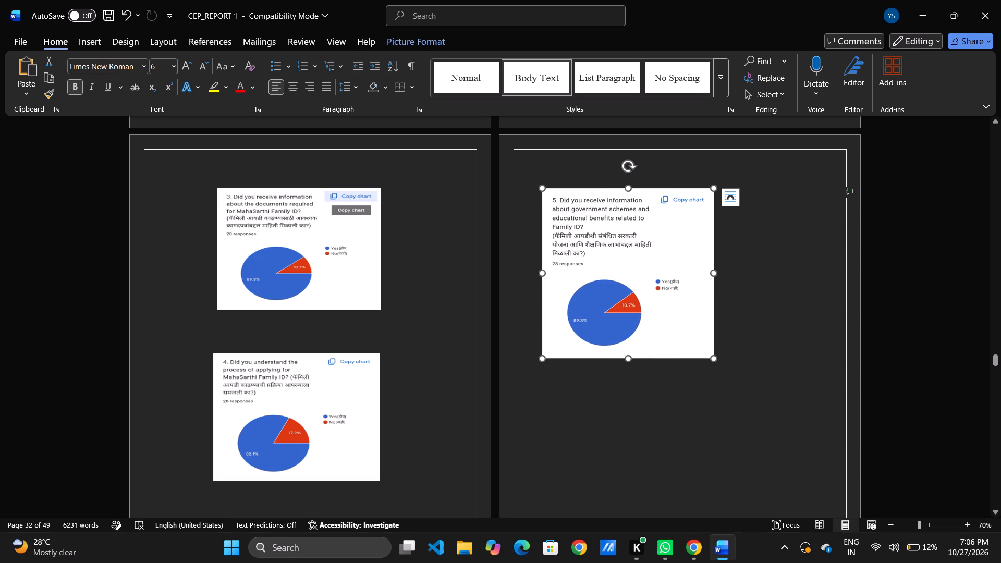
left_click_drag(626, 359, 633, 338)
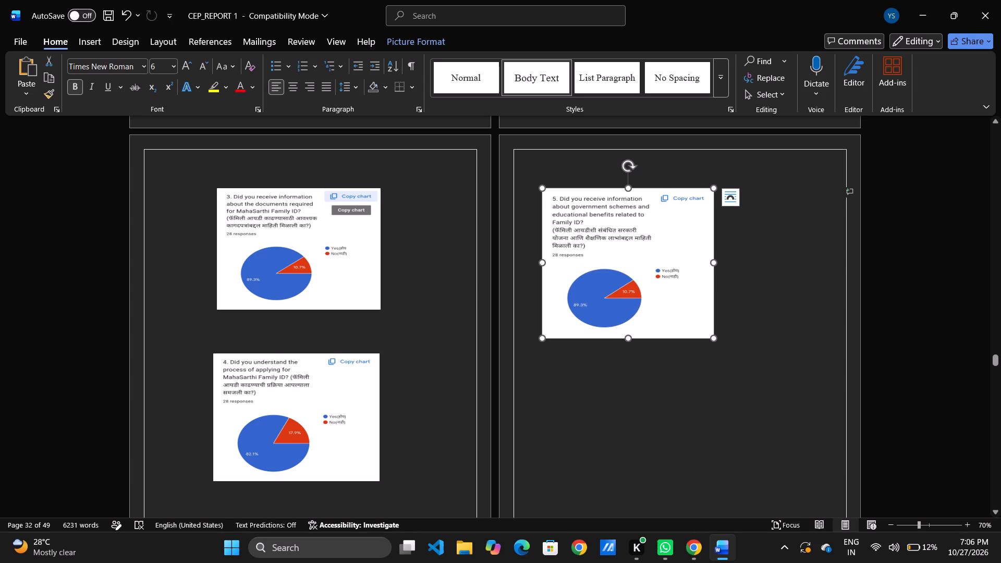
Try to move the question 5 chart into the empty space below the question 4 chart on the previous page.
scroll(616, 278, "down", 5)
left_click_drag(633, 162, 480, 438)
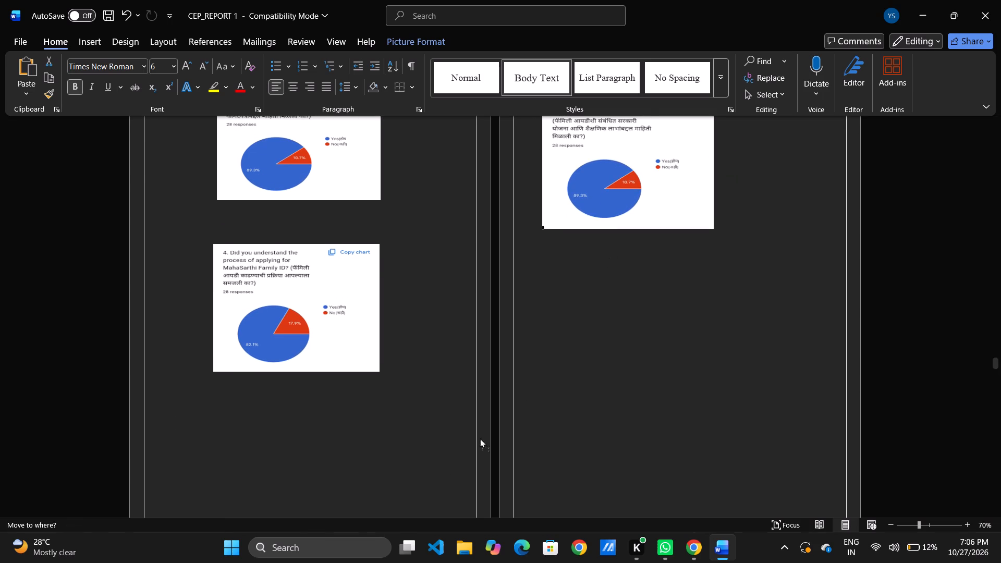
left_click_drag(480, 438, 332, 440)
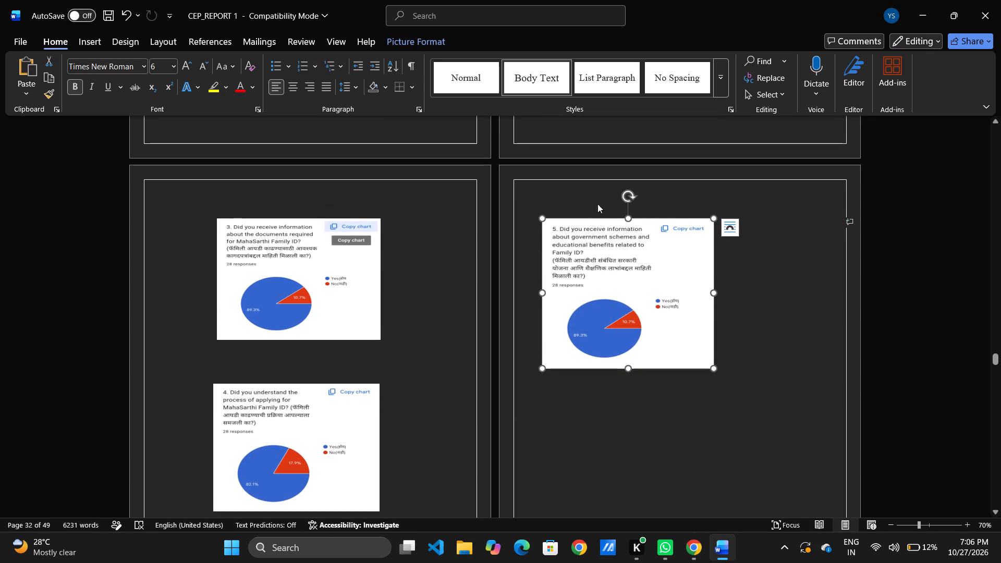
Scale the question 5 chart down further, keeping its proportions, so it is smaller than the question 4 chart.
scroll(574, 234, "down", 2)
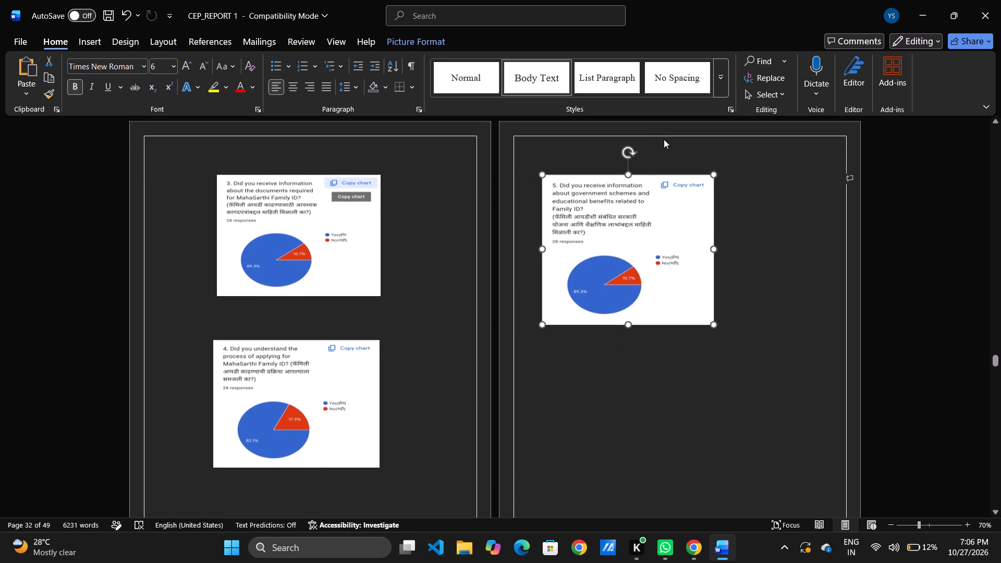
left_click_drag(713, 172, 643, 210)
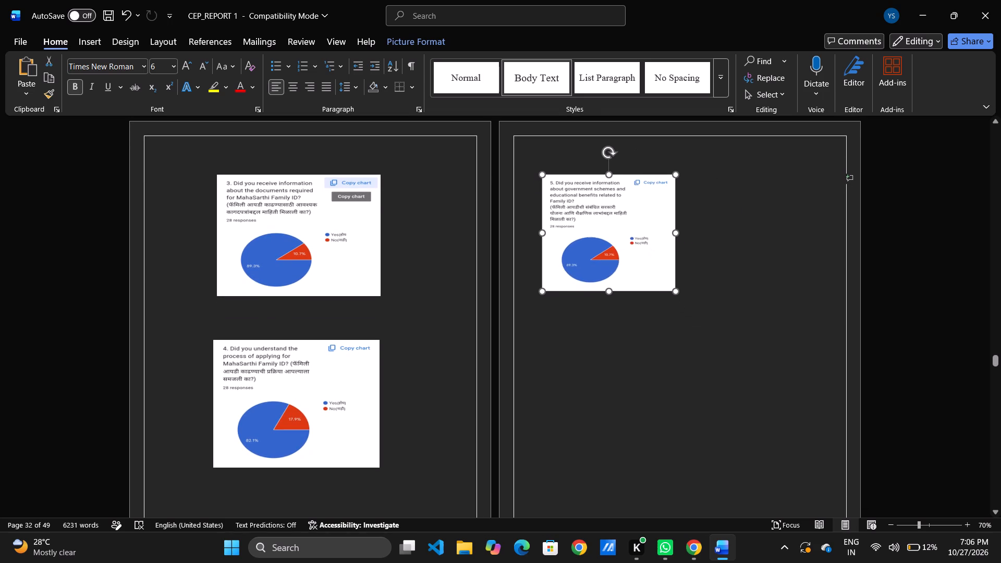
left_click_drag(643, 210, 627, 217)
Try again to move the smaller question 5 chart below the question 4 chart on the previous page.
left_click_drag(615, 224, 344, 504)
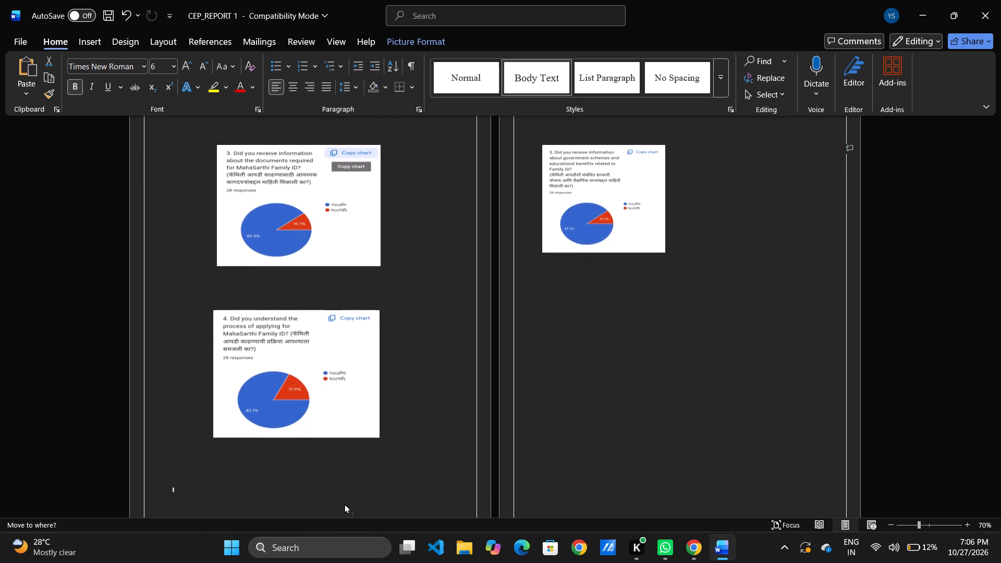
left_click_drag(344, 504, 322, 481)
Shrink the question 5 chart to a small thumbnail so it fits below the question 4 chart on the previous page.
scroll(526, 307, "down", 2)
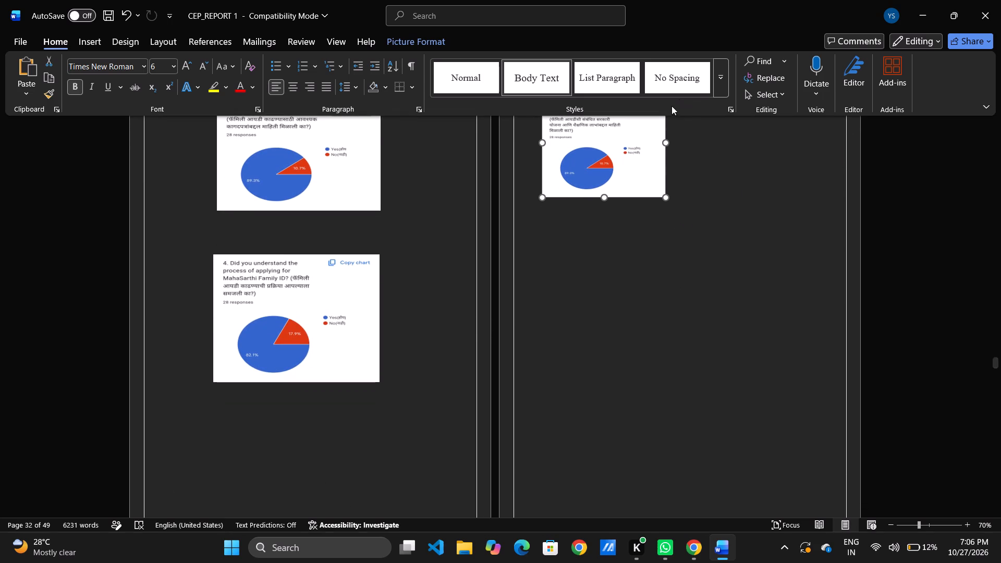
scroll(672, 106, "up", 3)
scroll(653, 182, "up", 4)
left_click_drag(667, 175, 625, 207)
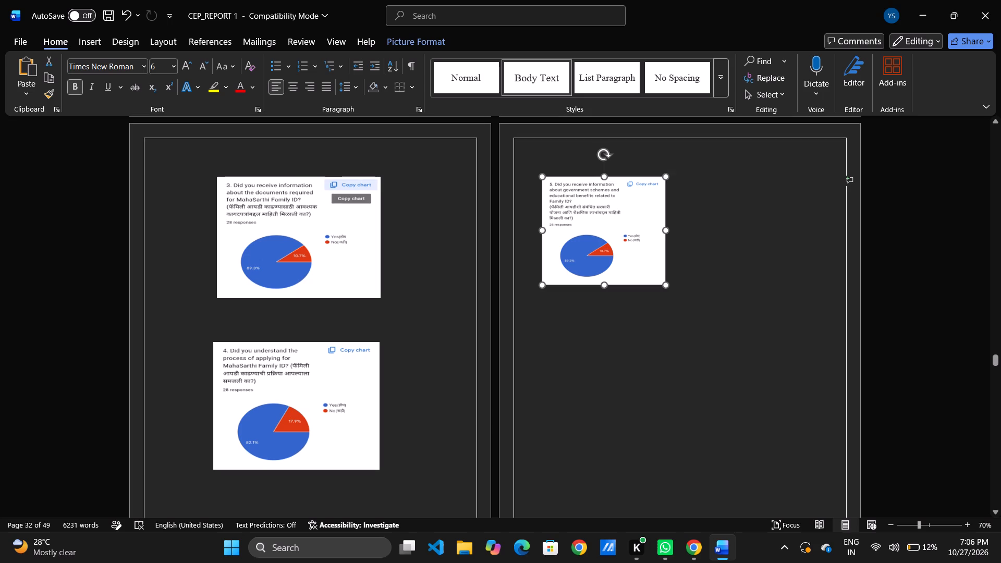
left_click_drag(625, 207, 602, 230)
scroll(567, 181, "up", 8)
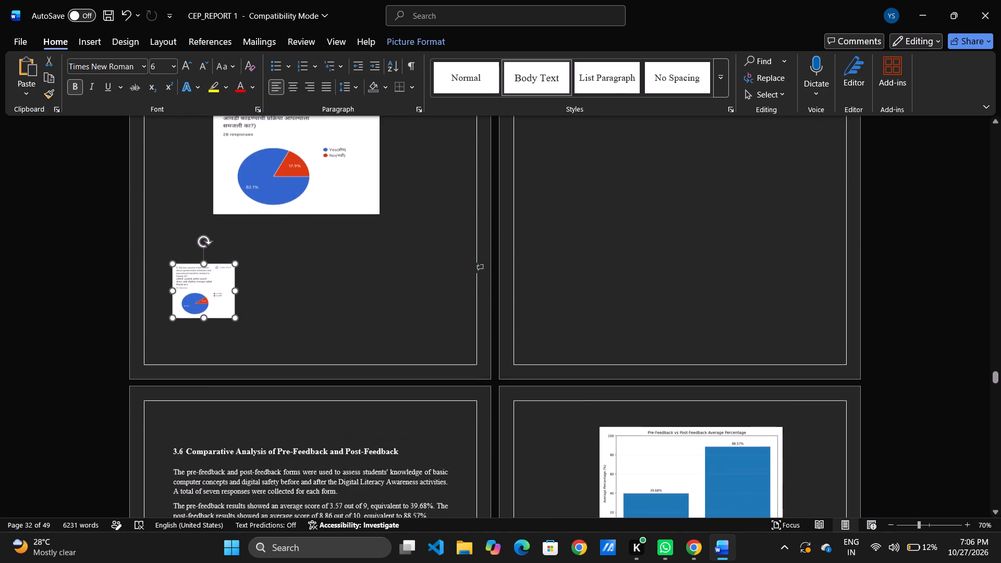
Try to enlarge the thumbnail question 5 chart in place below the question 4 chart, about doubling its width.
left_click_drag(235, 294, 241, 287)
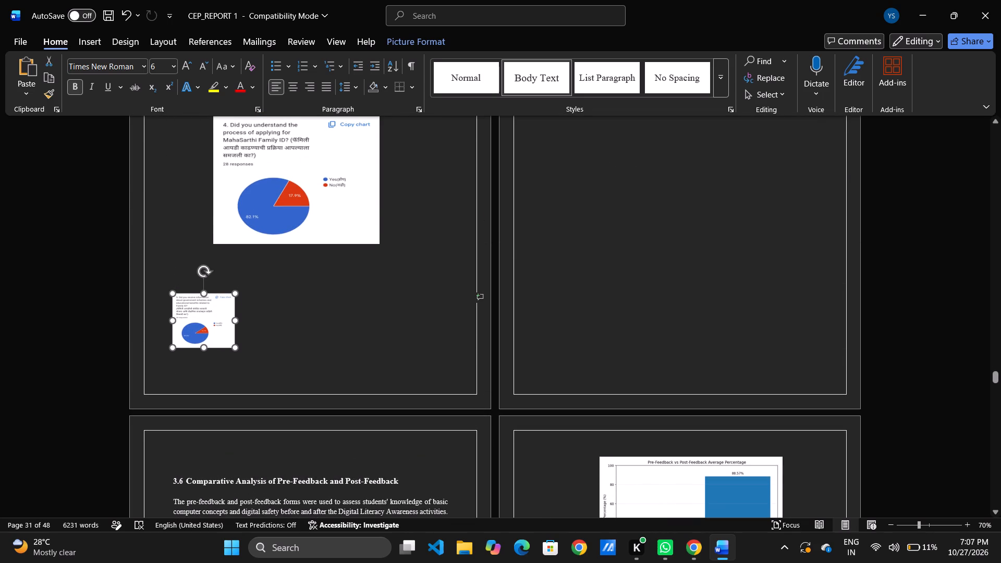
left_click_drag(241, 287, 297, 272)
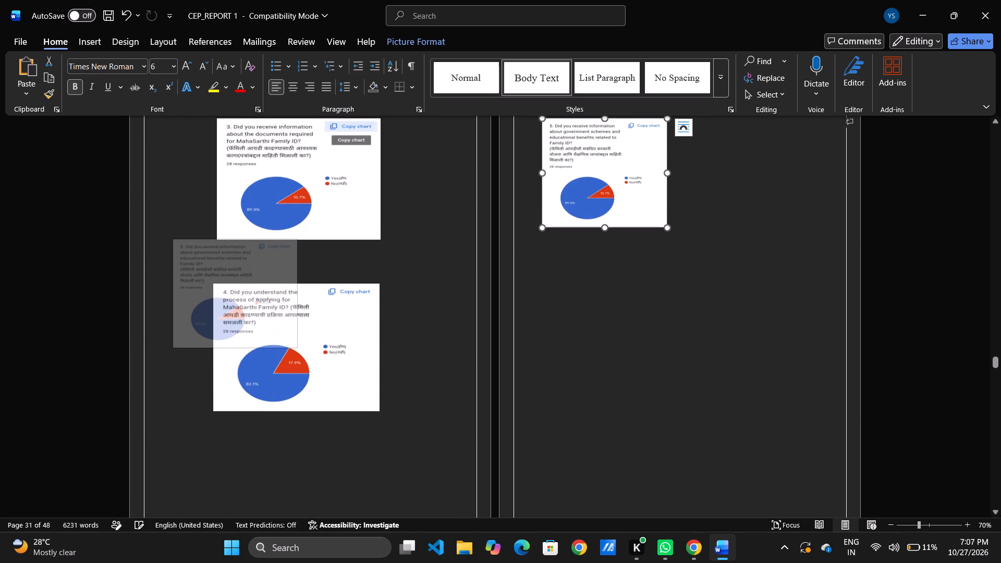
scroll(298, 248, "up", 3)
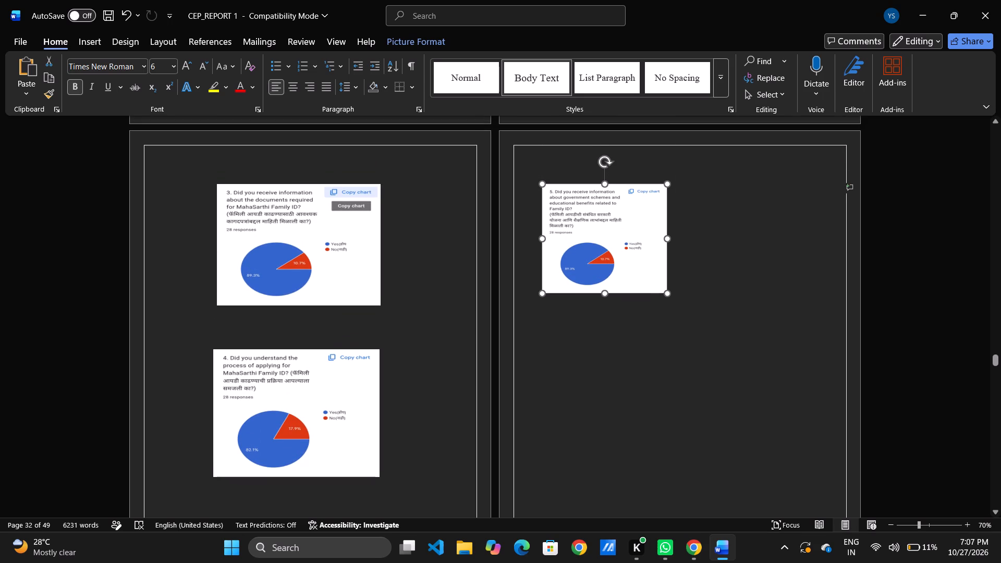
Enlarge the question 5 chart slightly on its own page, keeping its proportions.
left_click_drag(666, 182, 667, 181)
left_click_drag(667, 181, 679, 173)
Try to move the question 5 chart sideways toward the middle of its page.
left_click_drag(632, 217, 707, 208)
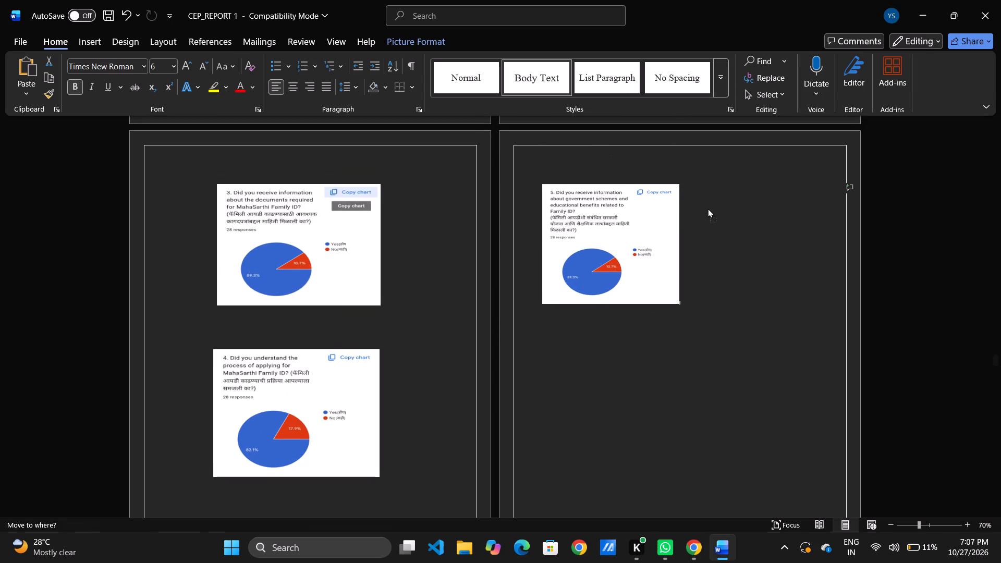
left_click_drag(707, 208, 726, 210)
Insert 20 spaces before the question 5 chart to shift it toward the horizontal centre of its page.
left_click(542, 203)
key("space")
key("space")
key("space")
key("space")
key("space")
key("space")
key("space")
key("space")
key("space")
key("space")
key("space")
key("space")
key("space")
key("space")
key("space")
key("space")
key("space")
key("space")
key("space")
key("space")
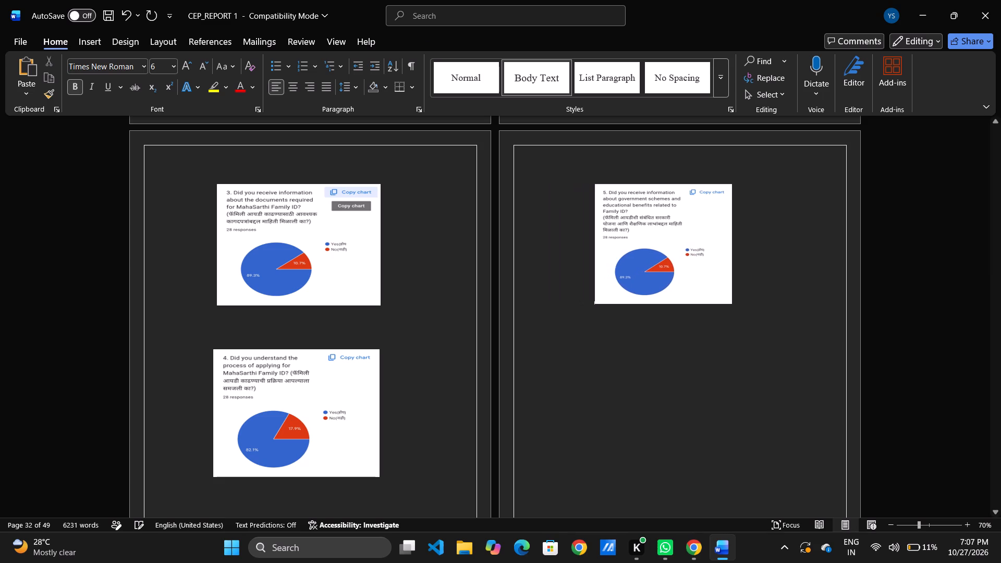
Enlarge the question 5 chart a little more, keeping its proportions, to about the height of the question 4 chart.
left_click(712, 203)
left_click_drag(732, 182, 740, 175)
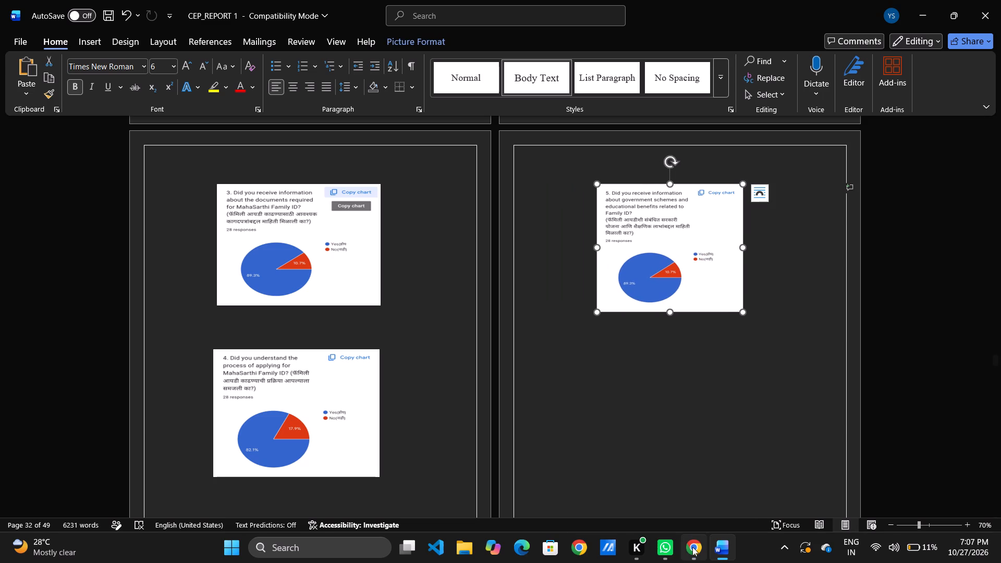
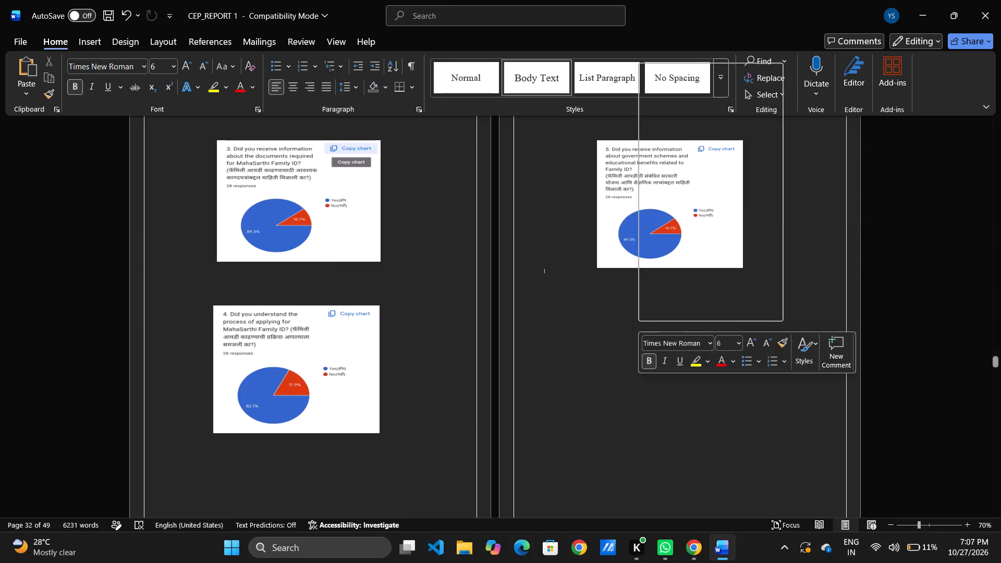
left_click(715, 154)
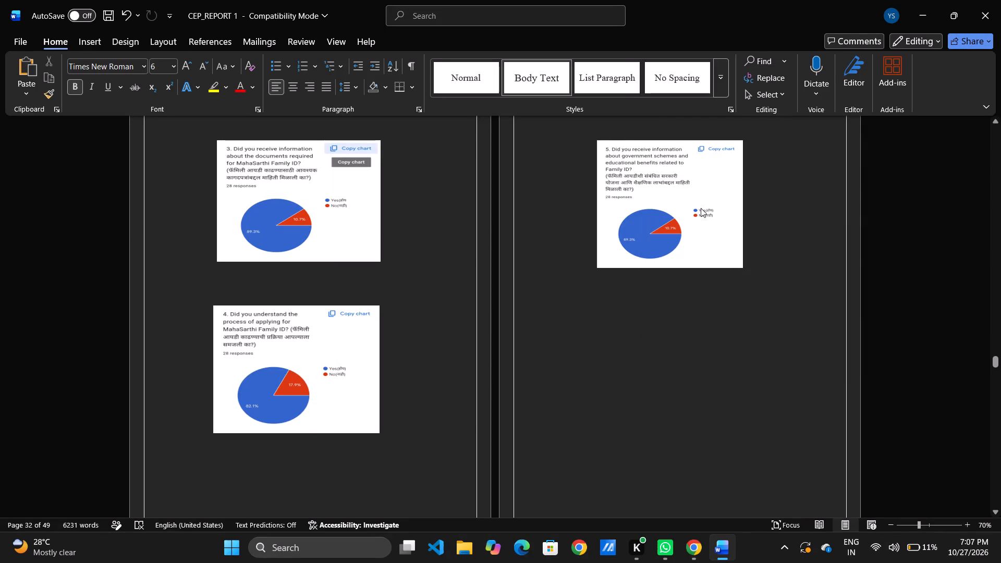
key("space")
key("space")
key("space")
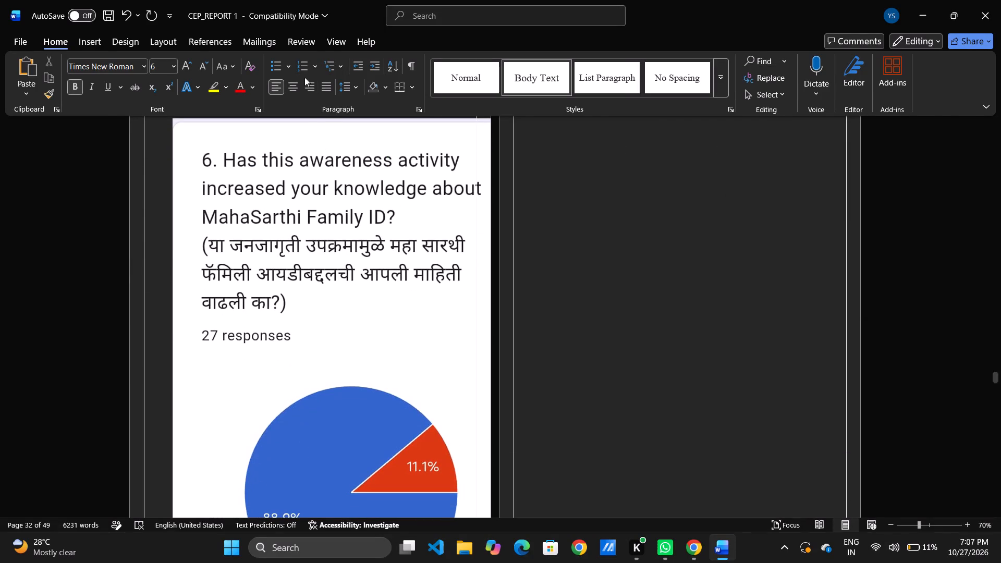
Reduce the oversized question 6 chart to about half its height and half its width so it fits below the question 5 chart.
scroll(322, 115, "down", 1)
scroll(325, 120, "up", 4)
left_click(382, 221)
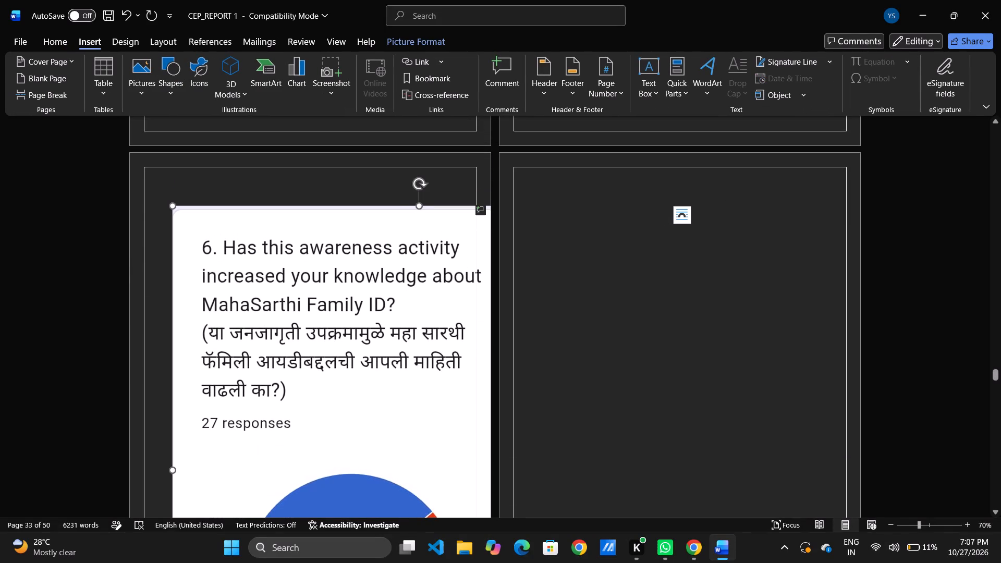
left_click_drag(421, 204, 385, 442)
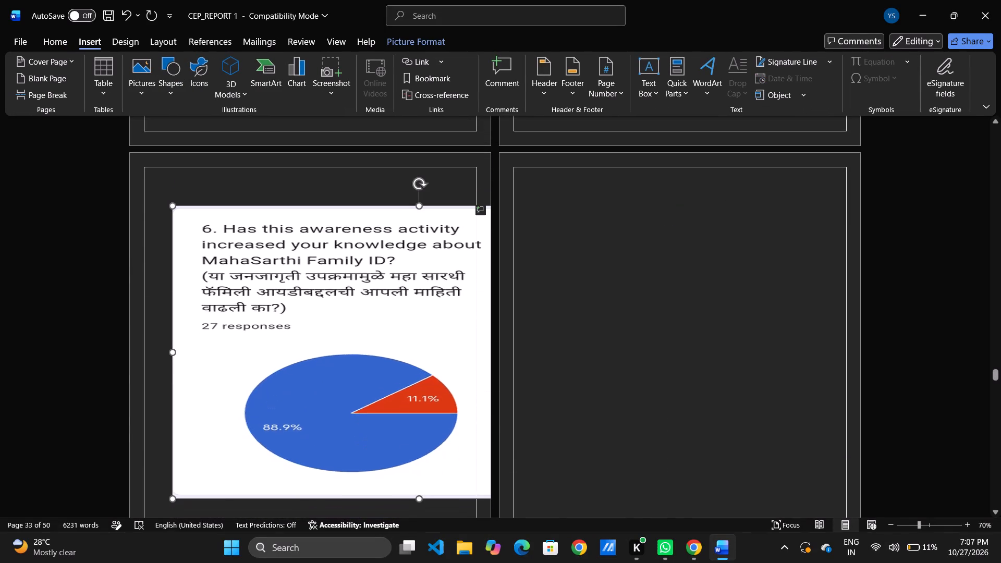
left_click_drag(541, 262, 543, 262)
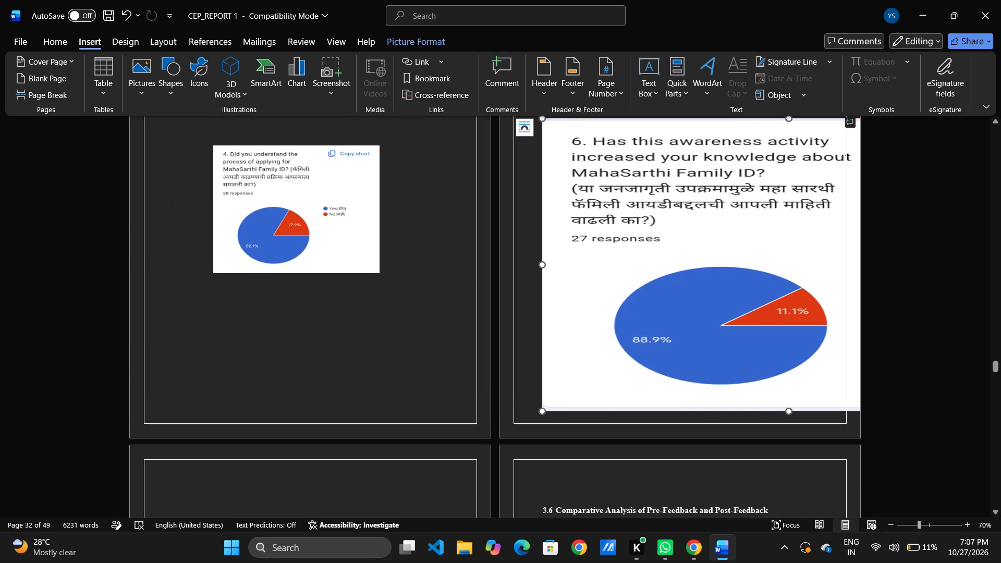
left_click_drag(543, 262, 778, 270)
left_click_drag(804, 265, 778, 276)
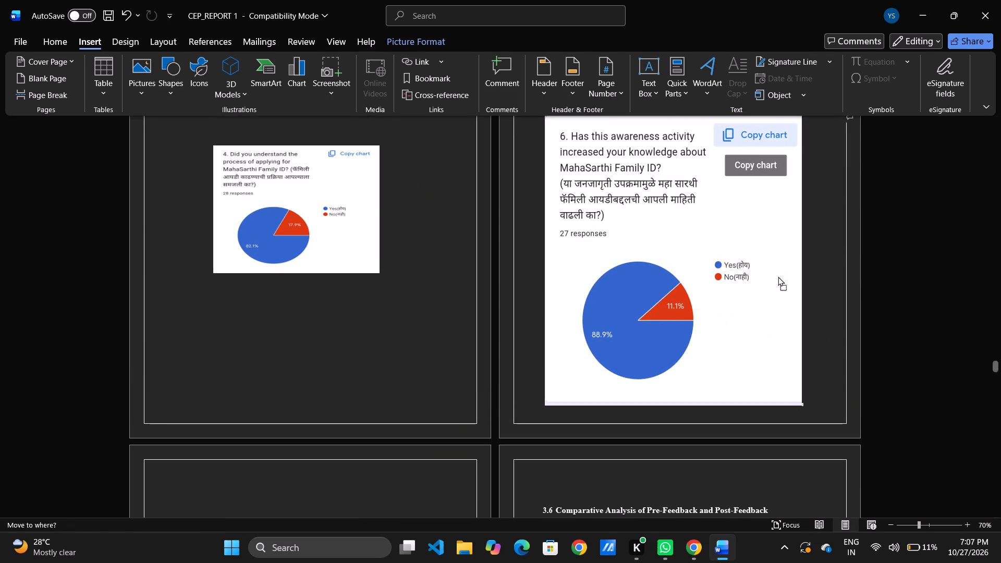
left_click_drag(778, 276, 770, 272)
scroll(764, 199, "up", 1)
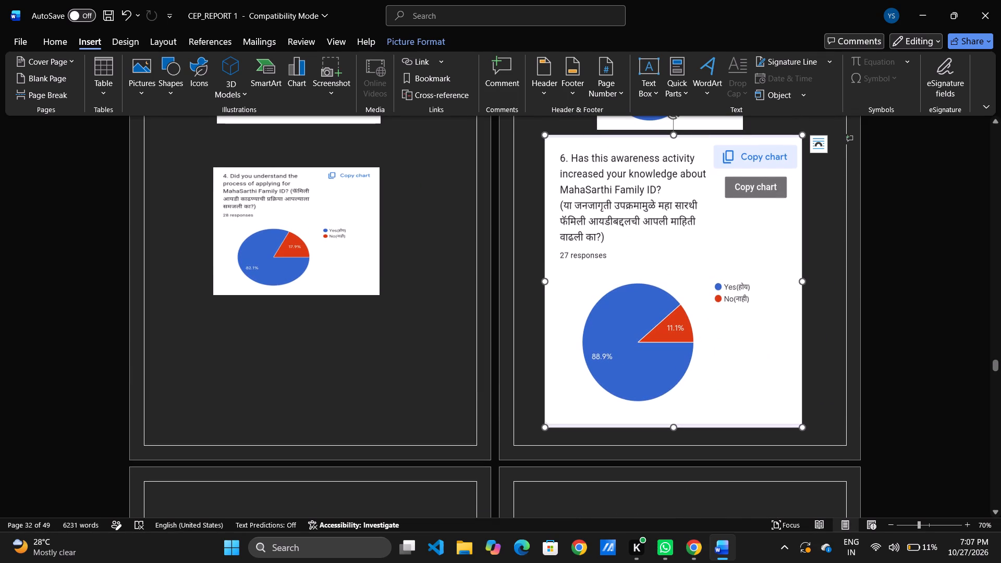
Shrink the question 6 chart proportionally, then trim its height and widen it to about the width of the question 4 chart.
left_click_drag(801, 138, 690, 280)
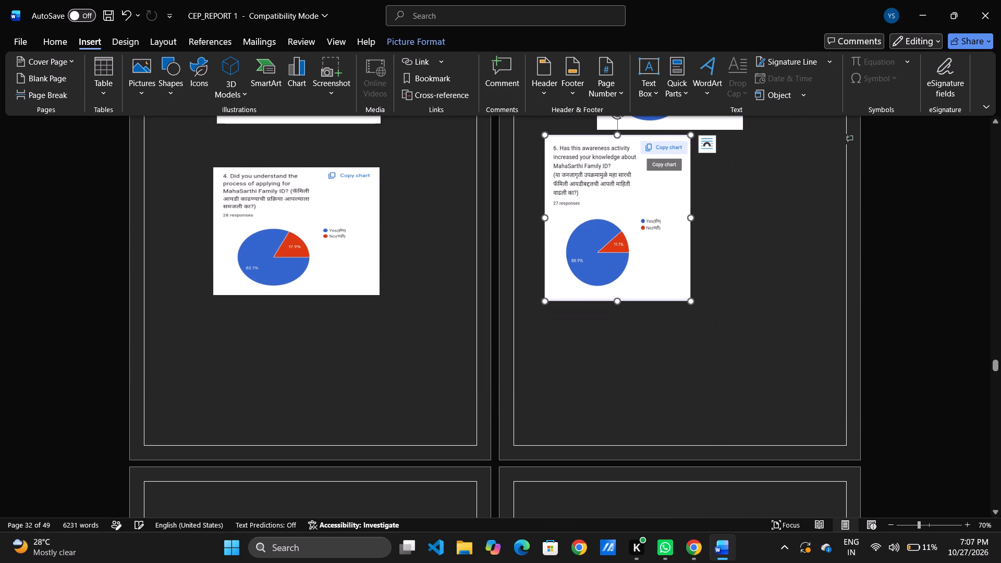
left_click_drag(652, 243, 771, 277)
left_click_drag(619, 300, 620, 284)
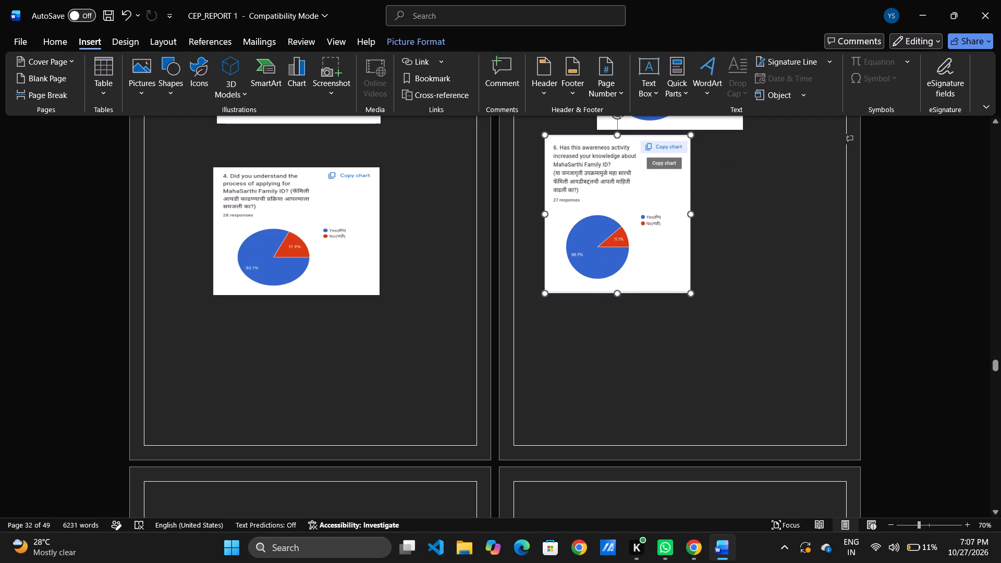
left_click_drag(620, 284, 621, 278)
left_click_drag(692, 203, 710, 203)
left_click_drag(649, 191, 699, 336)
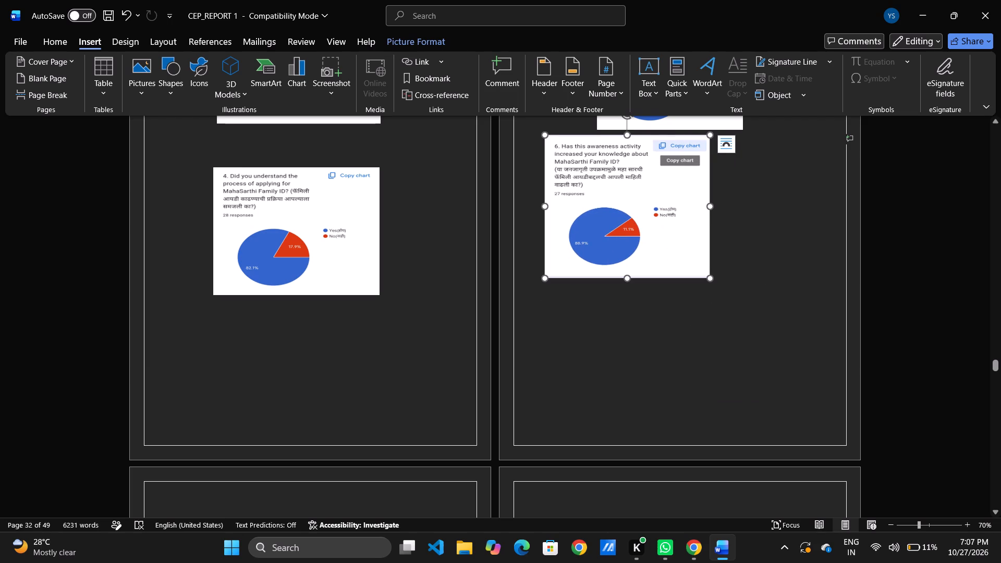
Insert 20 spaces before the question 6 chart to shift it toward the horizontal centre of its page.
left_click(543, 150)
left_click(535, 138)
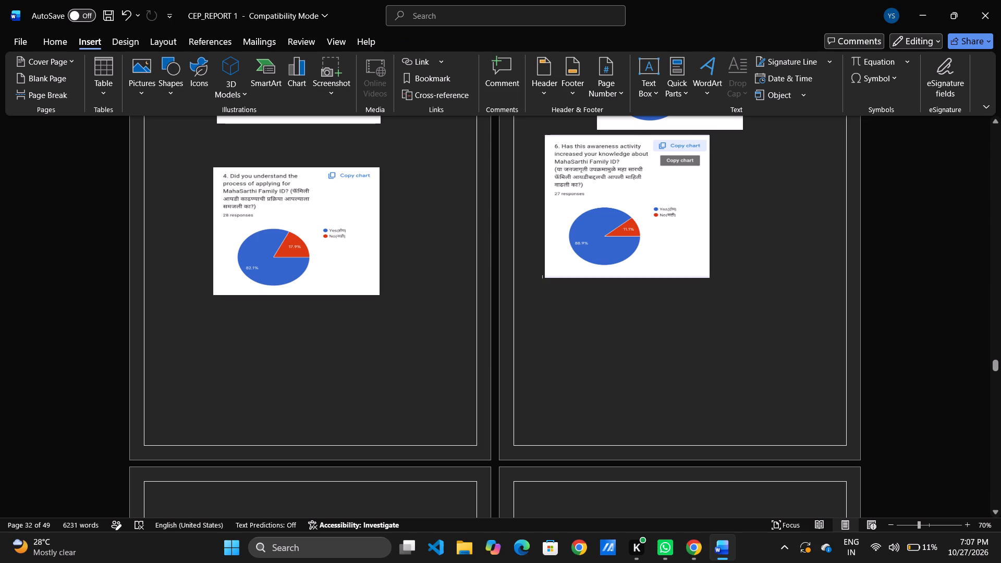
key("space")
key("space")
key("space")
key("space")
key("space")
key("space")
key("space")
key("space")
key("space")
key("space")
key("space")
key("space")
key("space")
key("space")
key("space")
key("space")
key("space")
key("space")
key("space")
key("space")
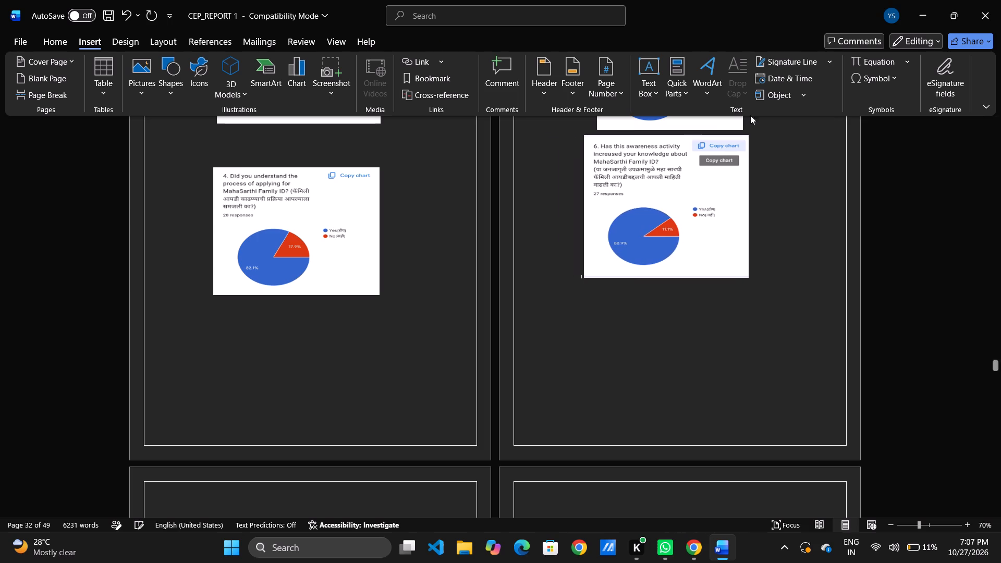
Insert nine blank lines between the question 5 and question 6 charts to lower the question 6 chart.
left_click(752, 124)
key("Return")
key("Return")
key("Return")
key("Return")
key("Return")
key("Return")
key("Return")
key("Return")
key("Return")
Shrink the question 6 chart slightly, keeping its proportions, so its width is closer to that of the question 5 chart.
scroll(750, 123, "up", 7)
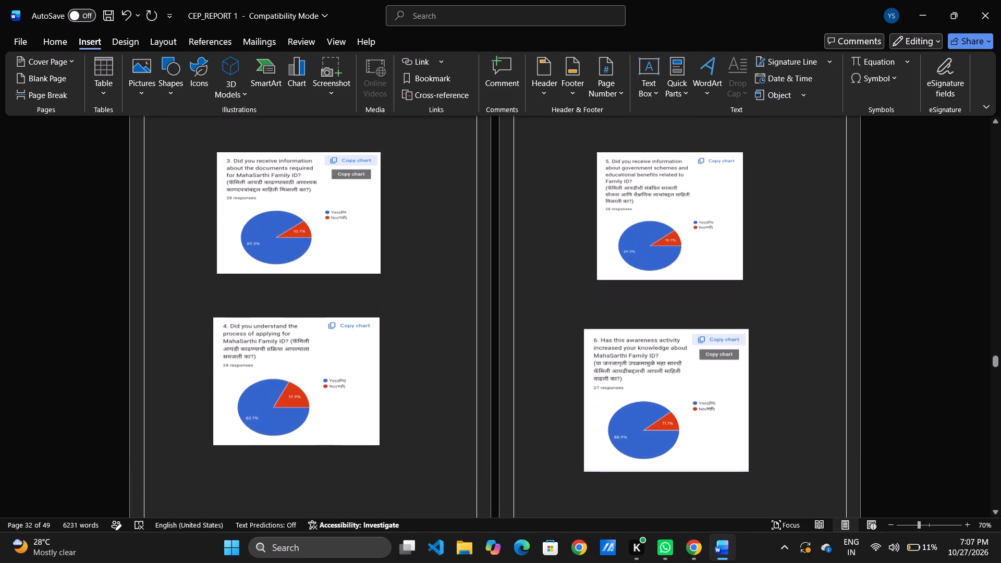
scroll(750, 123, "up", 6)
scroll(750, 123, "down", 8)
left_click(736, 326)
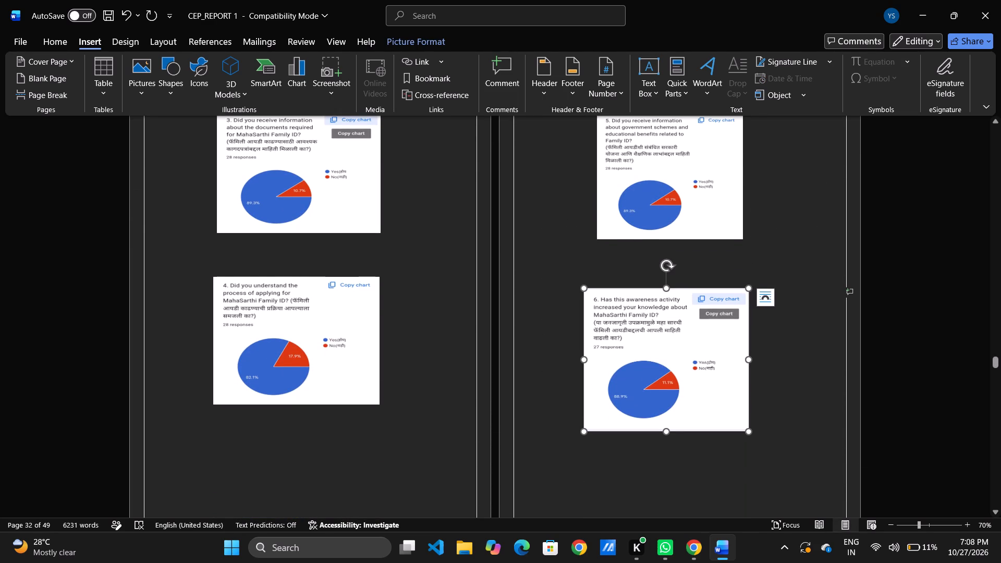
left_click_drag(751, 285, 738, 301)
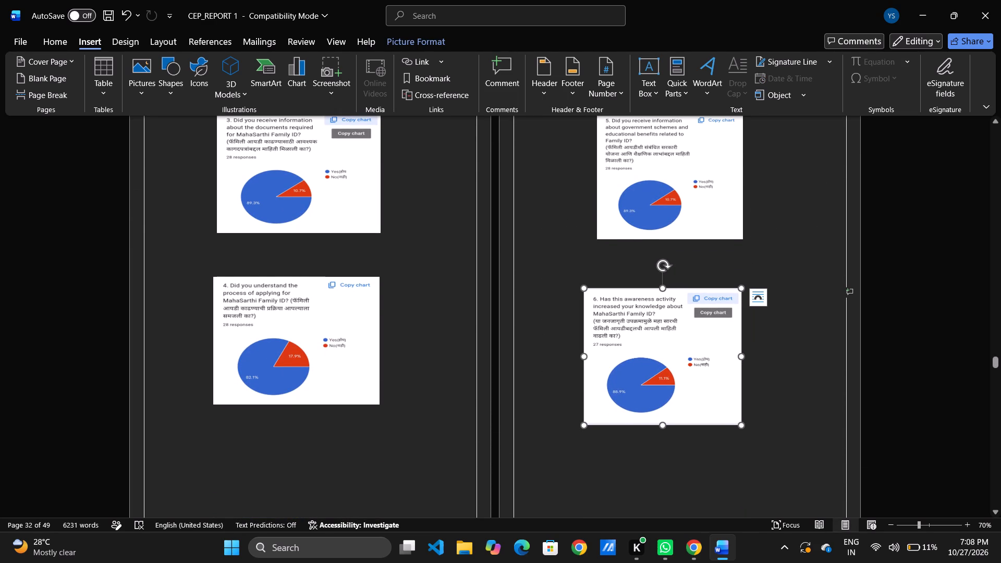
Insert 12 more spaces before the question 6 chart to align it more centrally beneath the question 5 chart.
left_click(583, 296)
key("space")
key("space")
key("space")
key("space")
key("space")
key("space")
key("space")
key("space")
key("space")
key("space")
key("space")
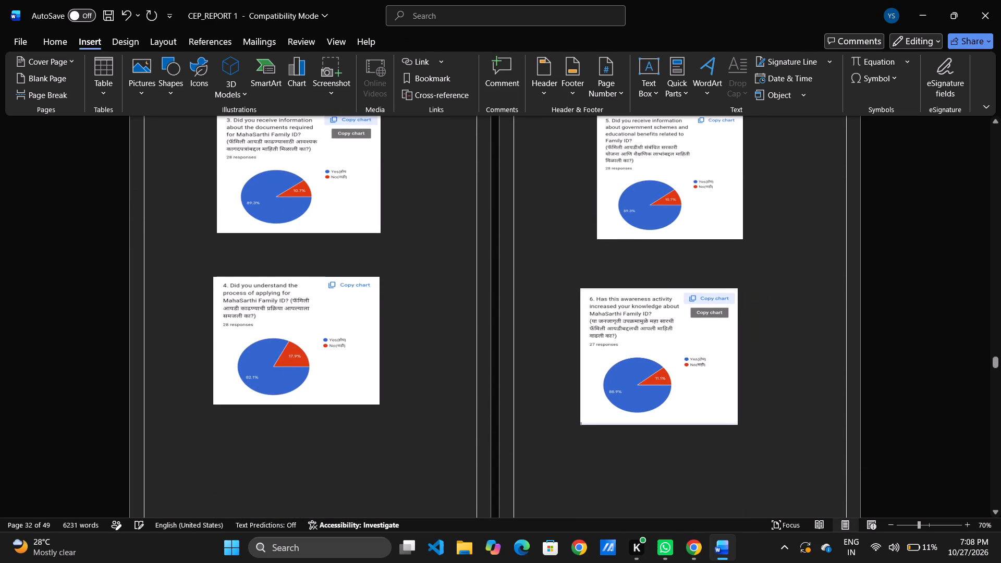
key("space")
Review the chart layout in section 3.5 Post Feedback Form Analysis and the pages leading into the section 3.6 comparative analysis.
scroll(673, 270, "up", 4)
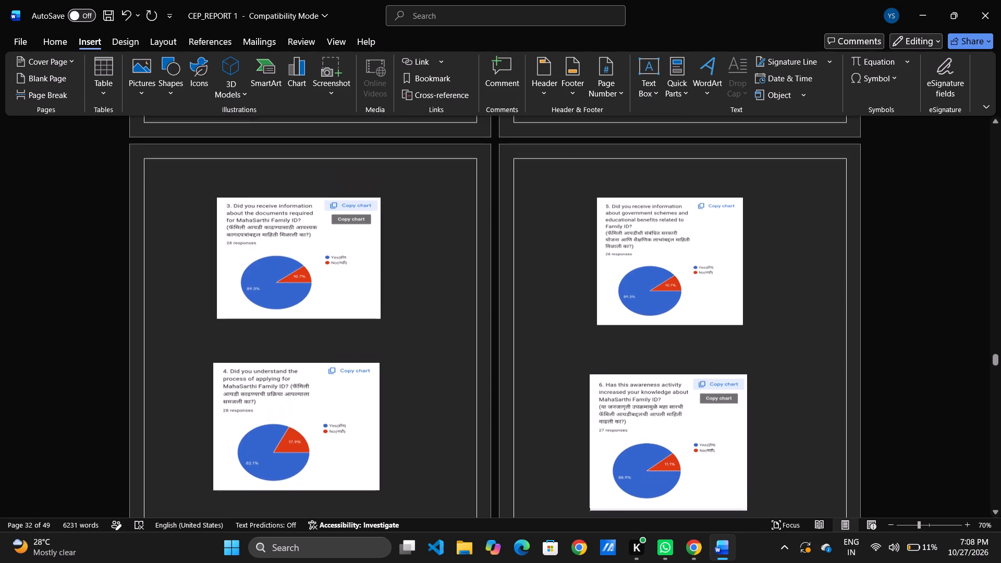
scroll(688, 246, "up", 5)
scroll(691, 242, "down", 17)
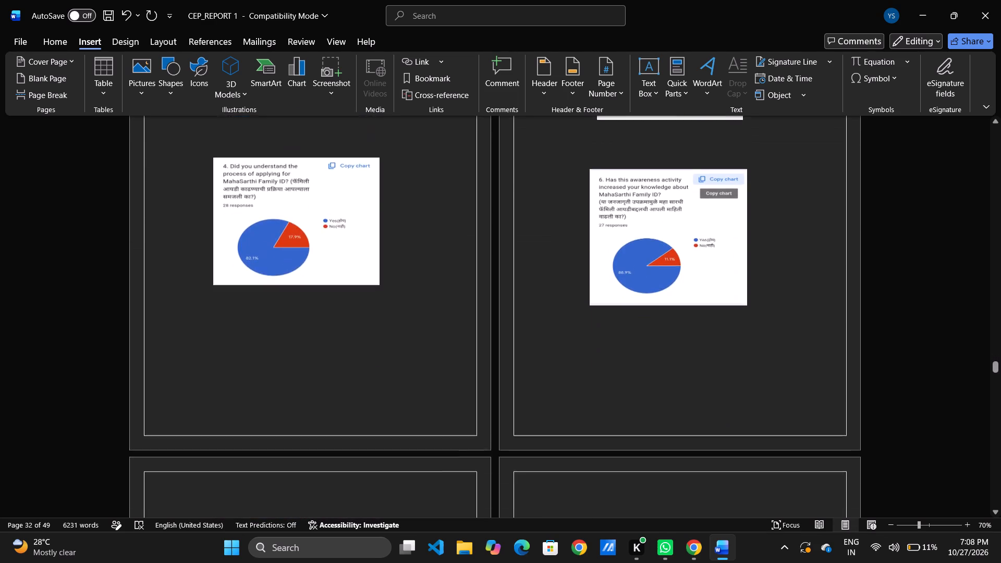
scroll(701, 218, "up", 12)
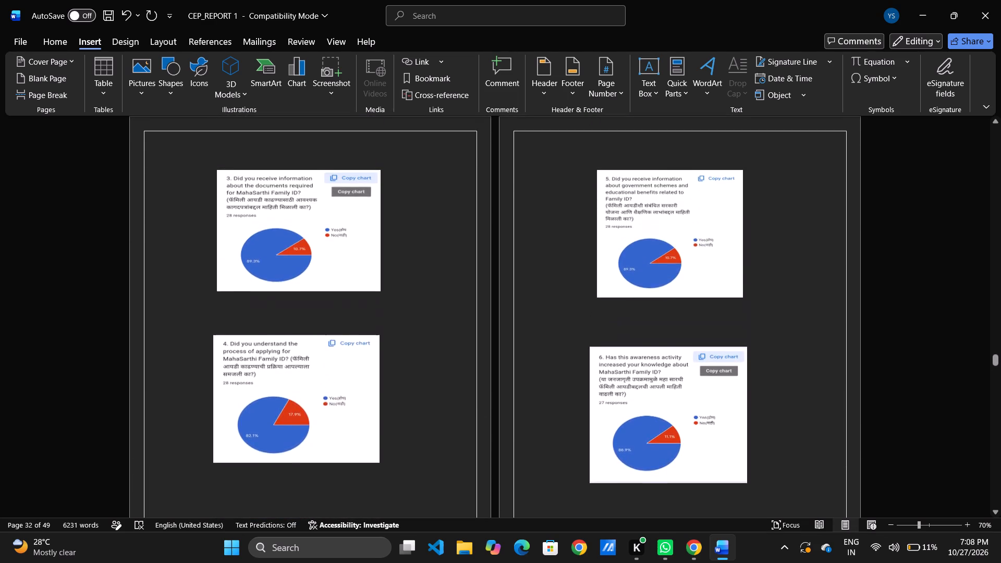
scroll(701, 218, "up", 19)
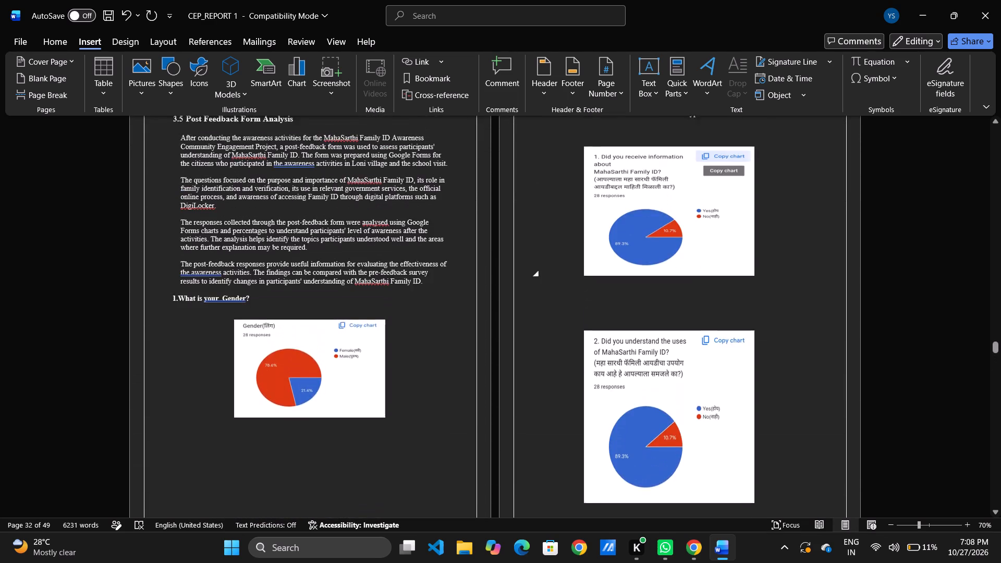
scroll(701, 218, "up", 4)
scroll(701, 218, "down", 2)
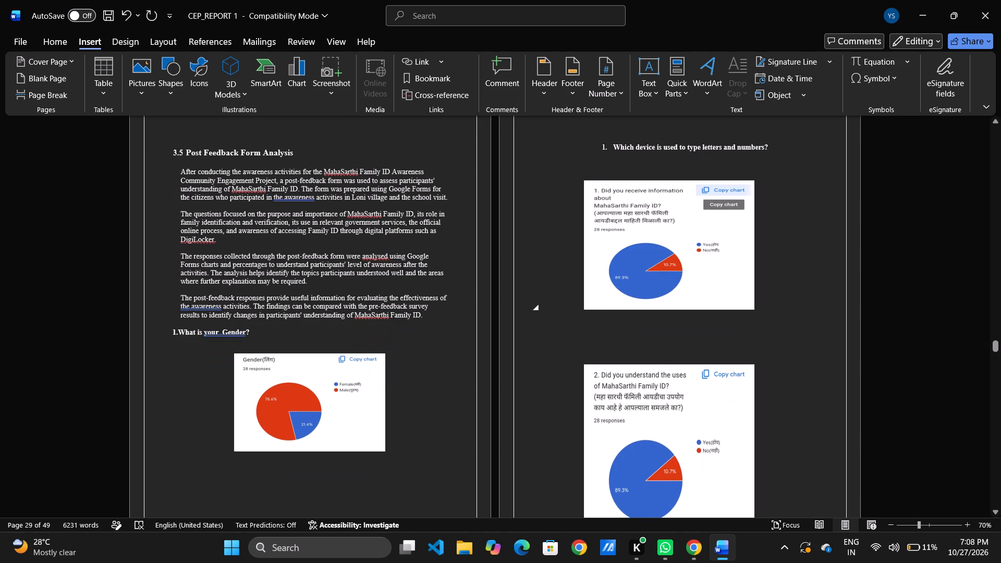
scroll(738, 231, "down", 8)
scroll(709, 228, "down", 20)
scroll(709, 228, "down", 6)
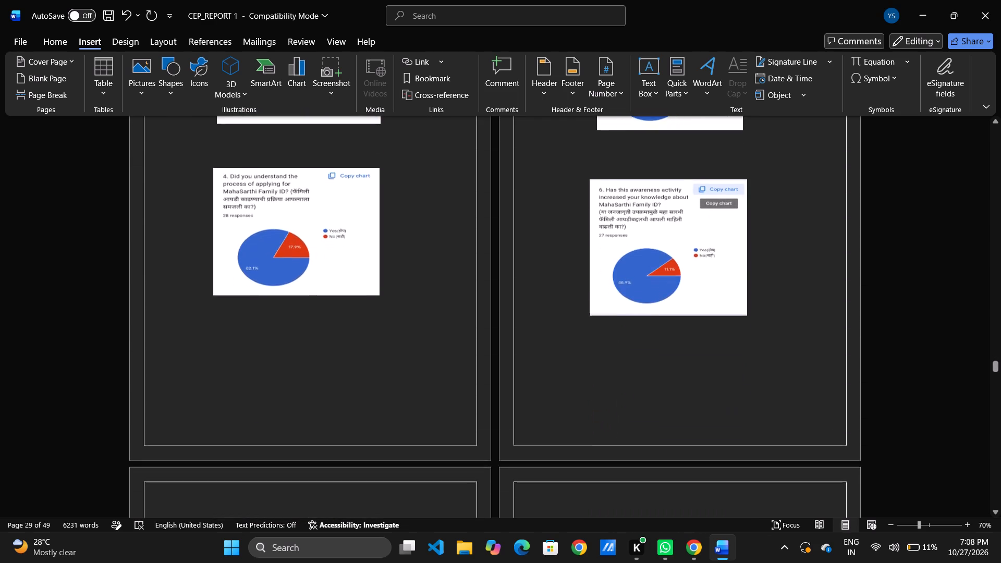
scroll(658, 212, "down", 13)
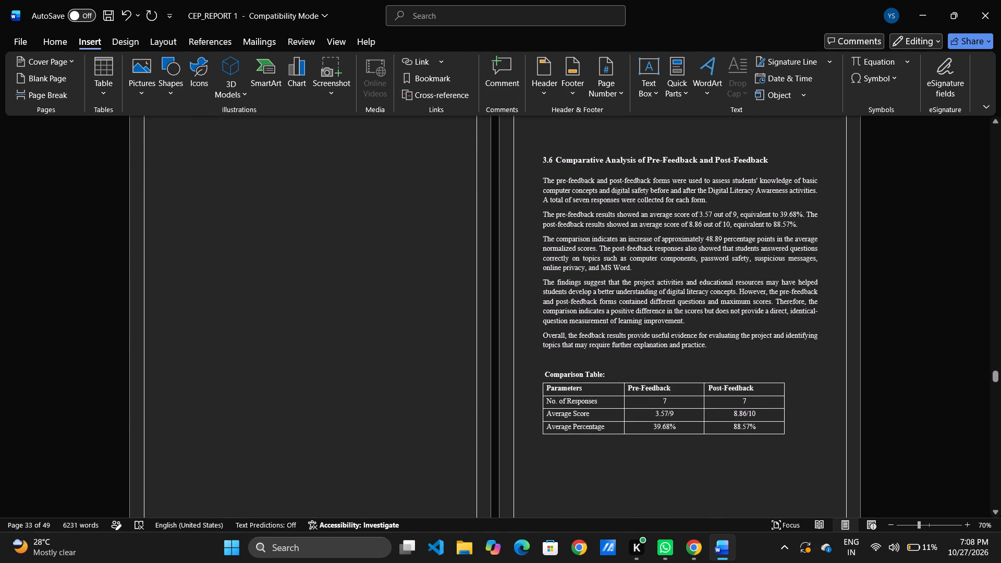
scroll(712, 399, "up", 4)
scroll(662, 265, "up", 11)
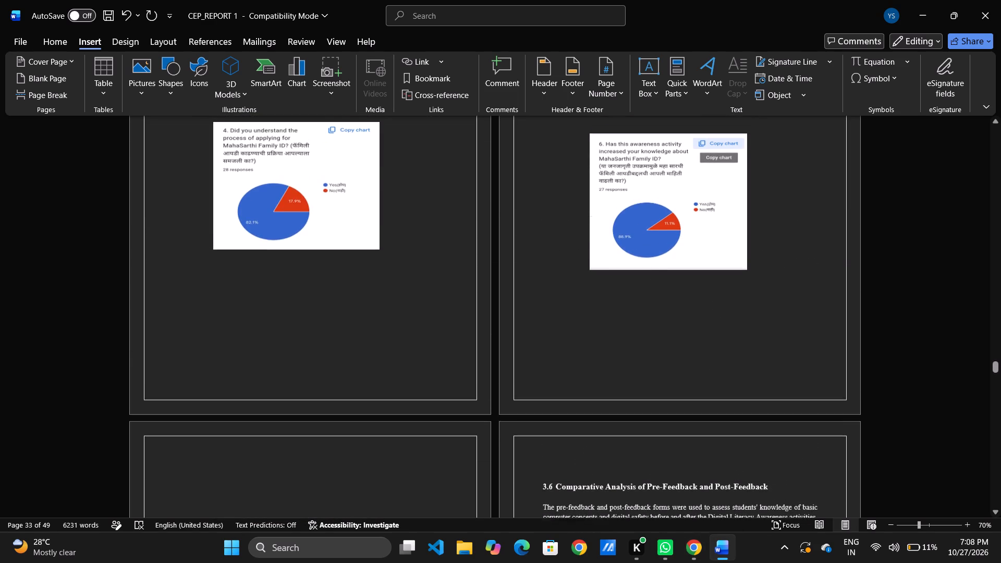
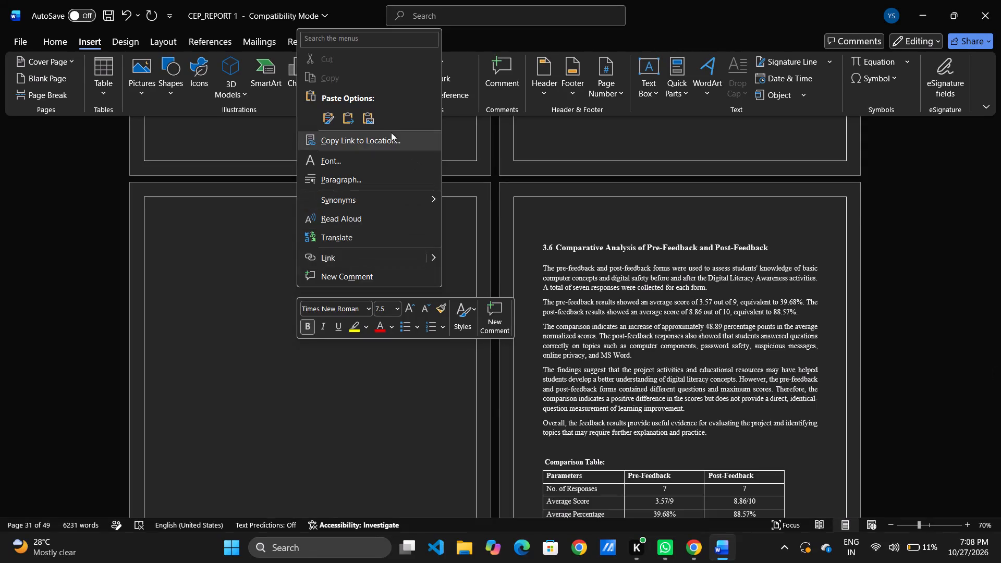
Paste the copied question 7 survey chart as a picture on the blank page before section 3.6.
left_click(370, 117)
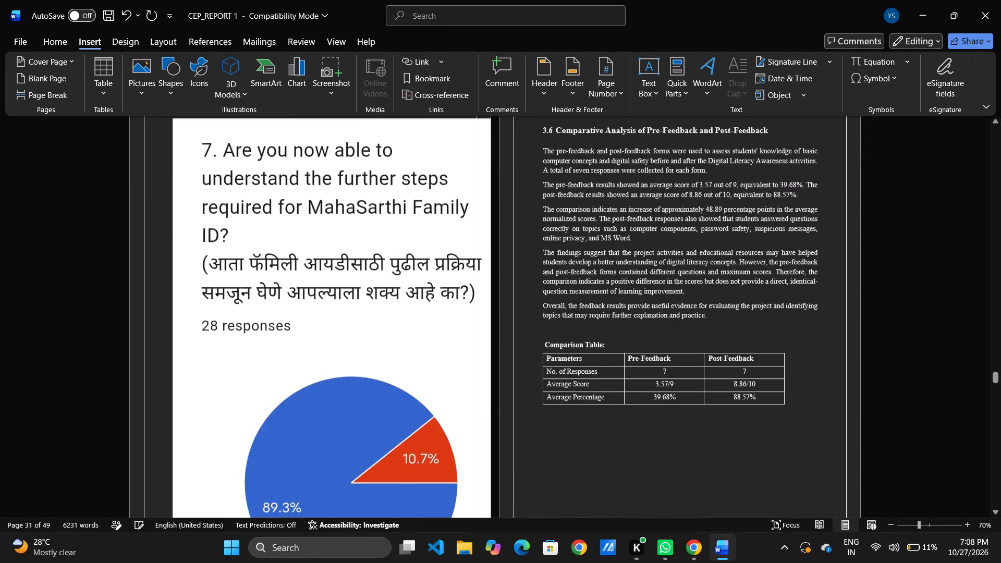
Shrink the question 7 chart in width and height to about half the page width so it fits inside the page border.
scroll(272, 168, "down", 1)
scroll(272, 168, "up", 5)
left_click_drag(377, 224, 372, 225)
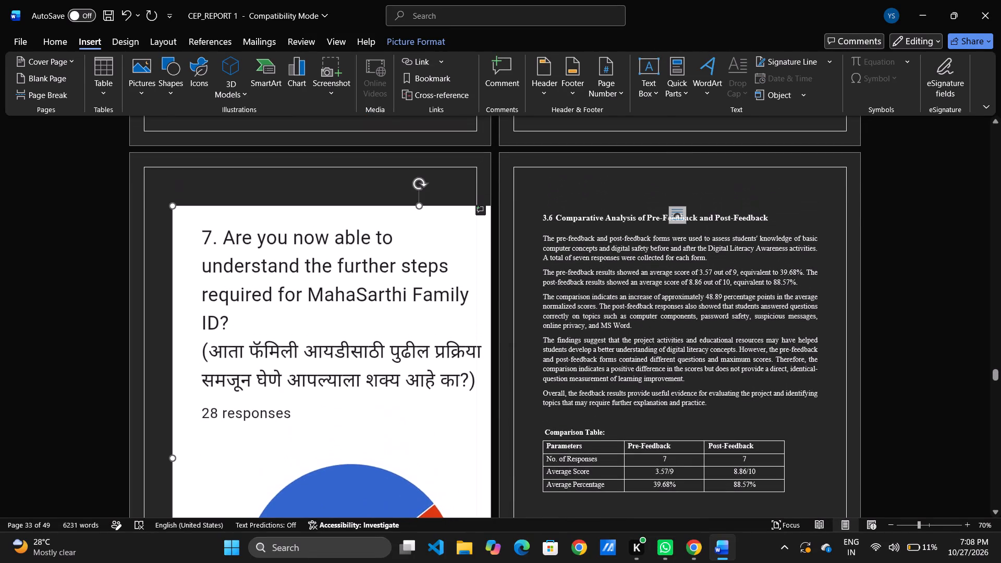
left_click_drag(418, 207, 340, 437)
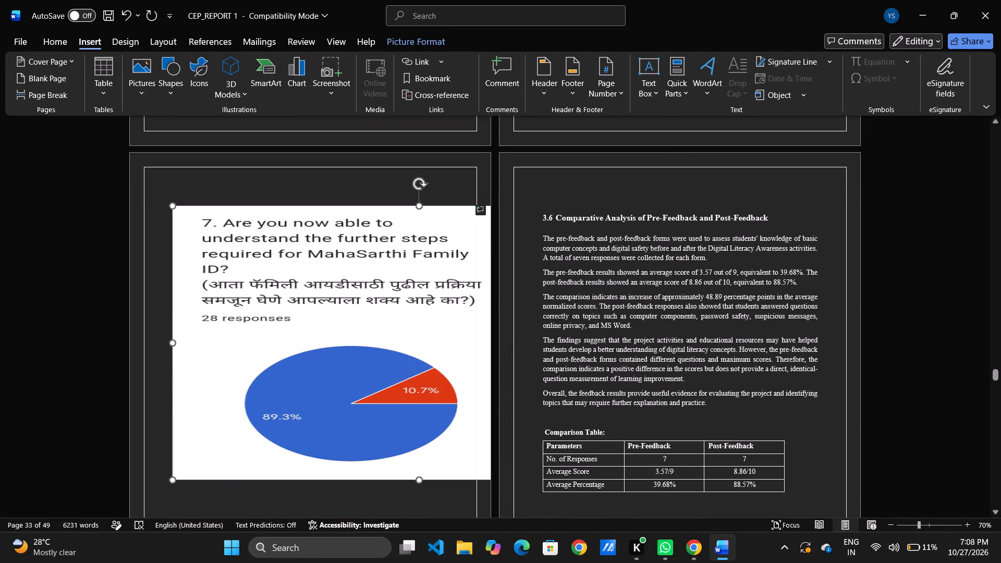
left_click_drag(170, 342, 432, 359)
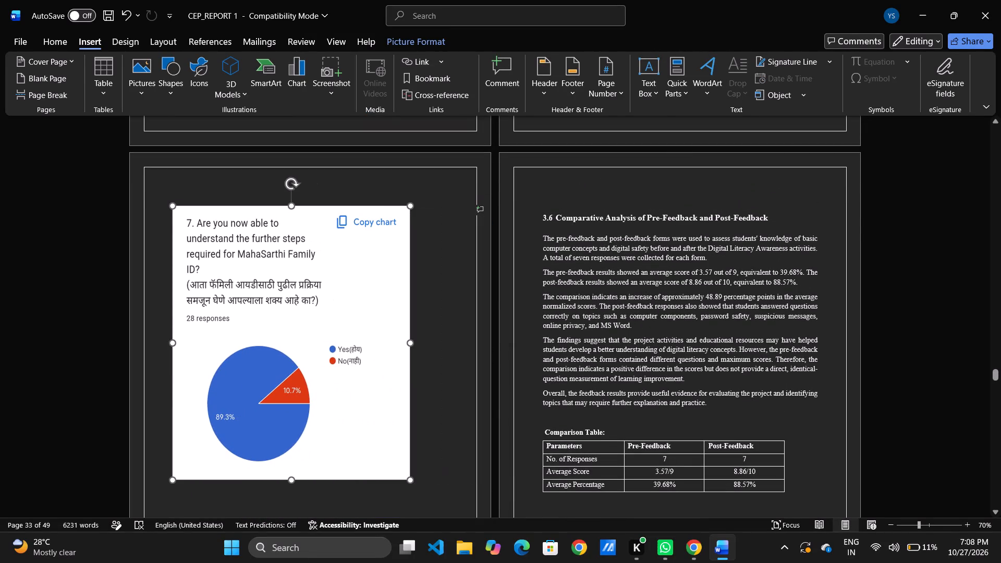
left_click_drag(432, 359, 434, 359)
left_click_drag(406, 342, 450, 336)
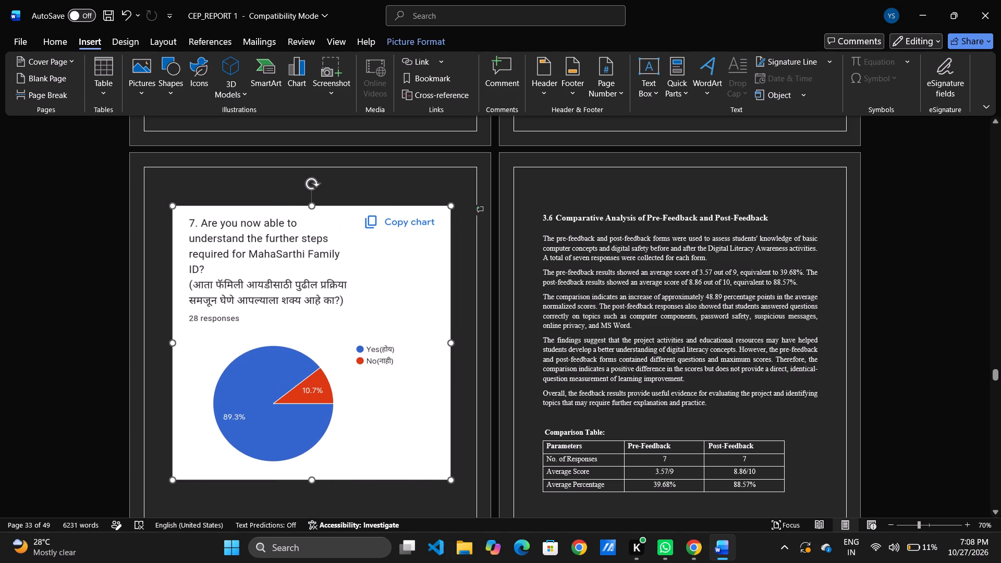
left_click_drag(450, 336, 450, 336)
left_click_drag(312, 483, 332, 403)
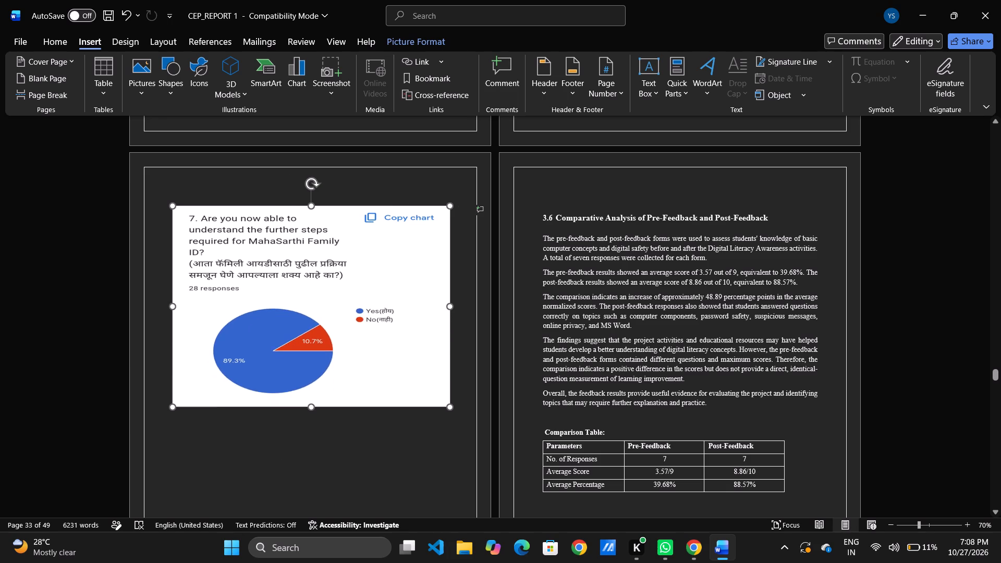
left_click_drag(332, 403, 333, 400)
left_click_drag(449, 302, 433, 307)
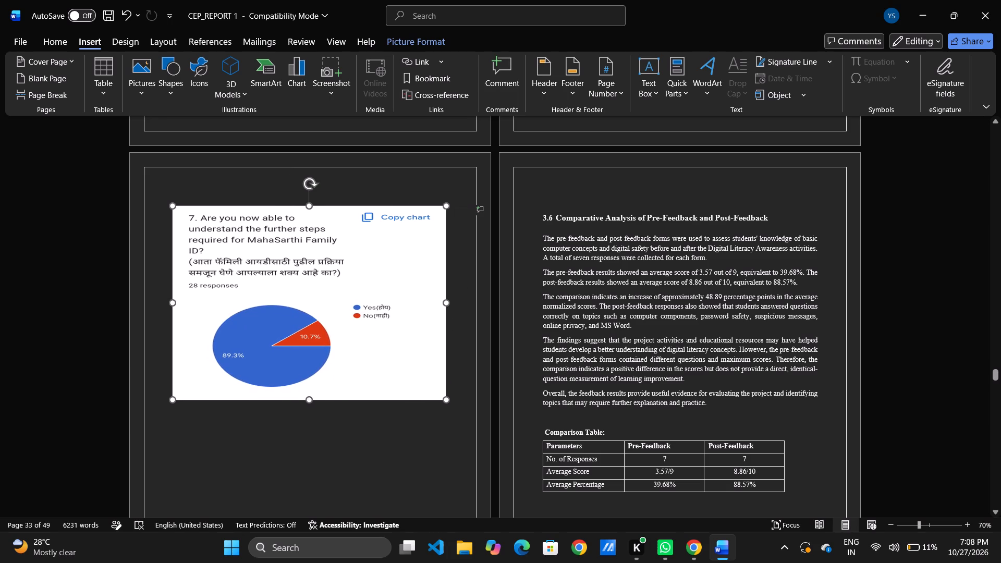
left_click_drag(433, 307, 401, 308)
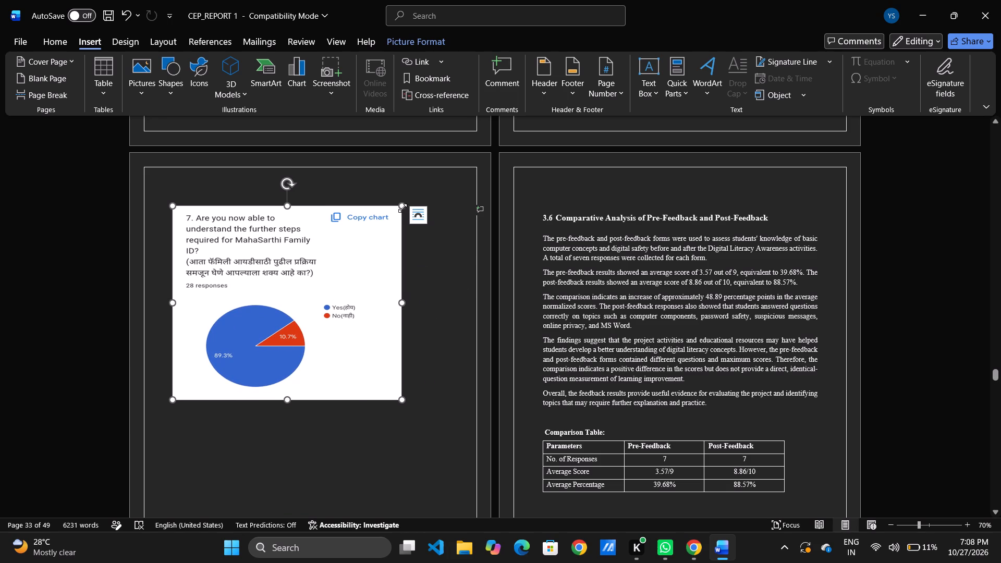
left_click_drag(402, 206, 344, 270)
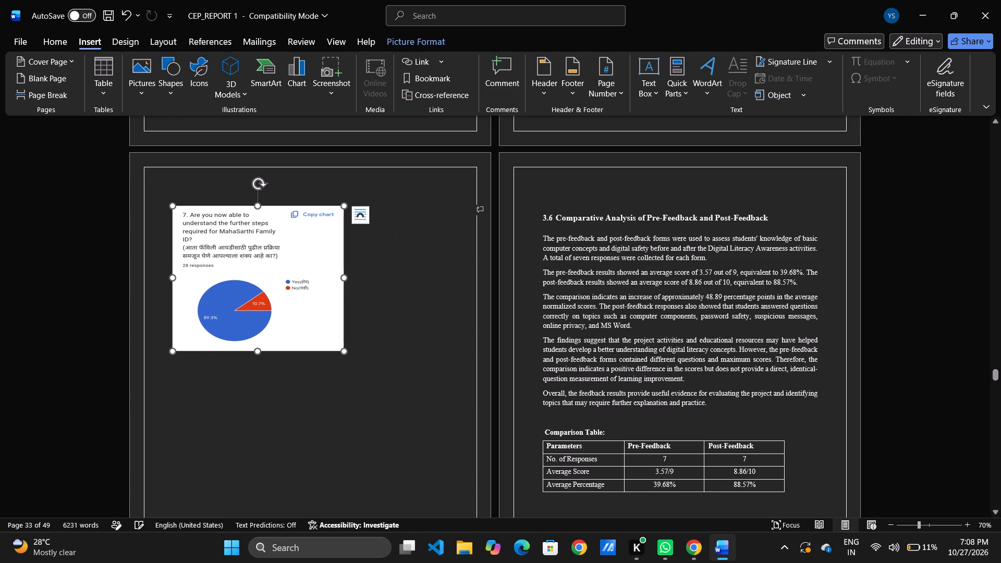
Insert 20 spaces before the question 7 chart to shift it toward the centre of the page.
left_click_drag(292, 268, 422, 270)
left_click(171, 216)
key("space")
key("space")
key("space")
key("space")
key("space")
key("space")
key("space")
key("space")
key("space")
key("space")
key("space")
key("space")
key("space")
key("space")
key("space")
key("space")
key("space")
key("space")
key("space")
key("space")
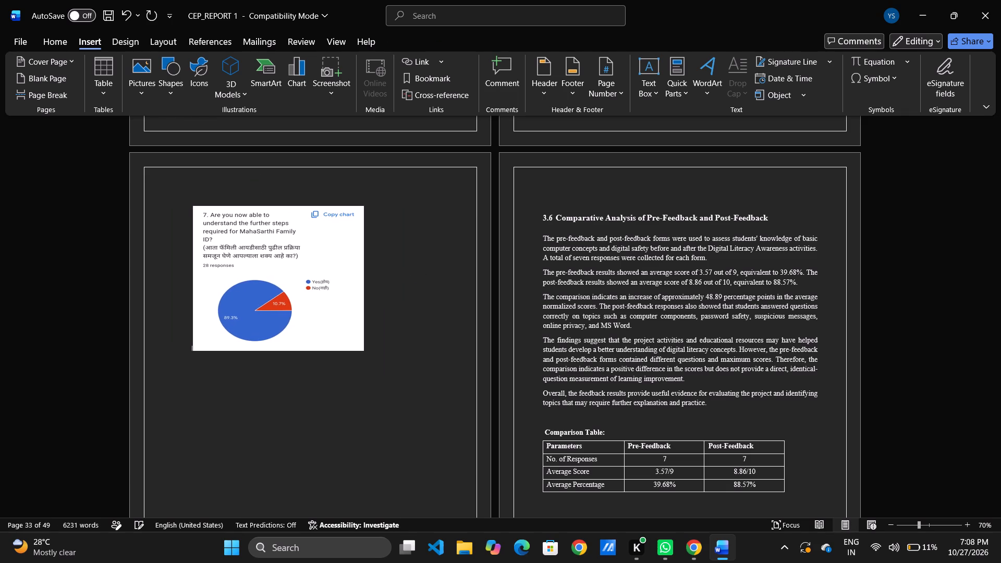
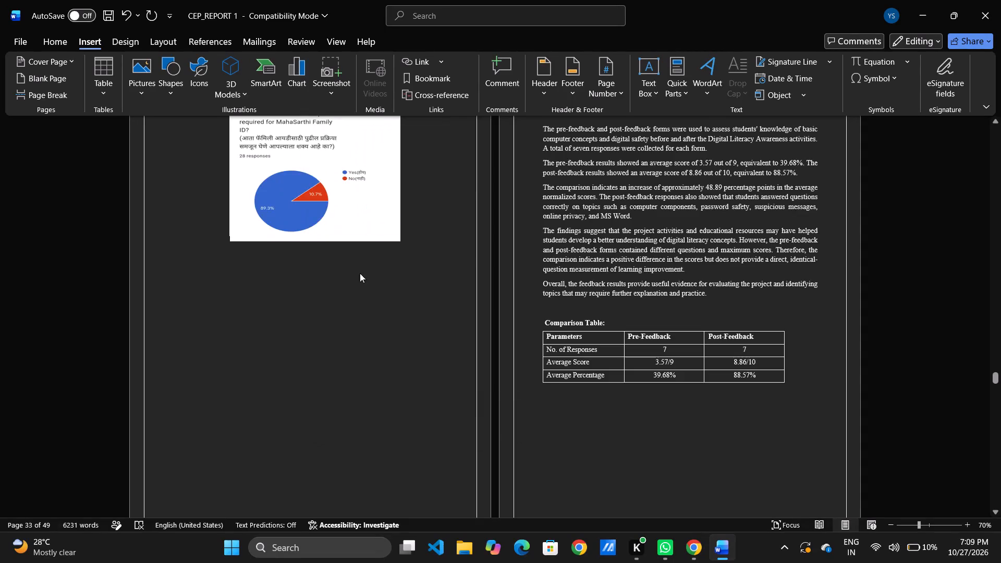
Shrink the oversized question 8 chart in width and height to under half the page width, so it fits on the question 7 chart's page.
scroll(384, 289, "up", 4)
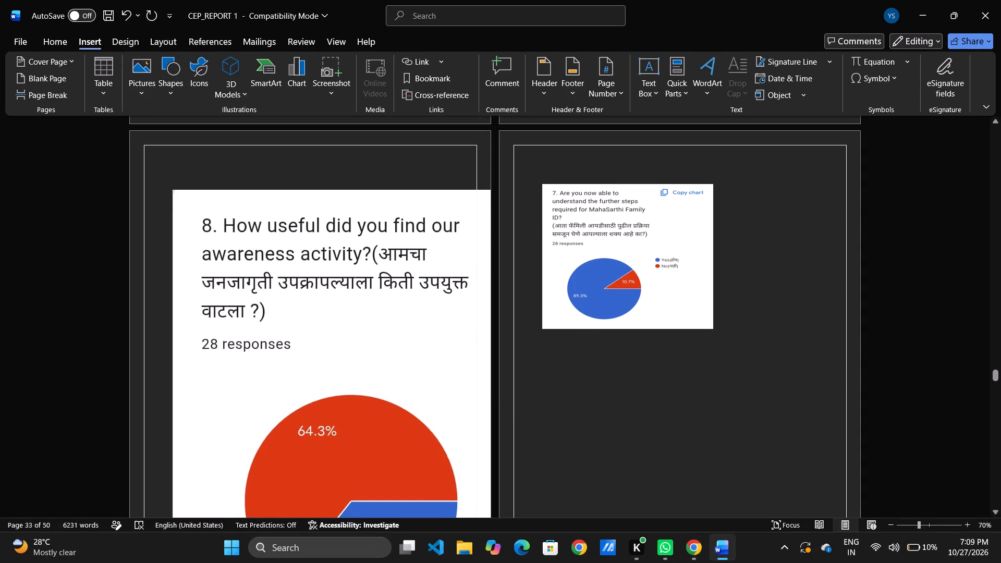
left_click(329, 189)
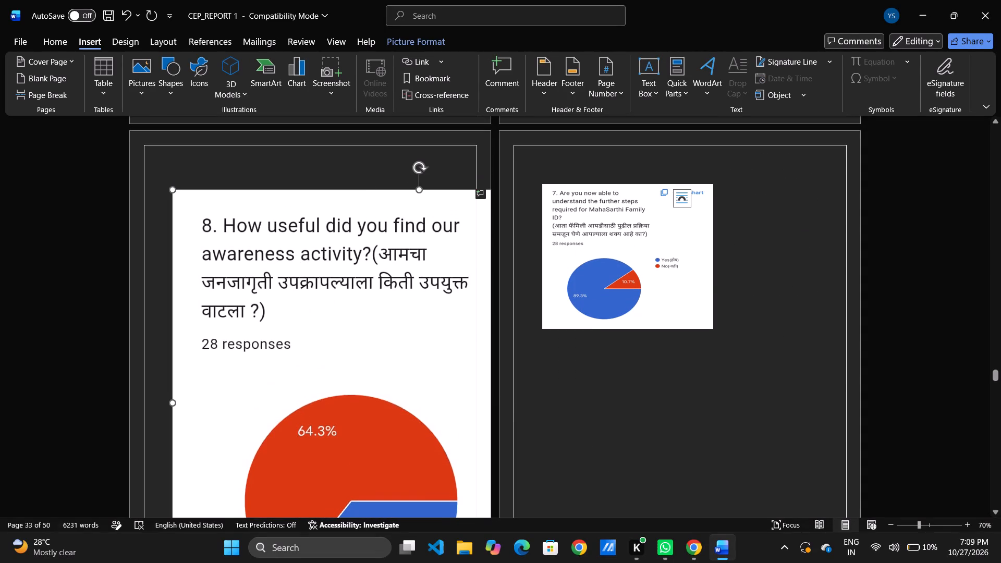
left_click_drag(416, 189, 328, 274)
left_click(458, 202)
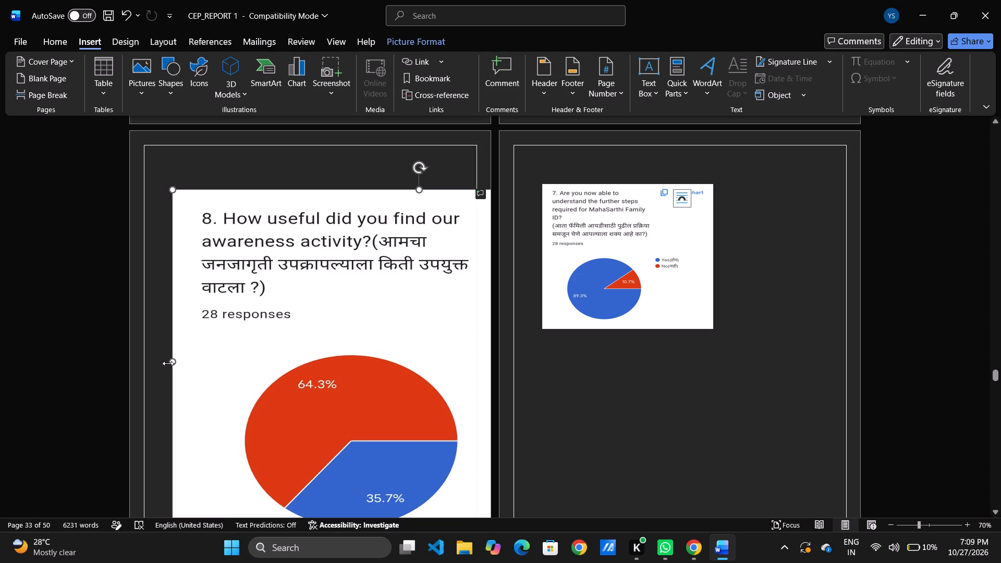
left_click_drag(172, 360, 339, 377)
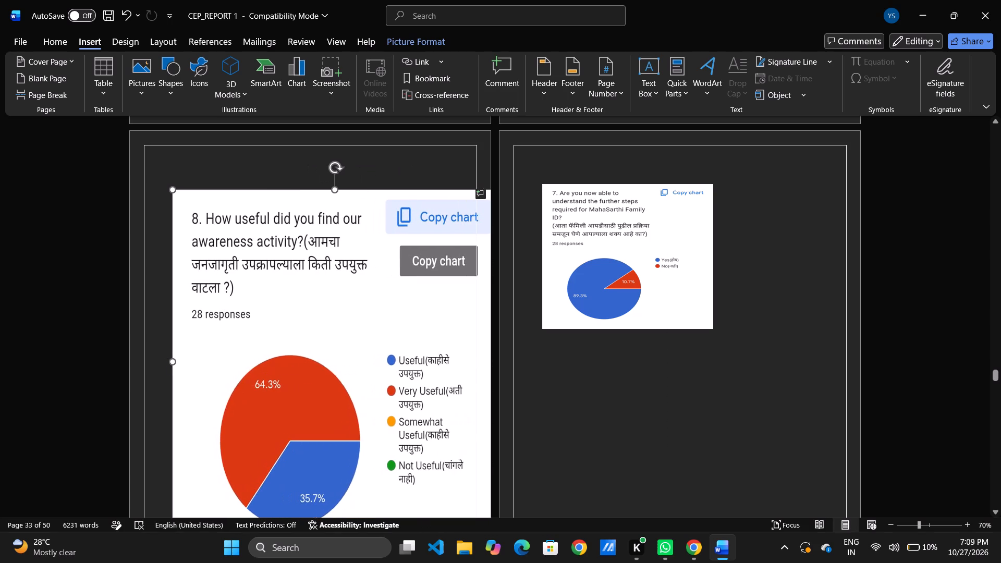
left_click_drag(339, 377, 374, 370)
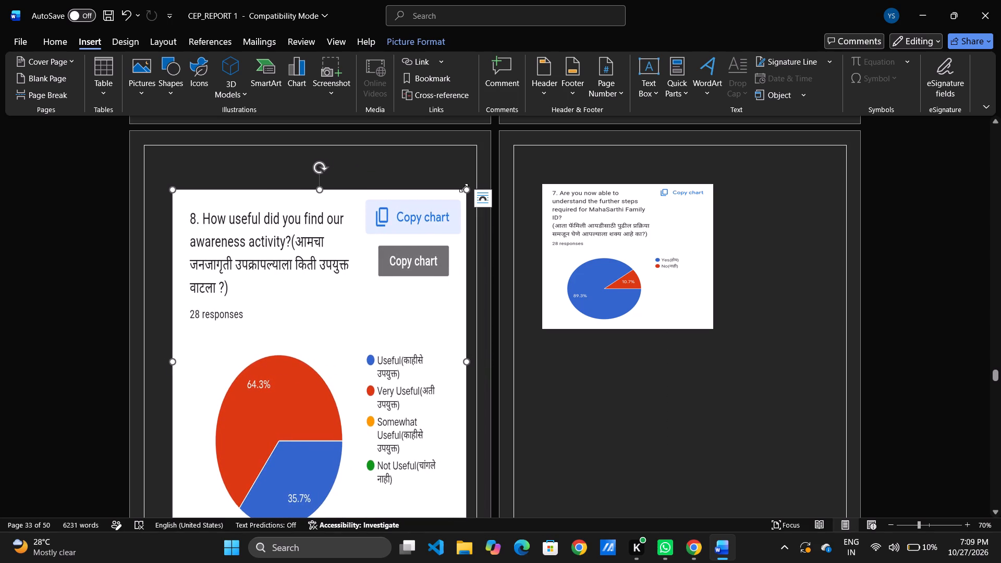
left_click_drag(468, 189, 276, 394)
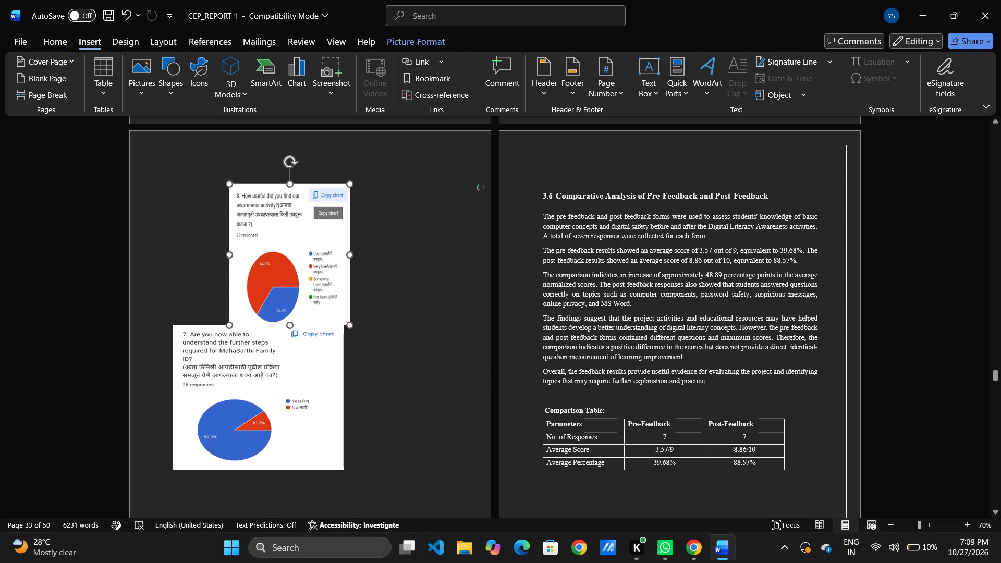
left_click_drag(276, 394, 252, 399)
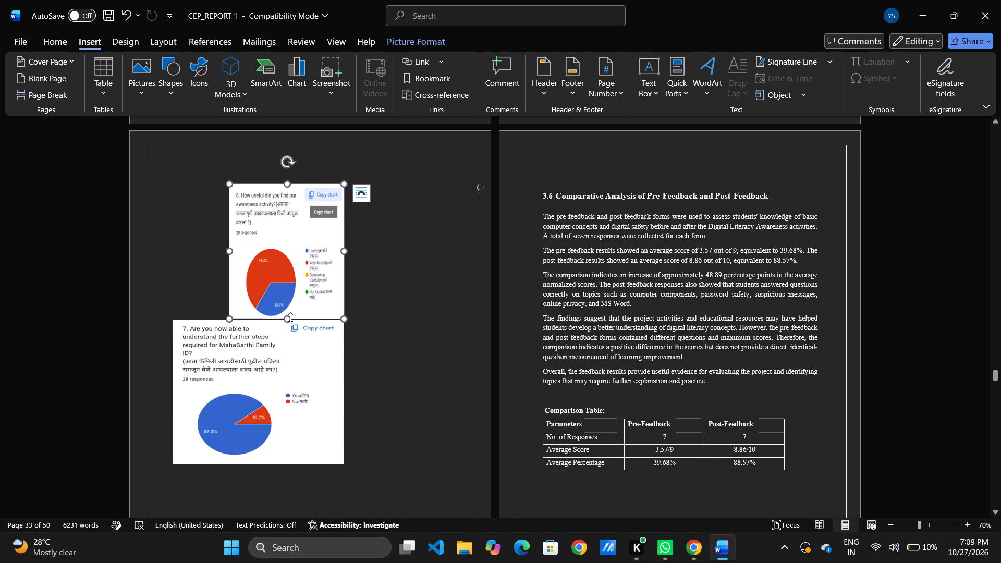
left_click_drag(290, 319, 295, 294)
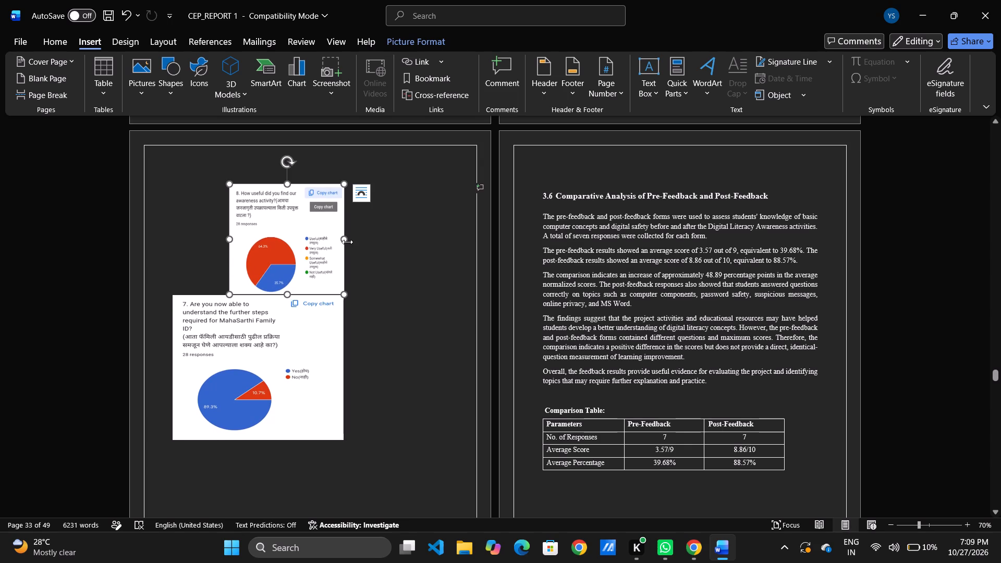
left_click_drag(347, 240, 362, 238)
Move the question 8 chart below the question 7 chart on the page before section 3.6.
left_click_drag(305, 248, 381, 391)
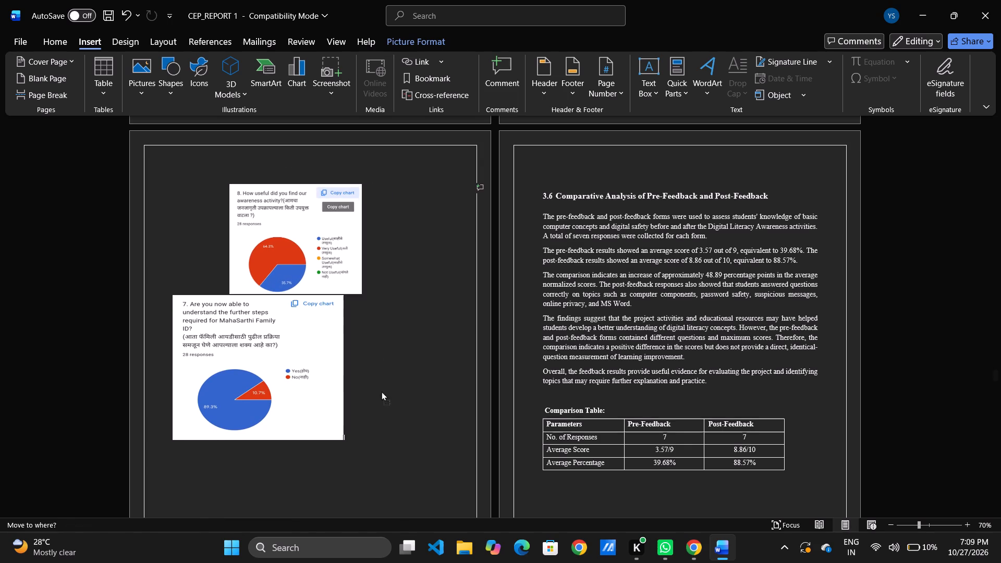
left_click_drag(381, 391, 374, 407)
left_click_drag(253, 385, 254, 386)
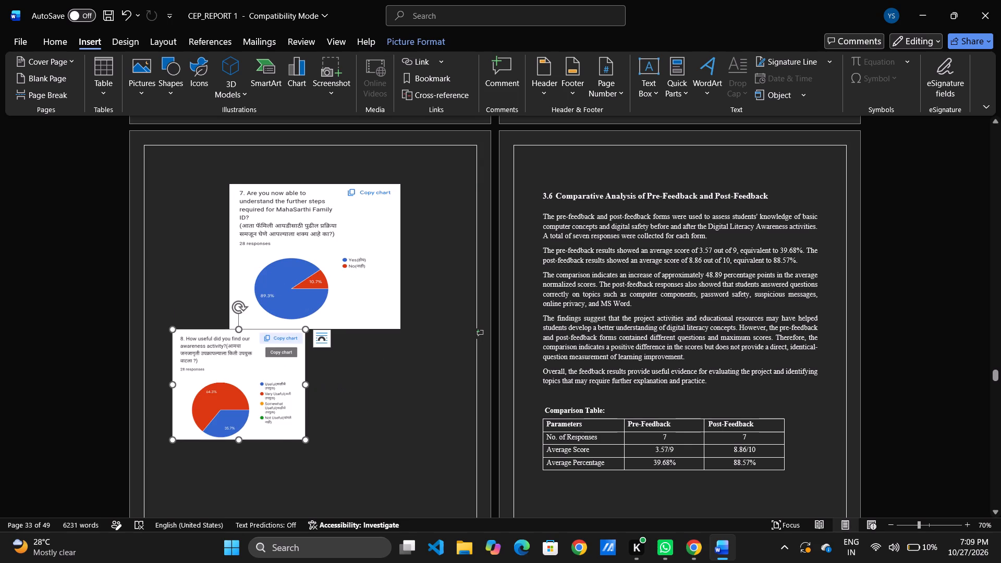
left_click_drag(254, 386, 335, 467)
Insert 12 line breaks after the question 7 chart to leave a gap above the question 8 chart.
left_click(431, 311)
key("Return")
key("Return")
key("Return")
key("Return")
key("Return")
key("Return")
key("Return")
key("Return")
key("Return")
key("Return")
key("Return")
key("Return")
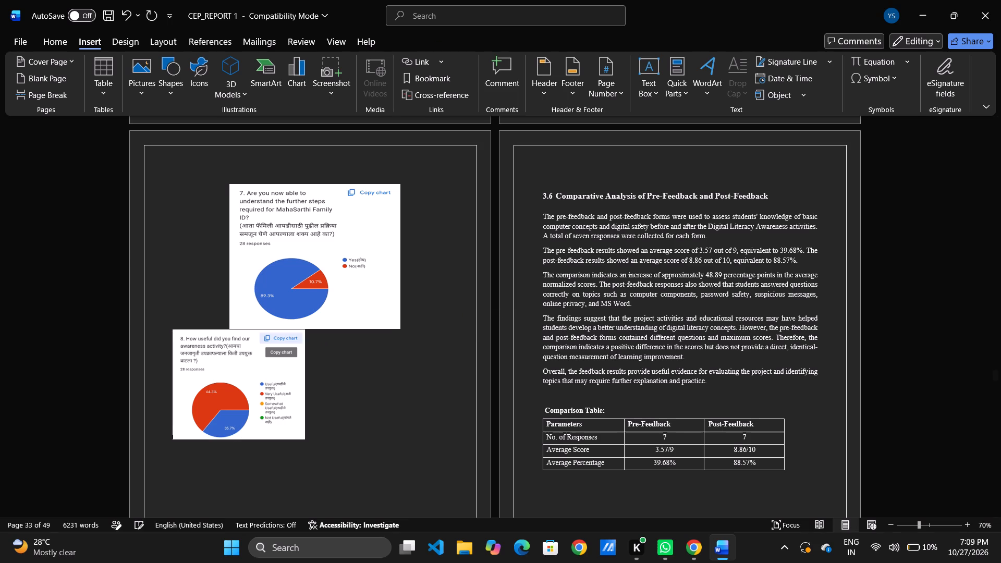
Insert 20 spaces before the question 8 chart to shift it toward the centre of the page.
left_click(165, 398)
key("space")
key("space")
key("space")
key("space")
key("space")
key("space")
key("space")
key("space")
key("space")
key("space")
key("space")
key("space")
key("space")
key("space")
key("space")
key("space")
key("space")
key("space")
key("space")
key("space")
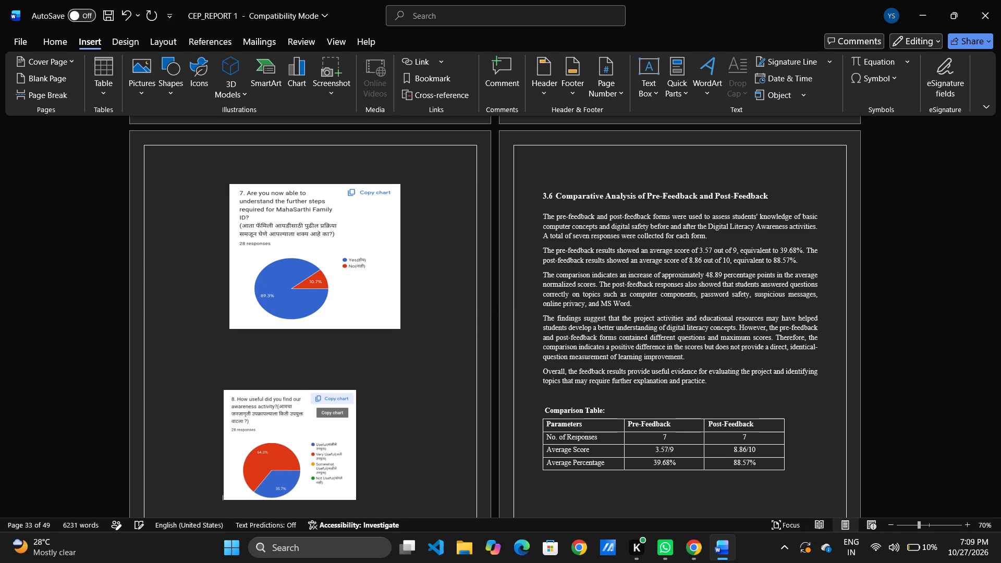
Enlarge the question 8 chart proportionally to nearly the question 7 chart's width and try to move it into line with that chart.
scroll(310, 406, "down", 5)
left_click(318, 371)
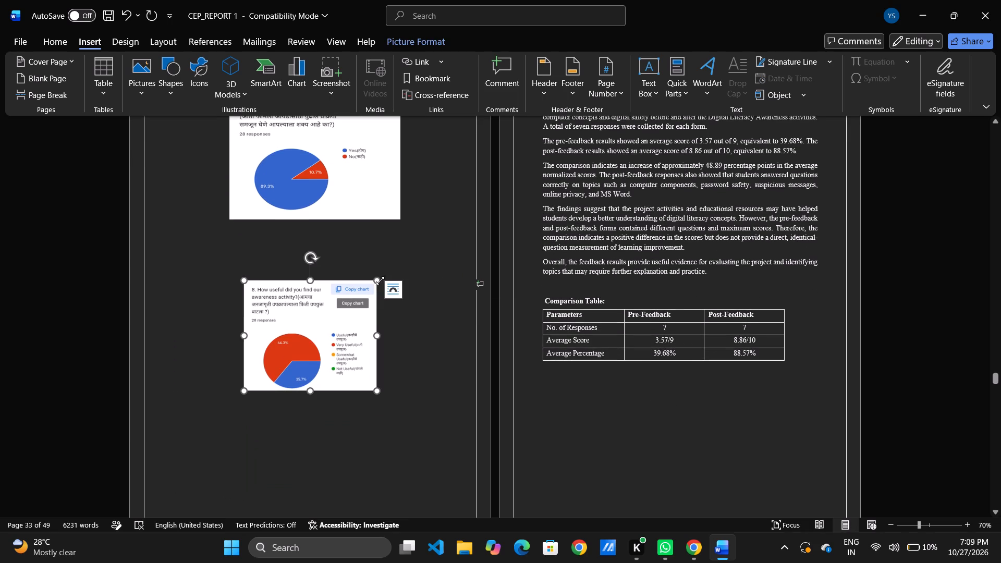
left_click_drag(382, 276, 398, 265)
left_click(367, 292)
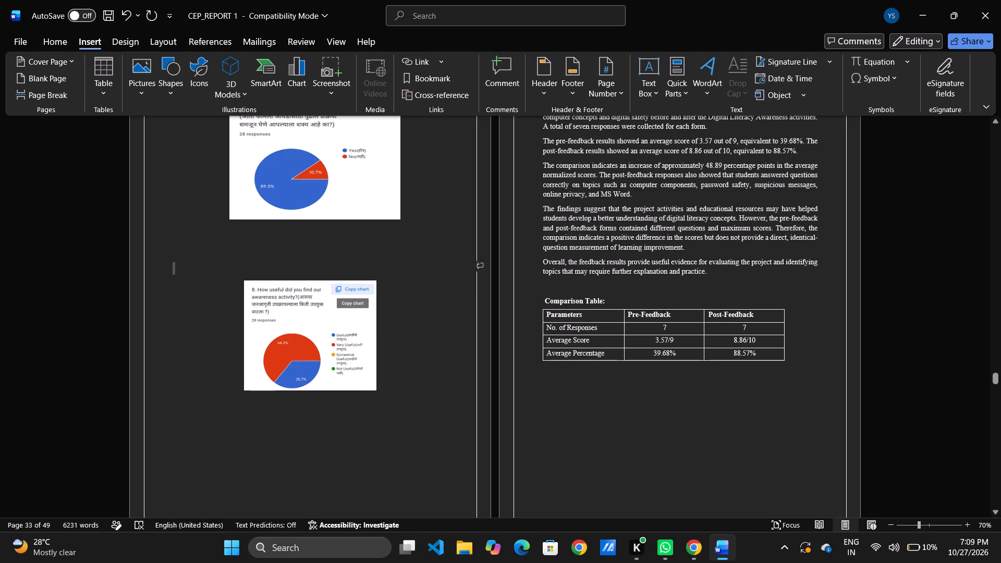
left_click_drag(376, 280, 399, 265)
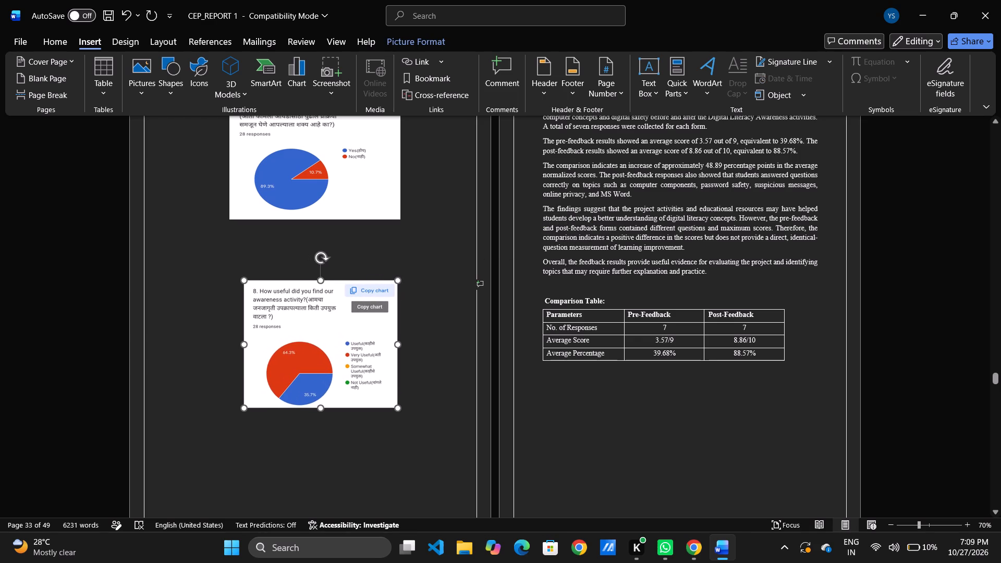
left_click_drag(399, 265, 405, 262)
left_click_drag(309, 304, 272, 288)
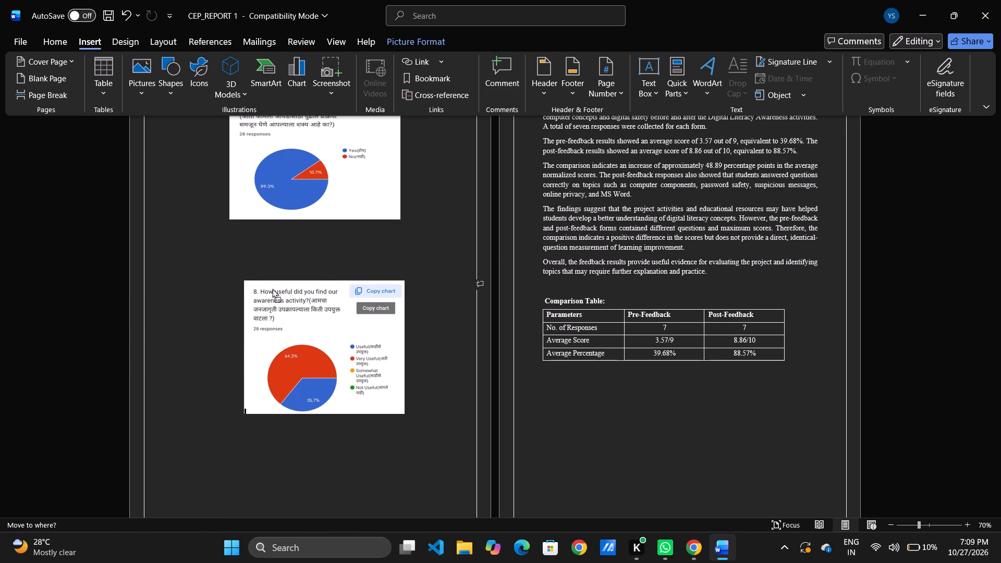
Delete the surplus spaces before the question 8 chart to align its left edge with the question 7 chart.
left_click_drag(272, 288, 273, 291)
left_click(236, 295)
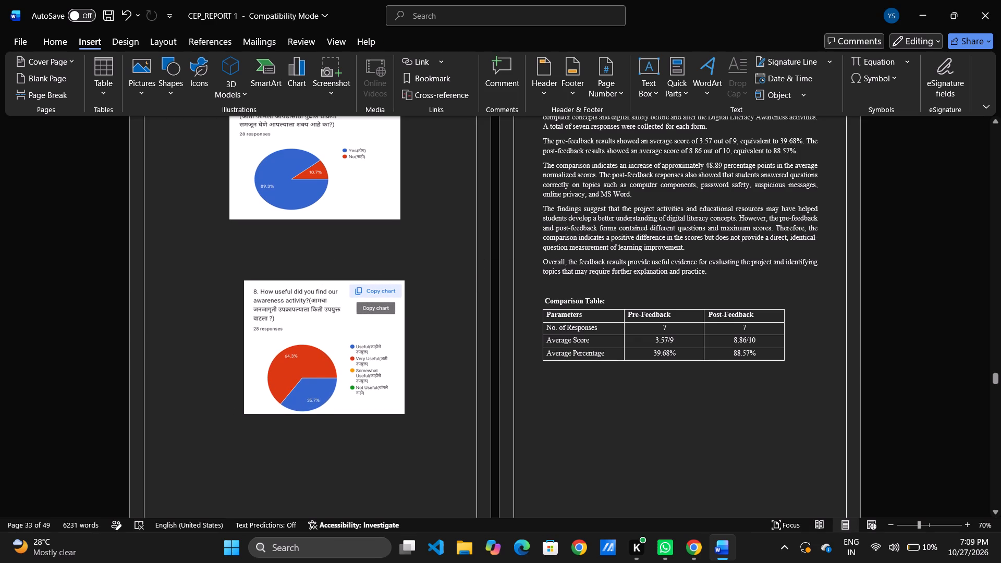
key("BackSpace")
key("BackSpace")
key("BackSpace")
key("BackSpace")
key("BackSpace")
key("BackSpace")
key("BackSpace")
key("BackSpace")
key("BackSpace")
key("BackSpace")
key("BackSpace")
key("BackSpace")
key("BackSpace")
Review the placement and size of the post-feedback charts from question 8 back to section 3.5.
scroll(248, 284, "up", 4)
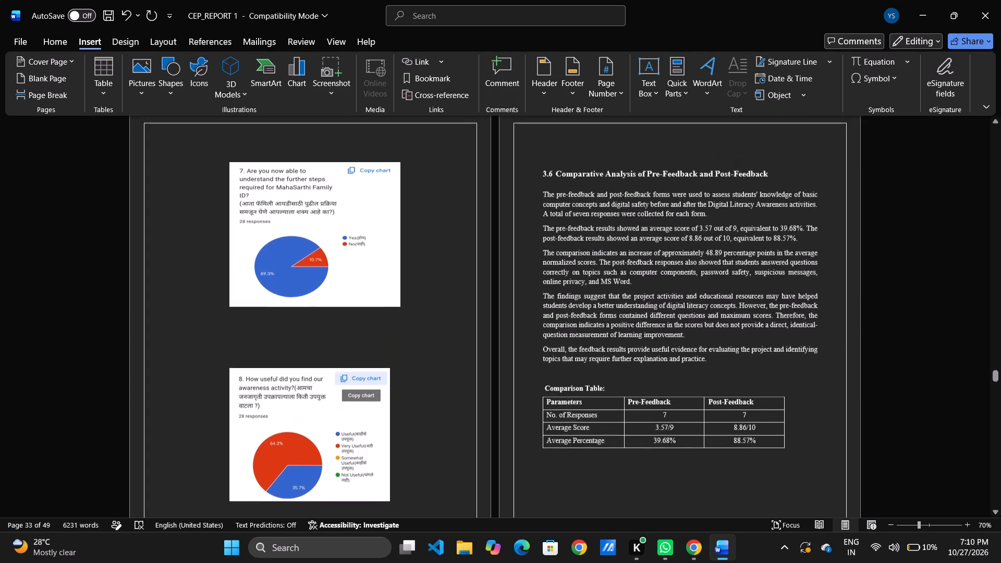
scroll(267, 273, "up", 20)
scroll(267, 273, "up", 5)
scroll(303, 453, "down", 12)
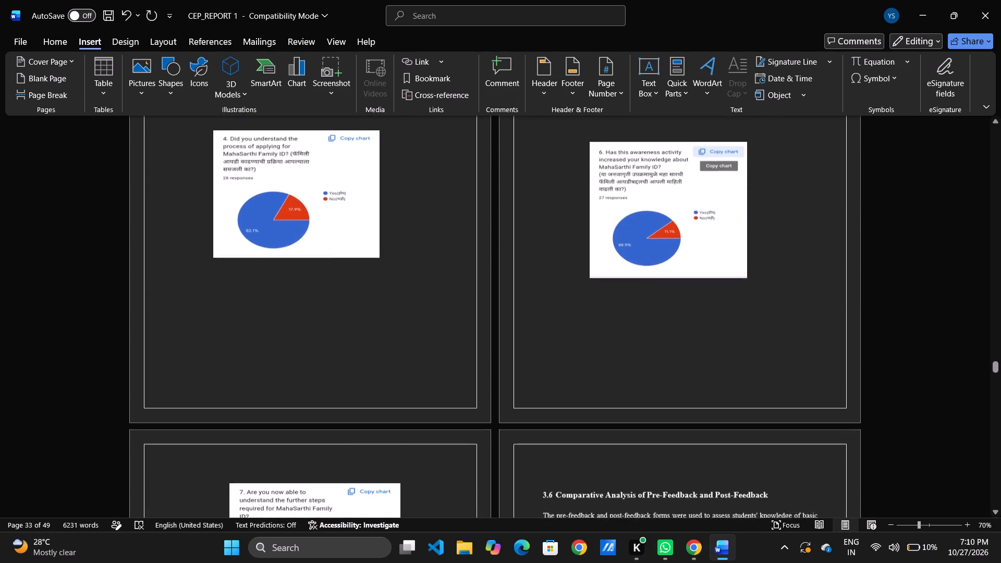
scroll(381, 374, "down", 20)
scroll(376, 386, "down", 1)
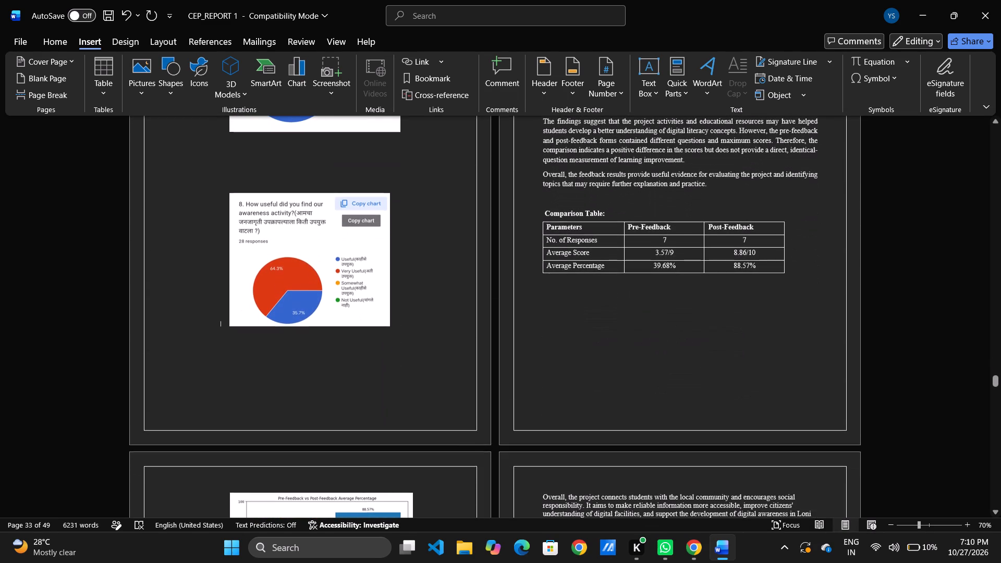
scroll(376, 383, "down", 8)
scroll(379, 381, "up", 9)
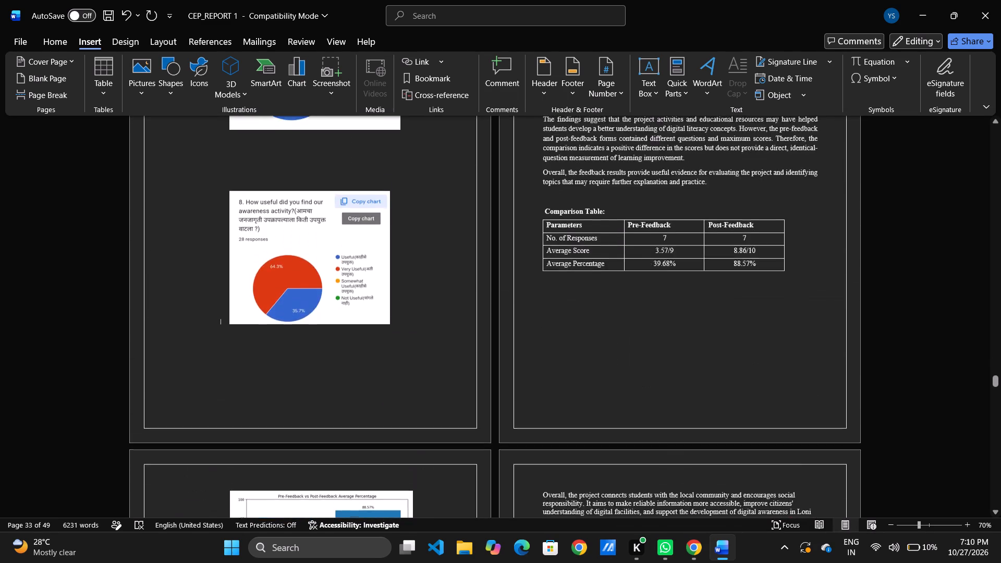
scroll(379, 381, "up", 20)
scroll(379, 381, "up", 14)
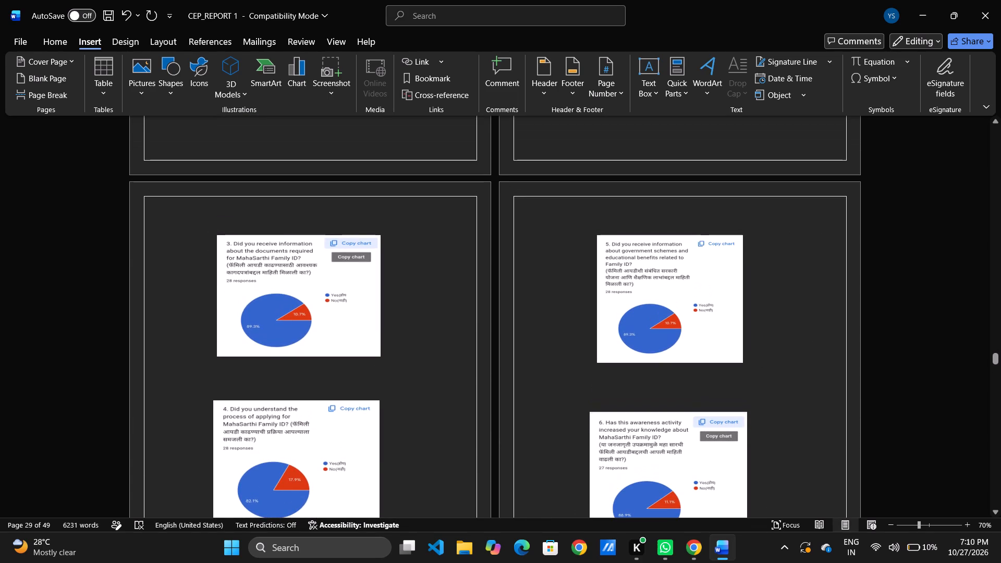
scroll(379, 381, "up", 20)
scroll(379, 381, "up", 1)
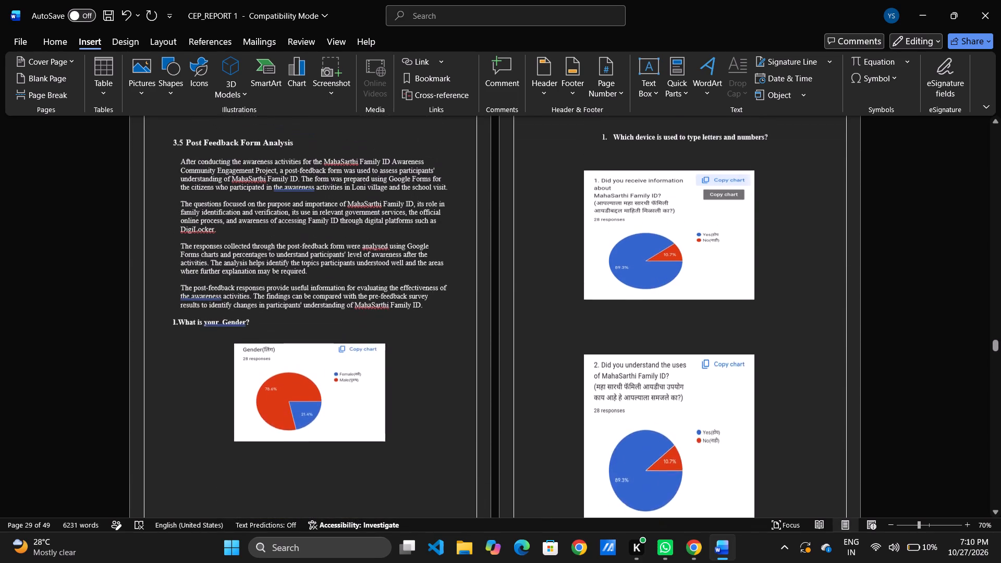
Shrink the question 2 chart proportionally to slightly narrower than the question 1 chart and try to shift it sideways.
scroll(385, 379, "down", 4)
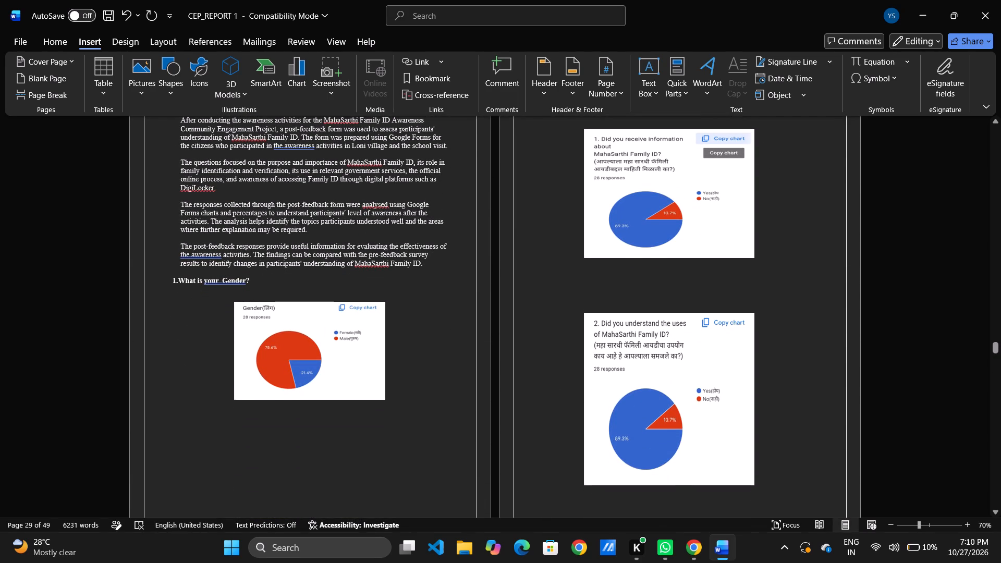
scroll(386, 377, "down", 1)
left_click(649, 371)
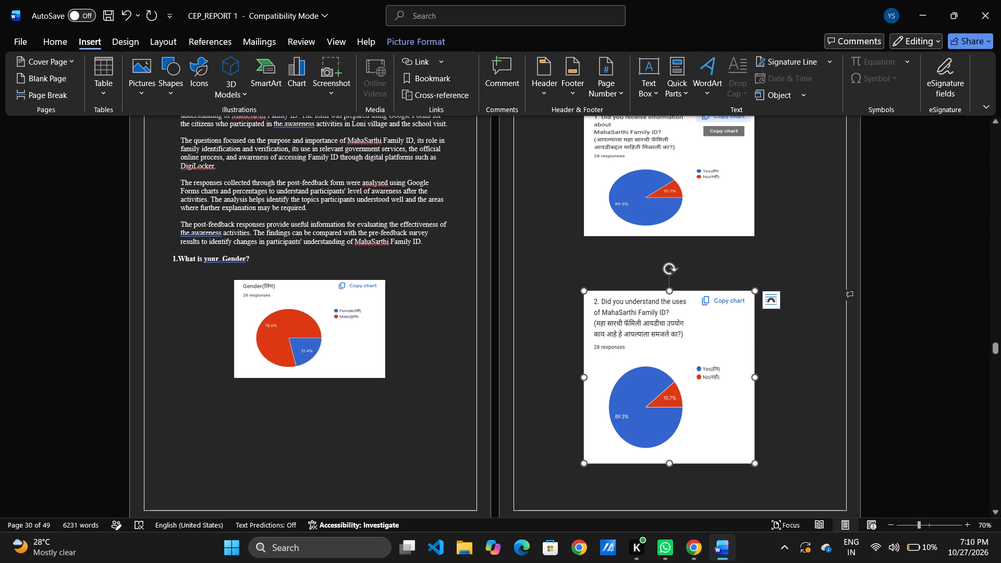
left_click_drag(756, 289, 742, 313)
left_click_drag(700, 328, 749, 320)
left_click(766, 394)
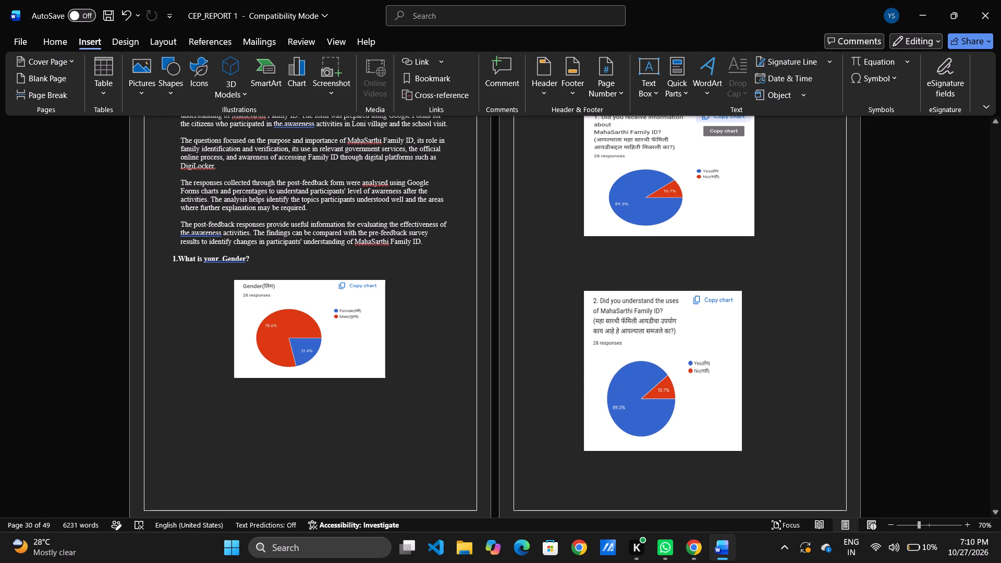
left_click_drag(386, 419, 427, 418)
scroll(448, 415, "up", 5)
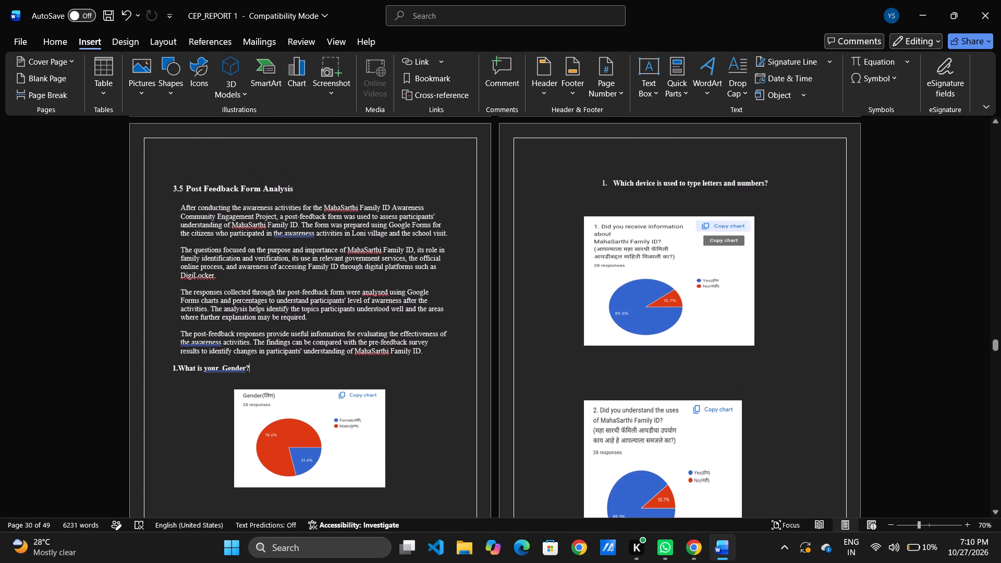
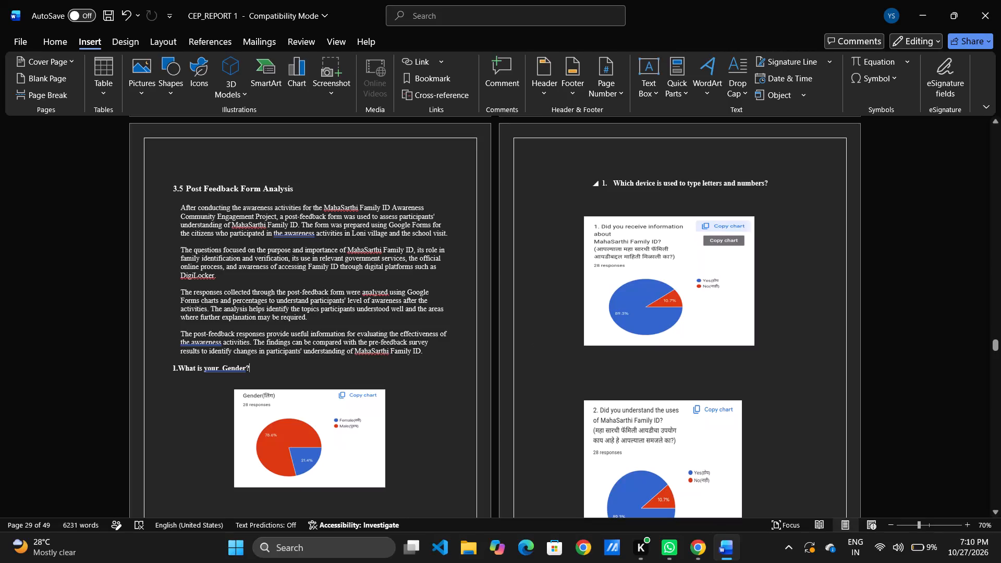
Replace the typing-device question above the question 1 chart with "2. Did you receive information about the documents required for MahaSarthi Family ID?".
left_click_drag(774, 178, 619, 198)
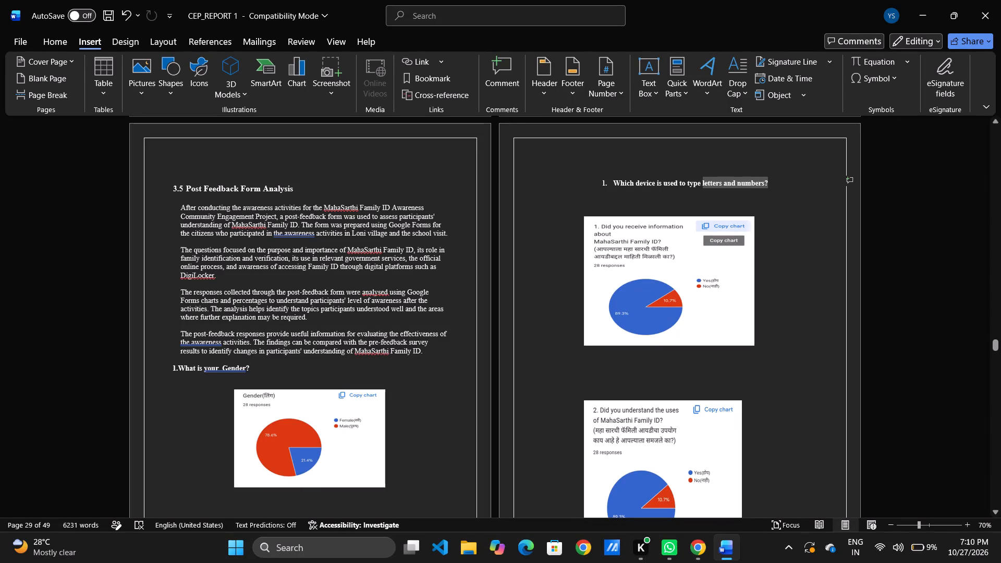
left_click_drag(619, 198, 613, 181)
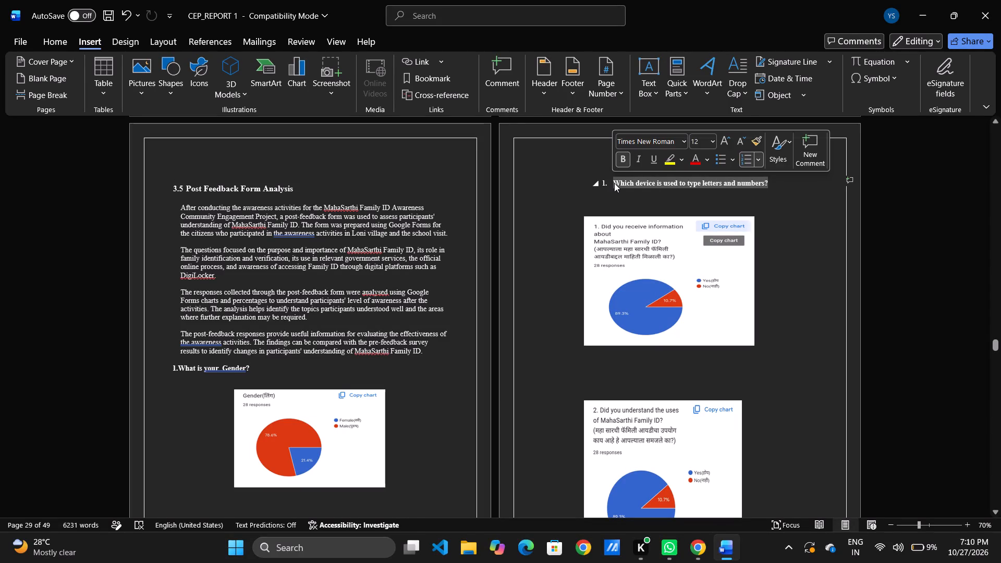
key("ctrl+v")
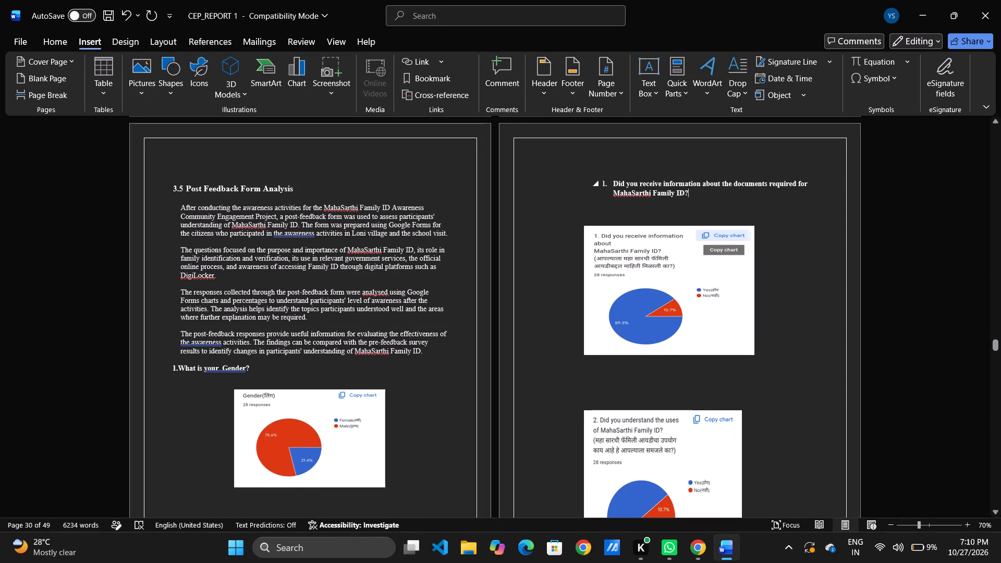
left_click(605, 182)
key("BackSpace")
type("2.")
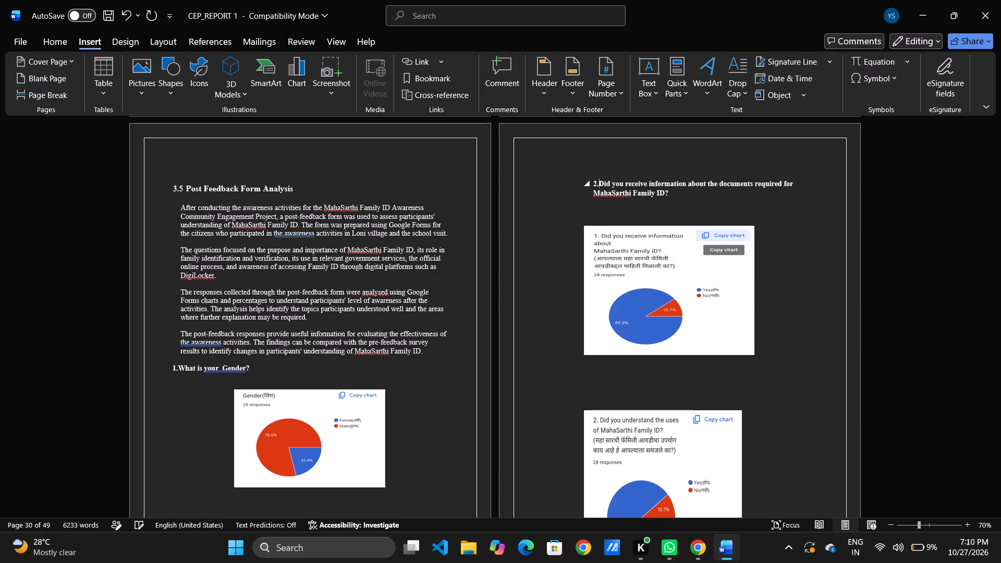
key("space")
scroll(611, 201, "down", 2)
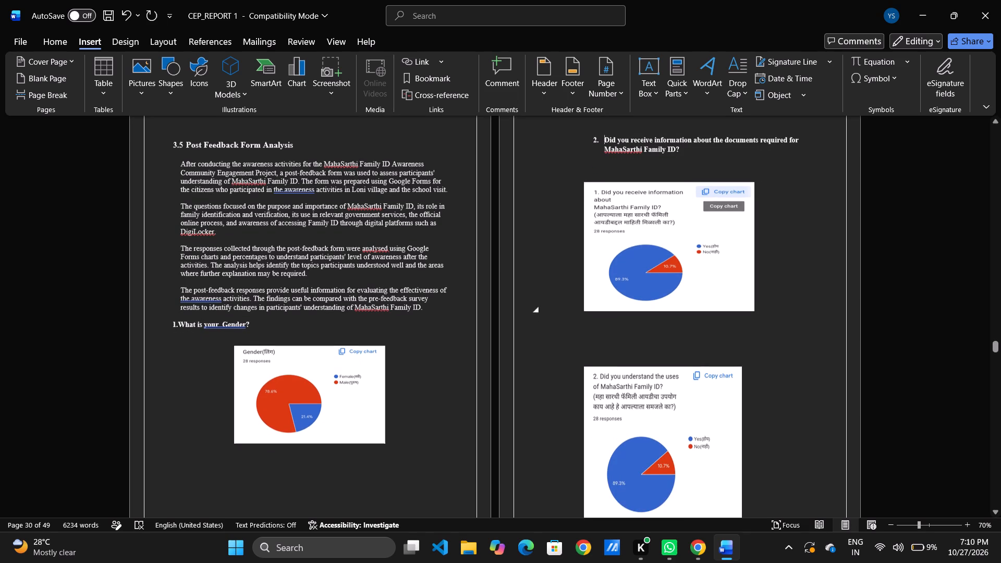
Delete the spaces and blank line before the "Did you receive information" chart, undoing the characters removed from the question 2 heading.
left_click(580, 187)
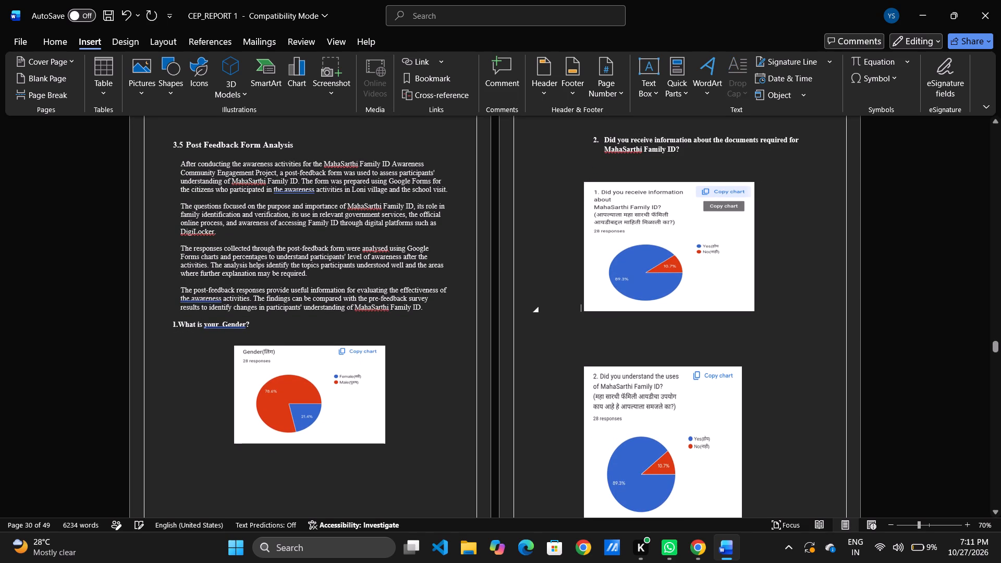
key("BackSpace")
key("BackSpace")
key("BackSpace")
key("BackSpace")
key("BackSpace")
key("BackSpace")
key("BackSpace")
key("BackSpace")
key("BackSpace")
key("BackSpace")
key("BackSpace")
key("BackSpace")
key("BackSpace")
key("BackSpace")
key("BackSpace")
key("BackSpace")
key("BackSpace")
key("BackSpace")
key("BackSpace")
key("BackSpace")
key("BackSpace")
key("BackSpace")
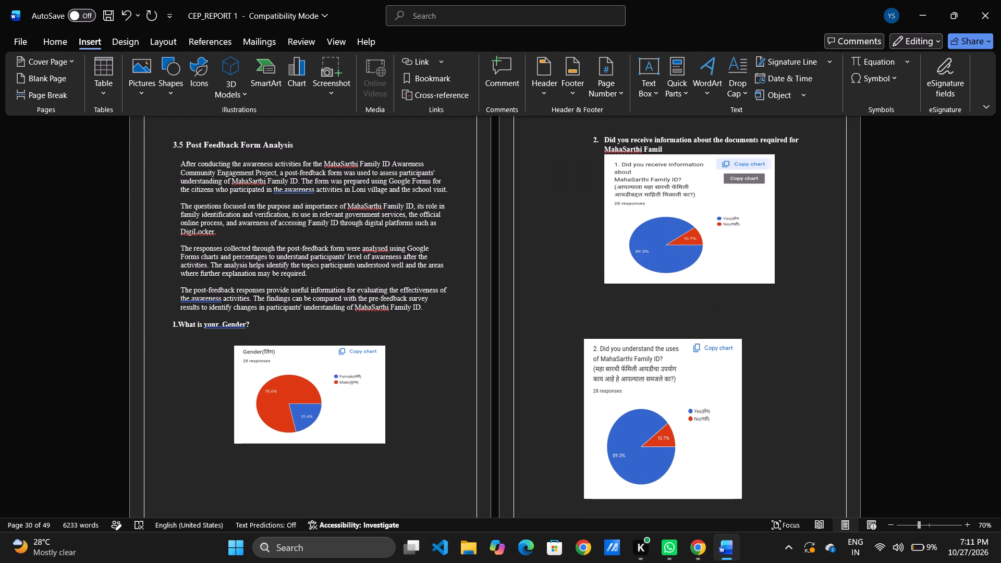
key("ctrl+z")
key("ctrl+z")
key("ctrl+z")
key("ctrl+z")
key("ctrl+z")
Try two paragraph breaks between the question 2 heading and its chart, and undo back to the chart's own unnumbered line.
key("Return")
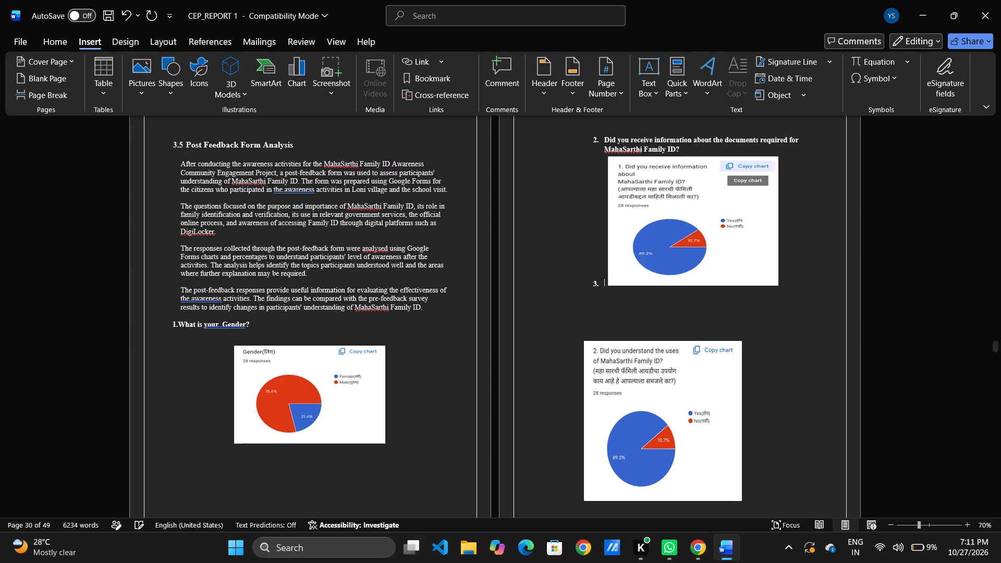
key("Return")
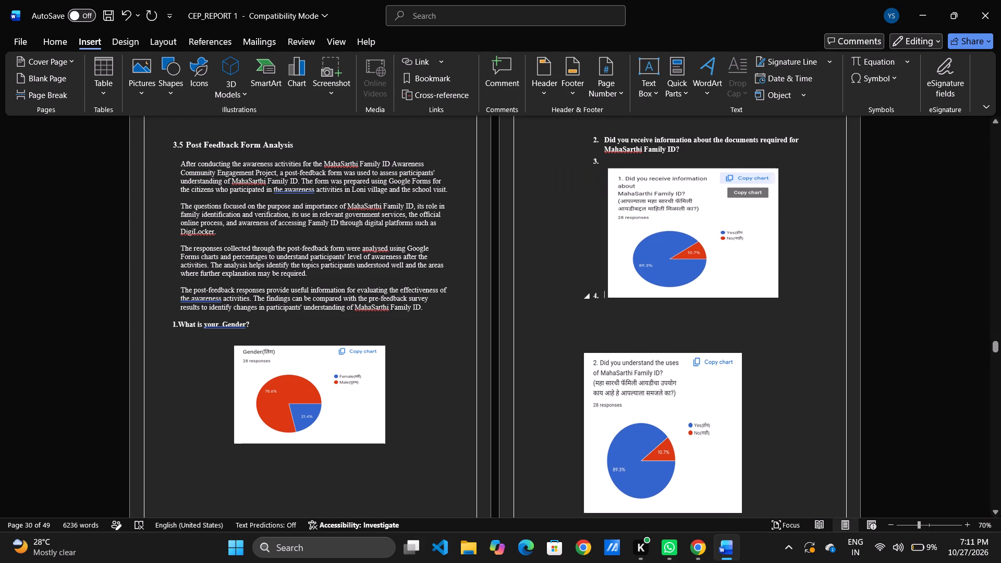
key("ctrl+z")
key("ctrl+z")
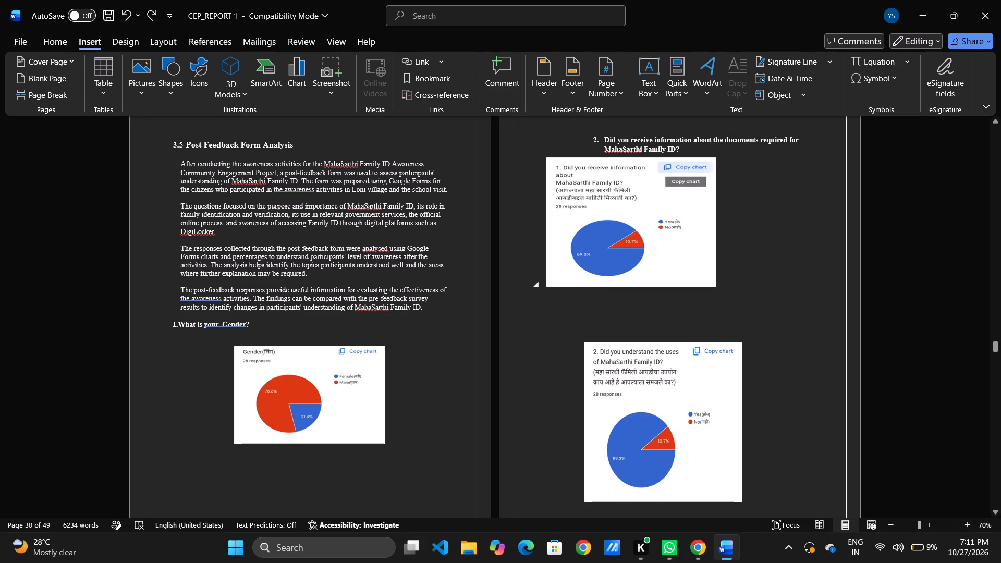
Insert 20 spaces before the "Did you receive information" chart to shift it toward the centre of the page.
left_click(542, 179)
key("space")
key("space")
key("space")
key("space")
key("space")
key("space")
key("space")
key("space")
key("space")
key("space")
key("space")
key("space")
key("space")
key("space")
key("space")
key("space")
key("space")
key("space")
key("space")
key("space")
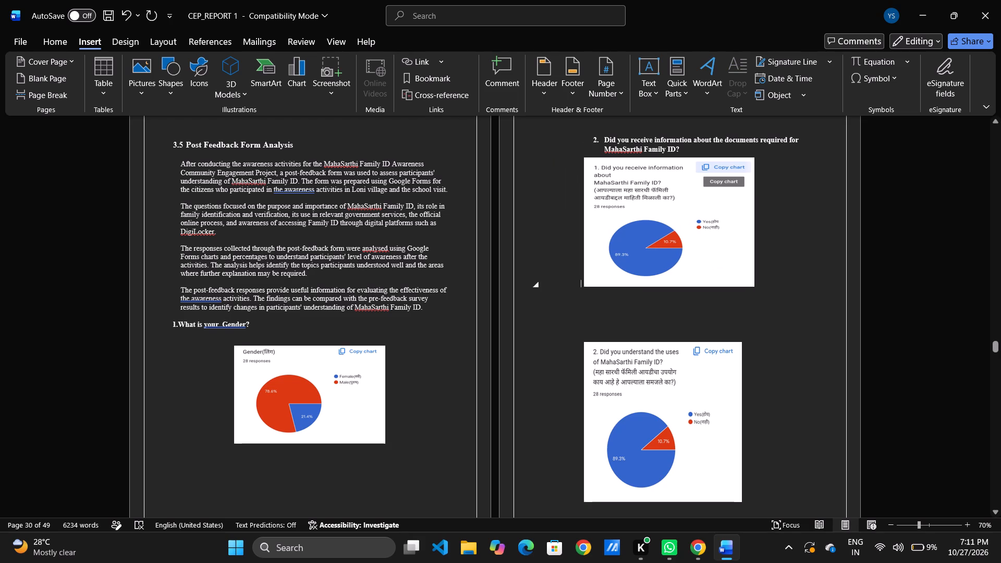
Insert two line breaks before the "Did you receive information" chart to leave a gap below the question 2 heading.
left_click(575, 166)
key("Return")
key("Return")
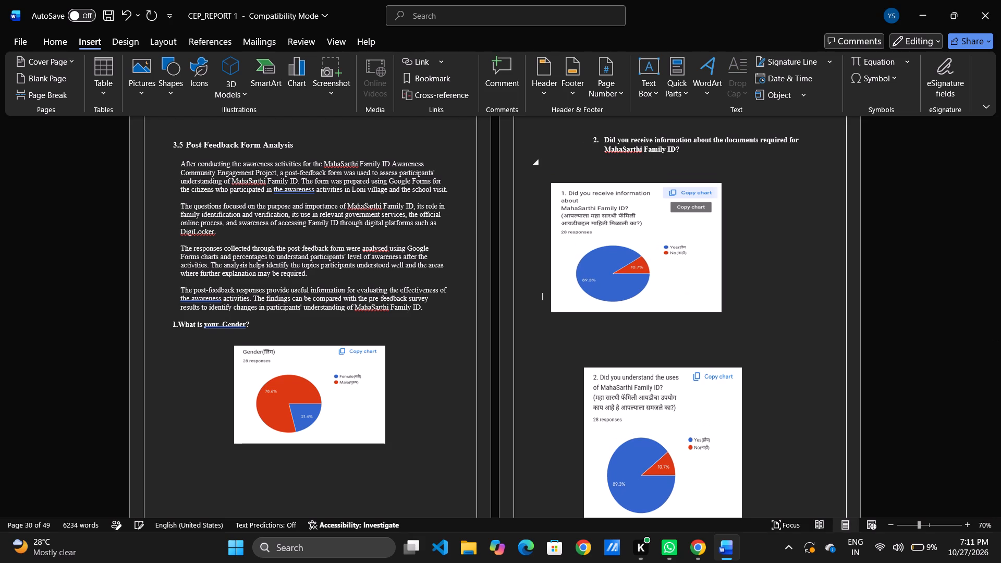
Insert another 20 spaces before the "Did you receive information" chart to bring it roughly in line with the chart below.
key("space")
key("space")
key("space")
key("space")
key("space")
key("space")
key("space")
key("space")
key("space")
key("space")
key("space")
key("space")
key("space")
key("space")
key("space")
key("space")
key("space")
key("space")
key("space")
key("space")
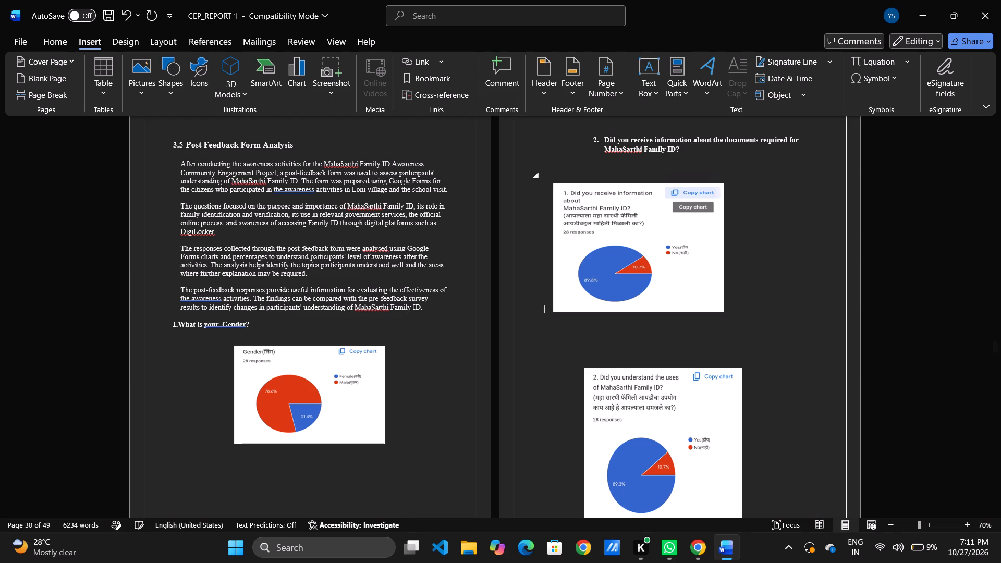
scroll(573, 168, "down", 2)
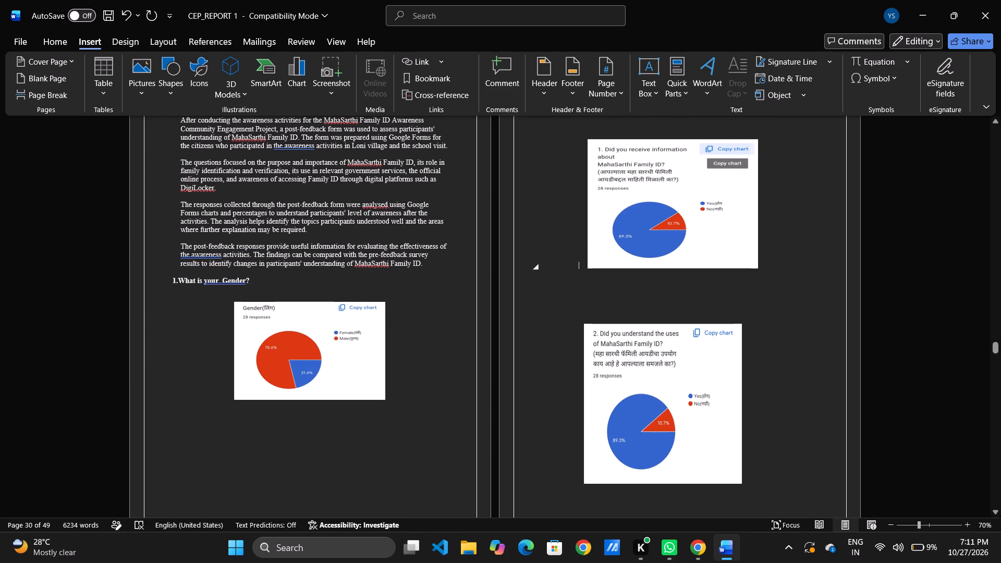
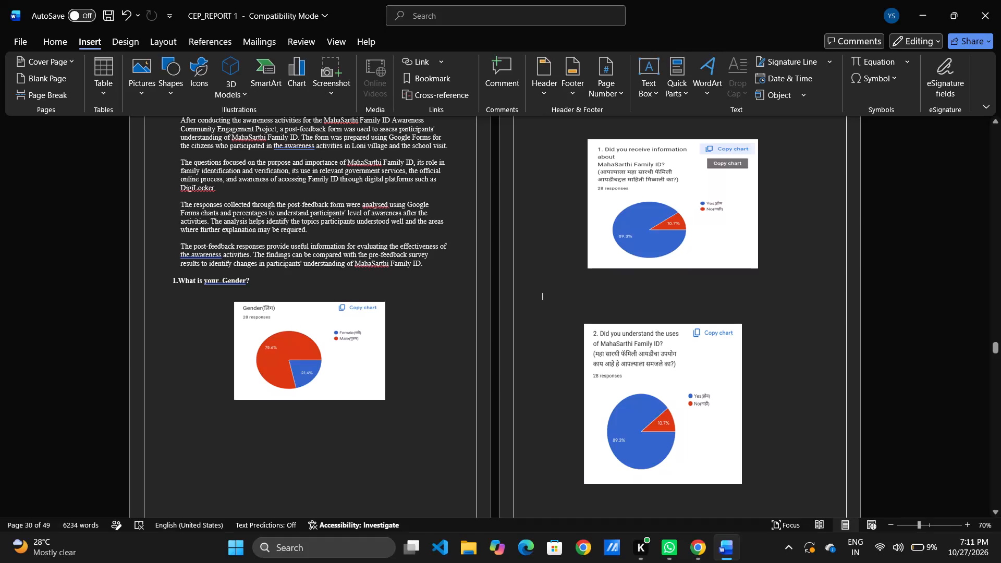
Paste the copied question about understanding the uses of MahaSarthi Family ID above its chart and set the text to 12 pt.
key("v")
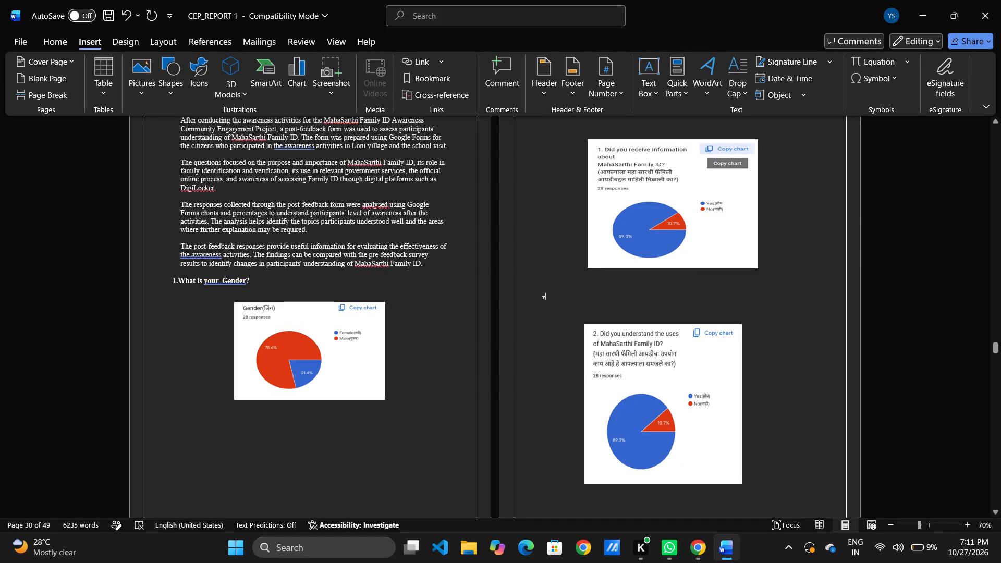
key("BackSpace")
key("ctrl+v")
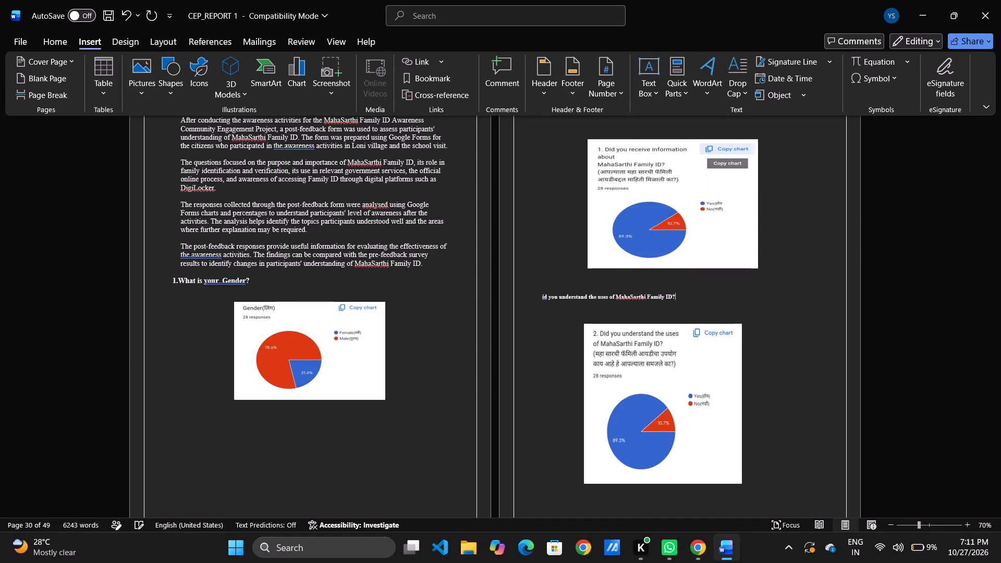
left_click_drag(688, 297, 557, 298)
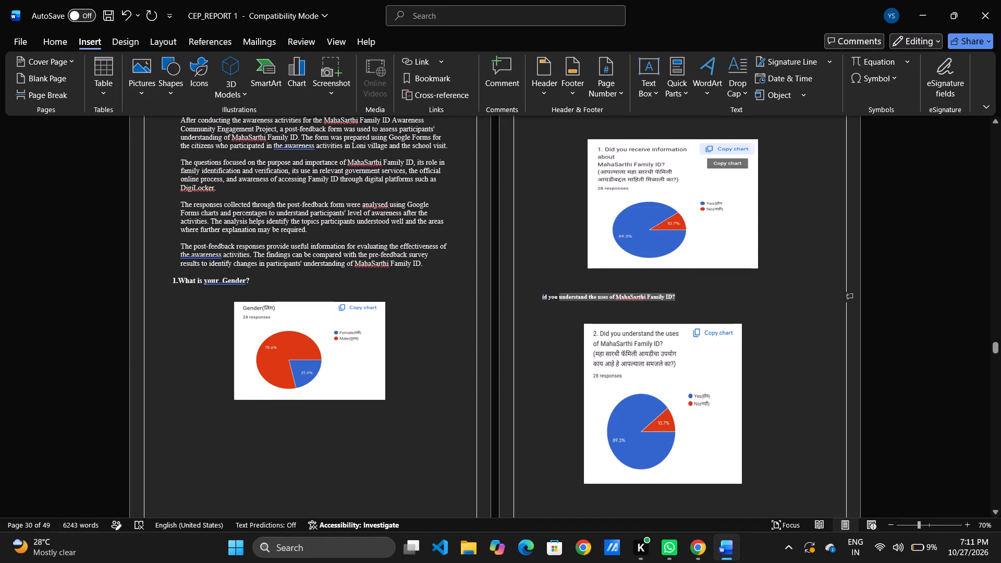
left_click_drag(557, 298, 539, 297)
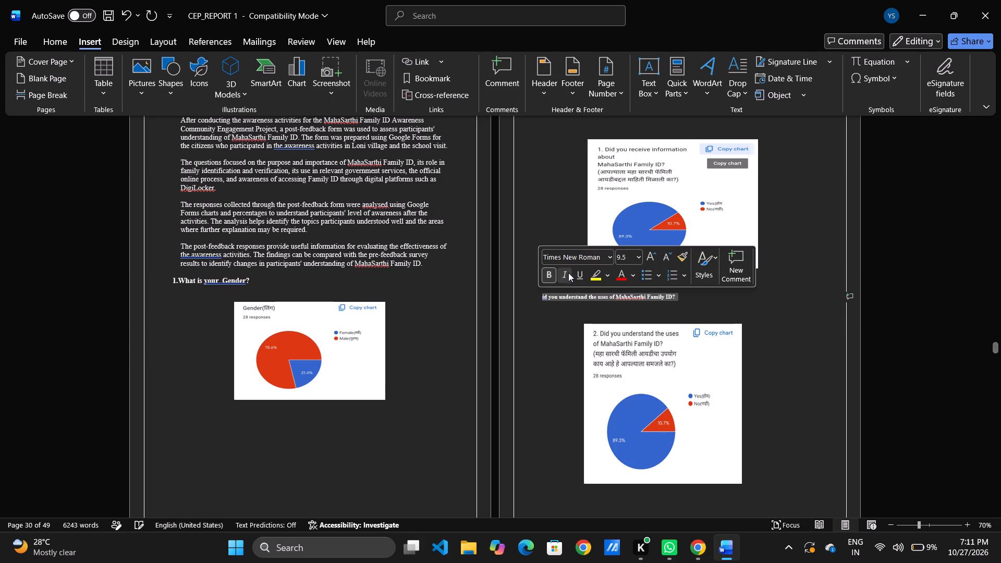
left_click(637, 258)
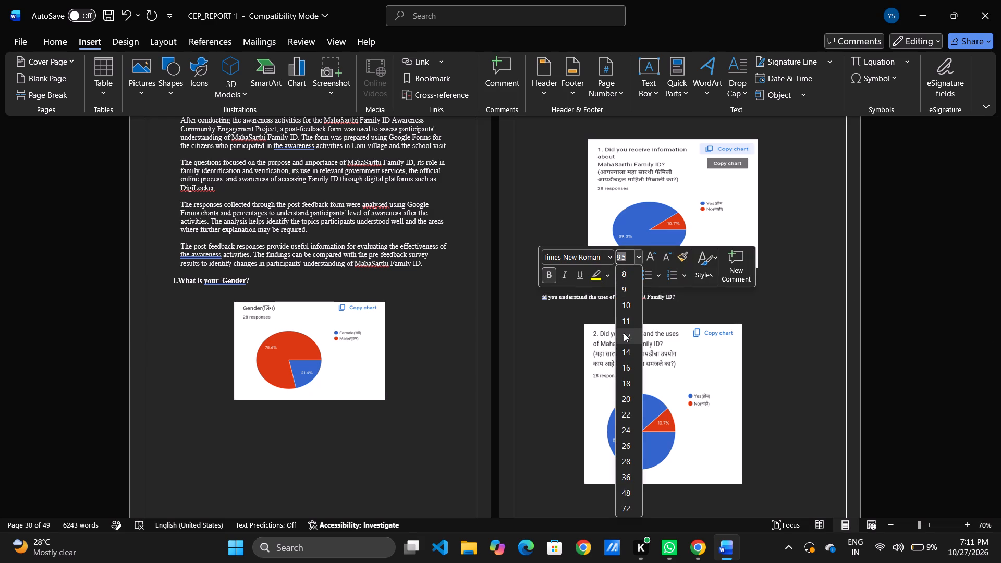
left_click(624, 333)
Add the missing "d" at the start of the pasted question so its first word reads "did".
left_click(546, 305)
left_click(542, 301)
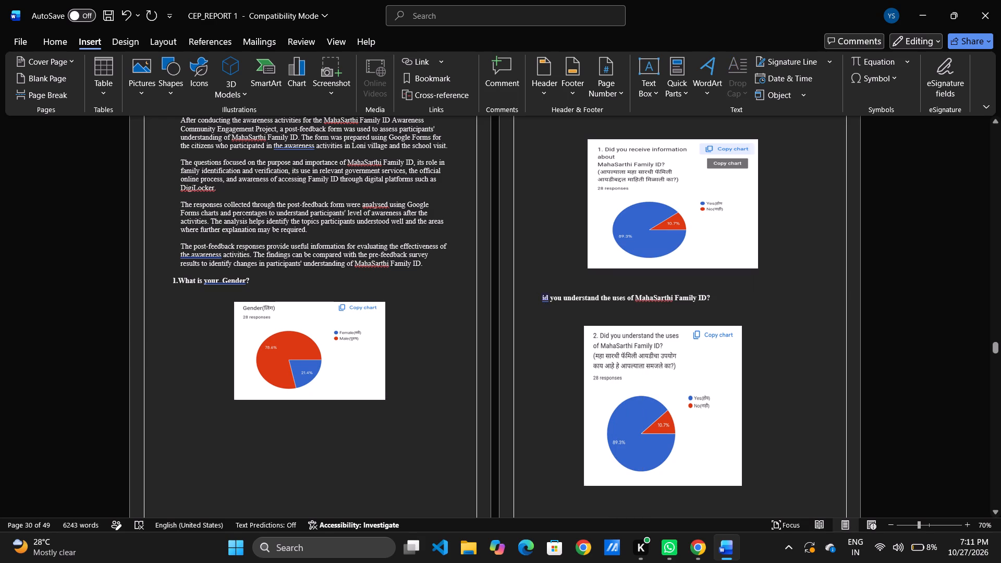
left_click(542, 301)
key("d")
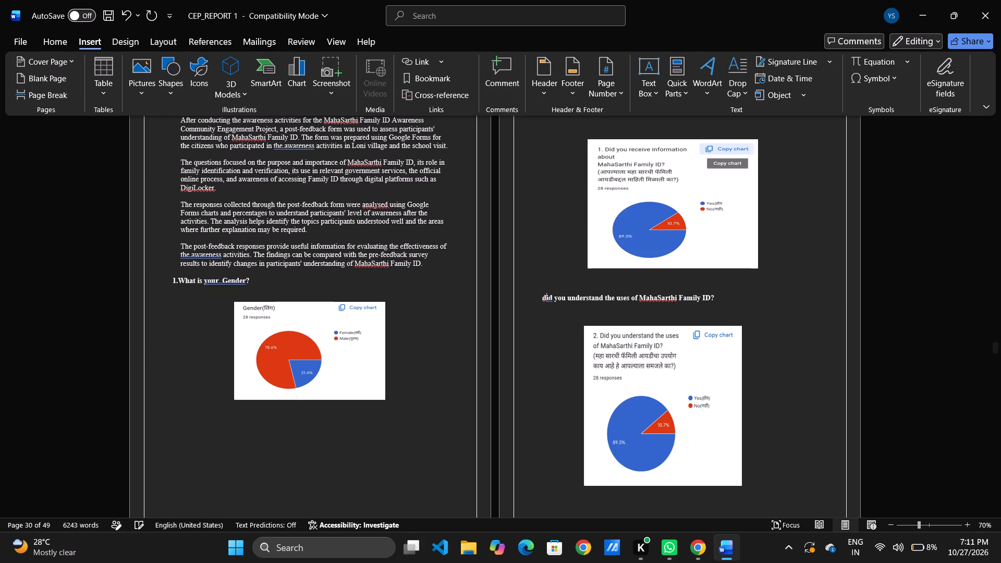
Apply font size 12 to the "did you understand the uses" heading together with the empty line below it.
left_click_drag(542, 299, 741, 303)
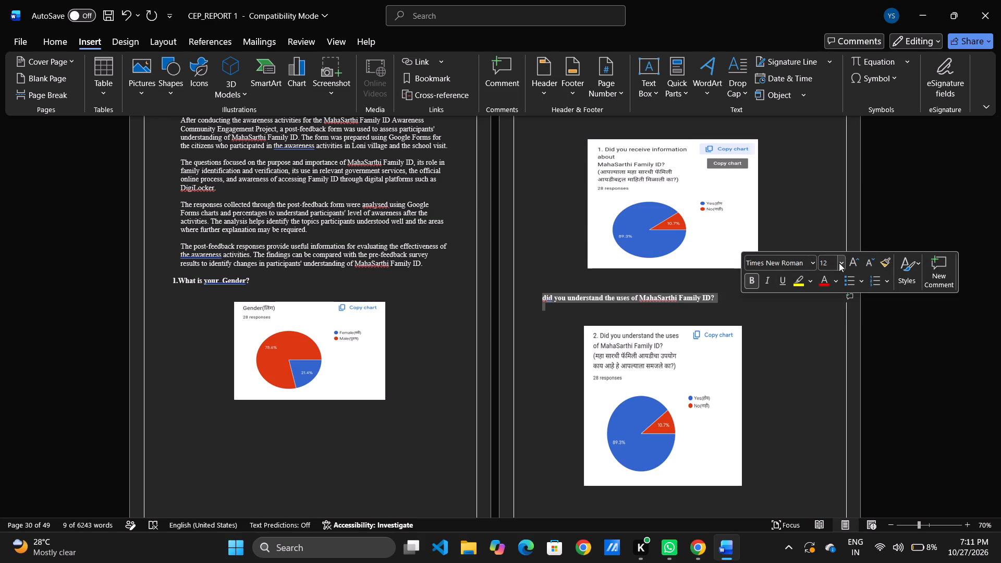
left_click(839, 263)
left_click(828, 340)
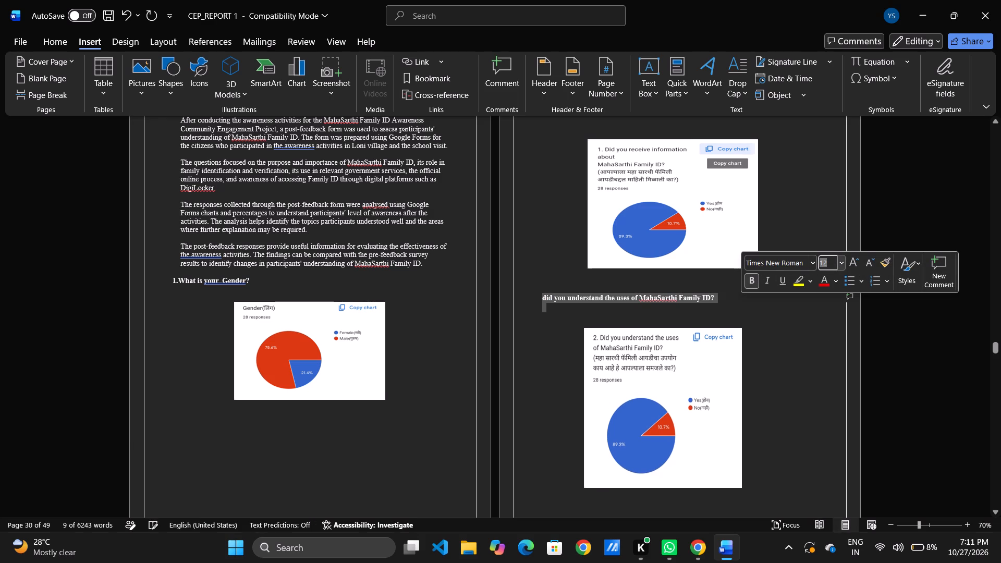
left_click(602, 316)
Number the "did you understand the uses of MahaSarthi Family ID?" heading as item 3, matching the question 2 heading.
left_click(541, 299)
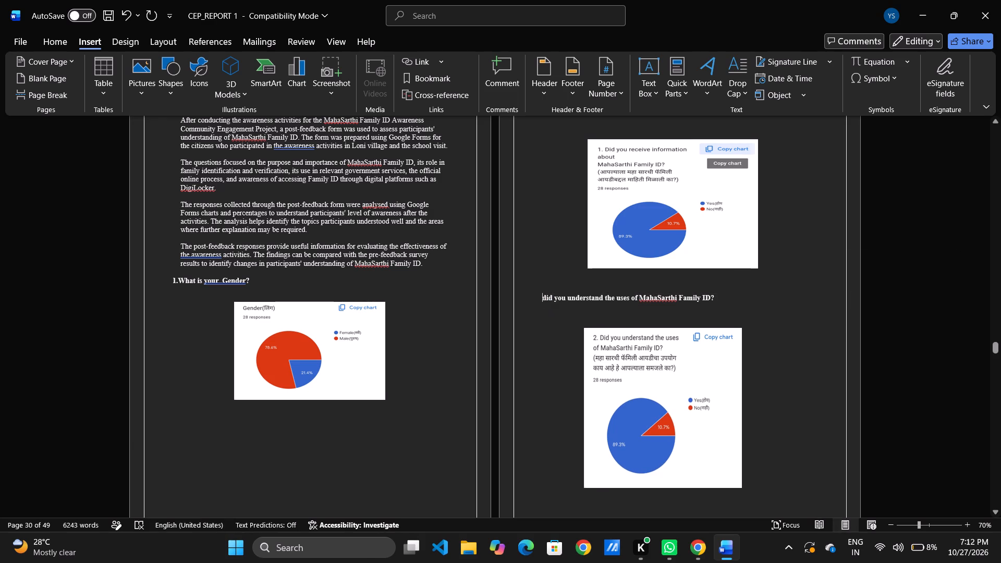
scroll(685, 375, "up", 2)
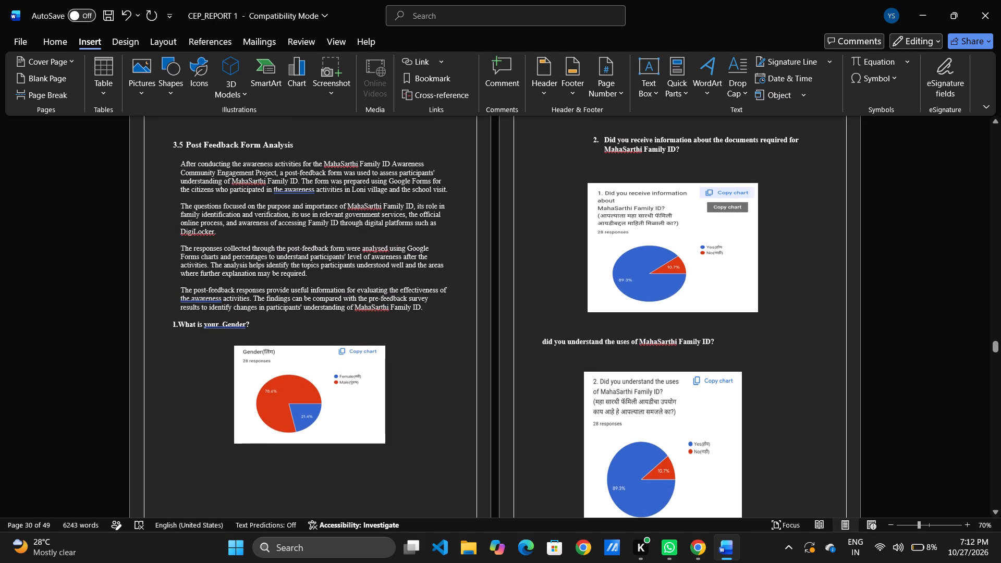
key("3")
key("period")
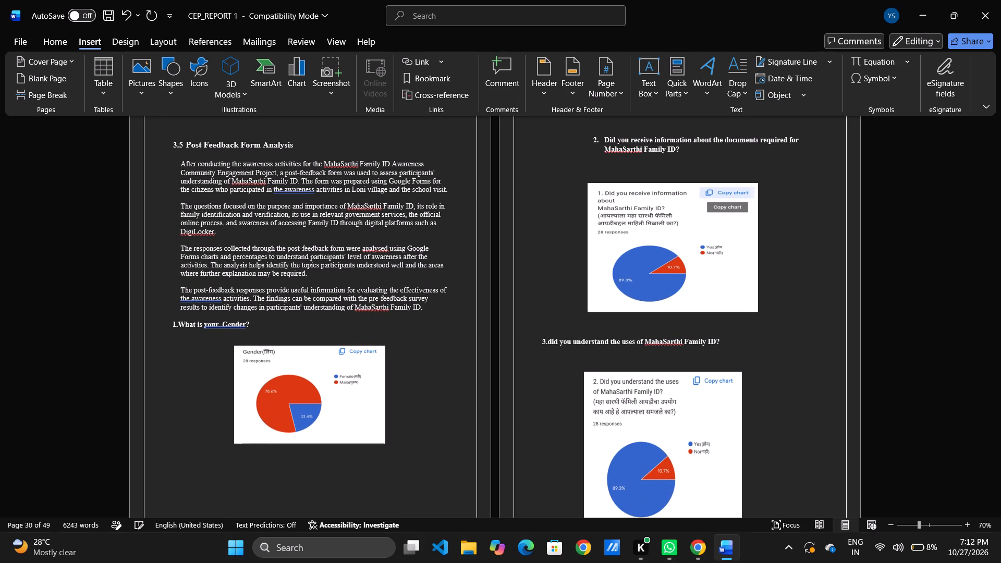
key("space")
scroll(673, 369, "up", 2)
scroll(664, 371, "down", 3)
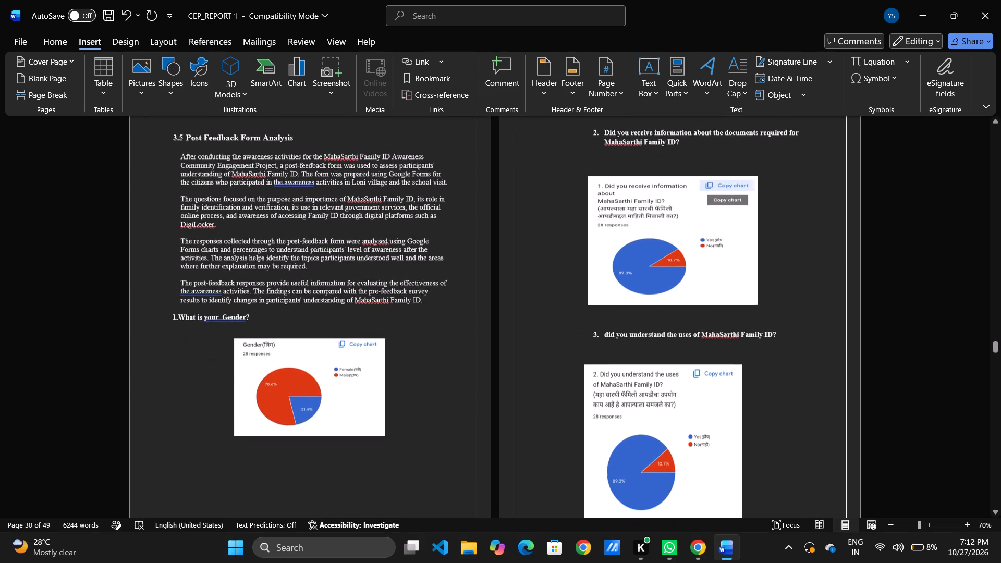
Look over the survey charts on the following pages, starting with the one about documents required for MahaSarthi Family ID.
scroll(662, 368, "down", 8)
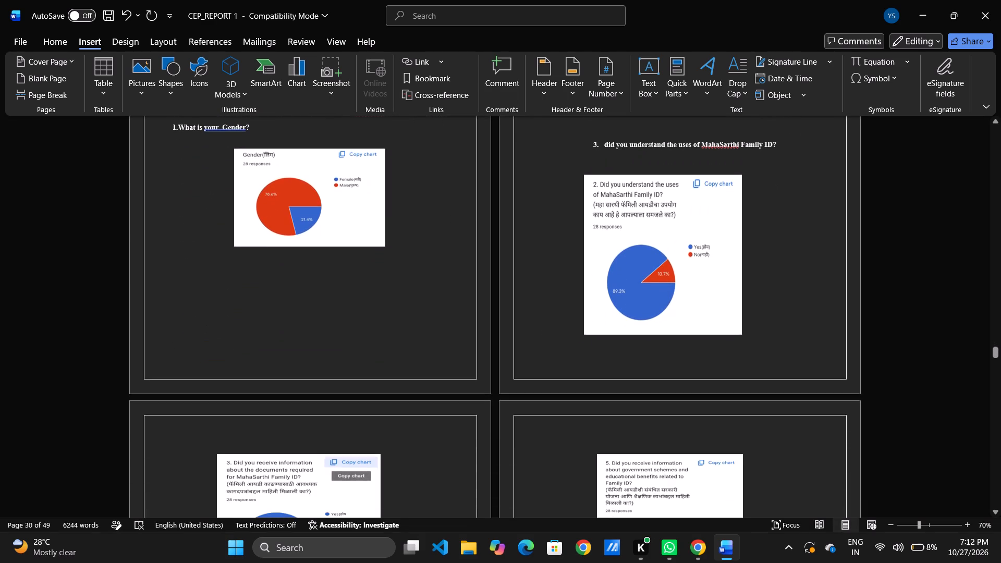
scroll(670, 355, "down", 9)
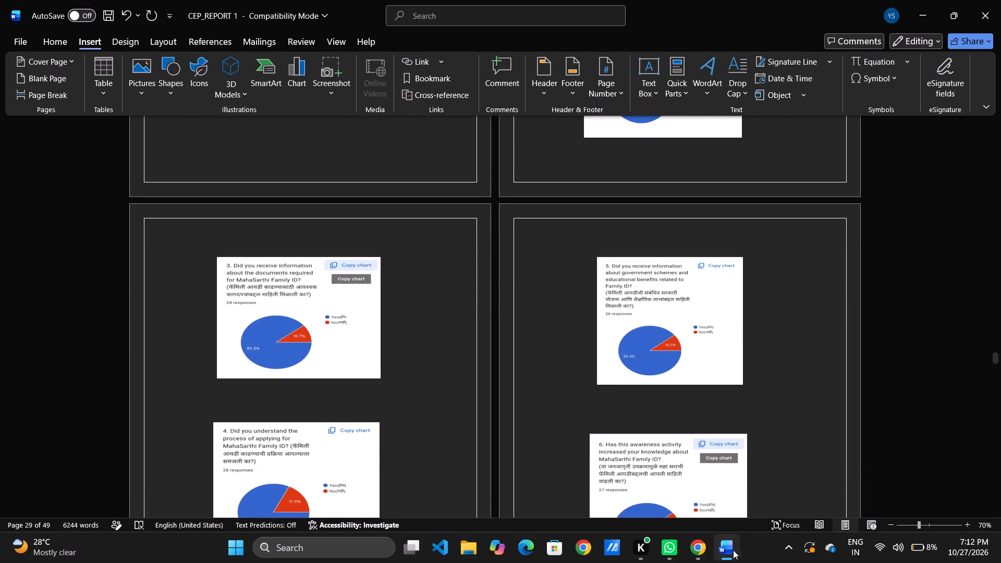
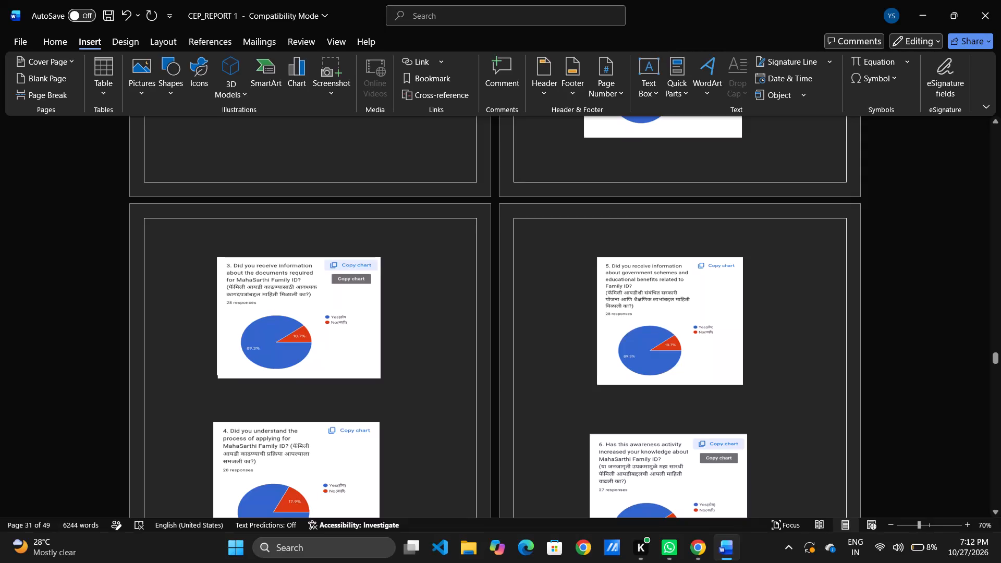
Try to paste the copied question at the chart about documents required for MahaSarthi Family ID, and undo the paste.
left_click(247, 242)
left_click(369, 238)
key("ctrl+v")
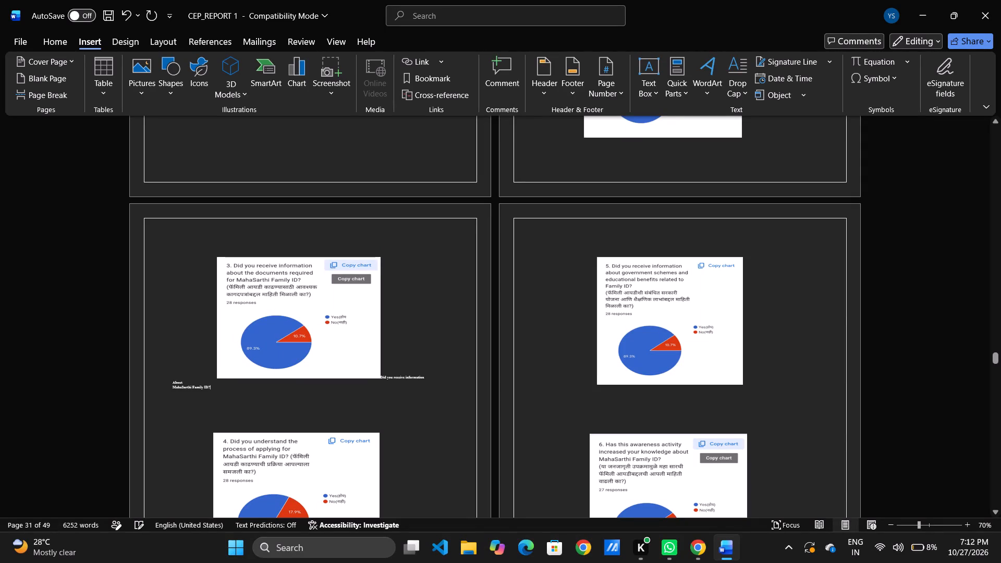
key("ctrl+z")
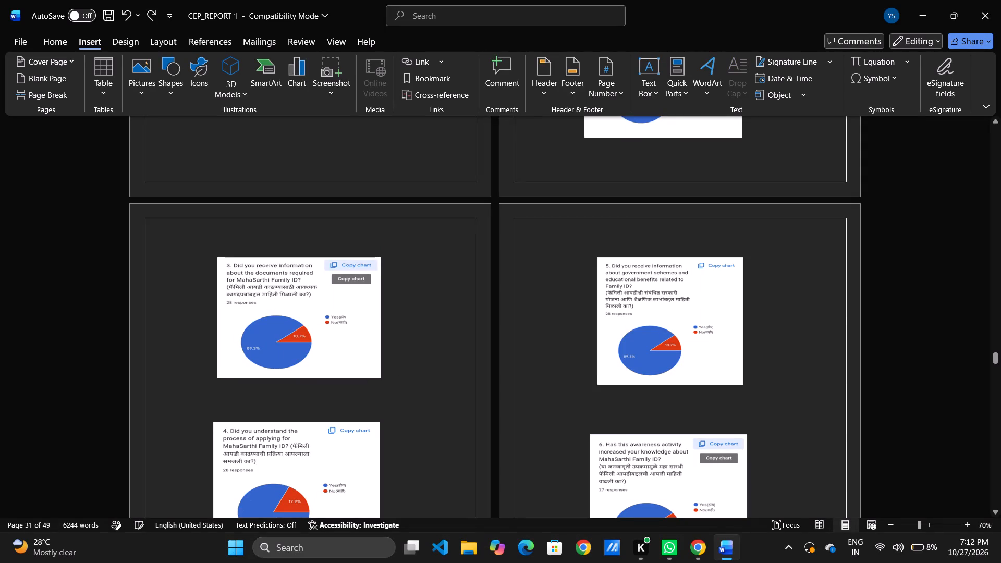
Insert blank lines around the documents-required chart, making room for a heading above it.
left_click(304, 242)
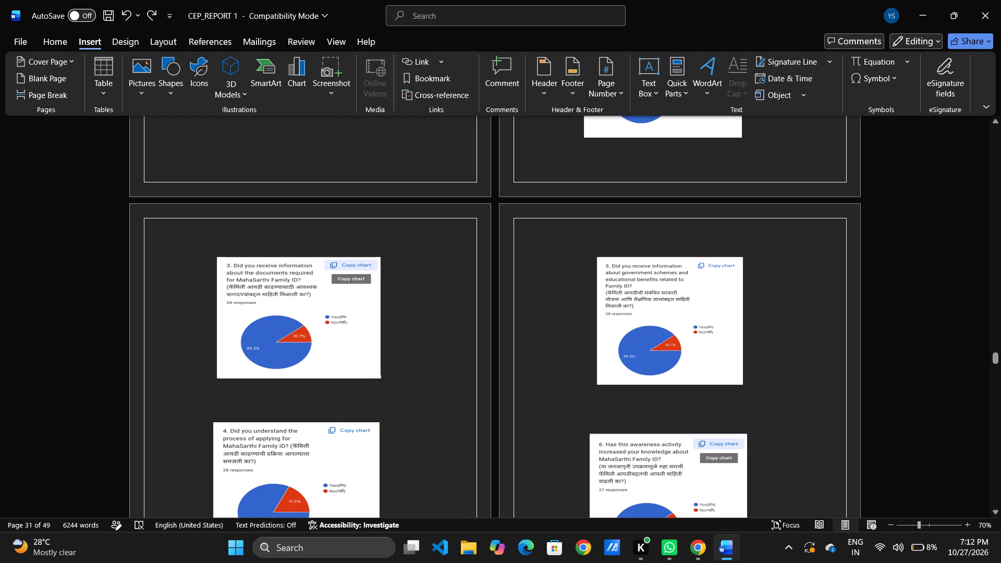
key("Return")
left_click(372, 240)
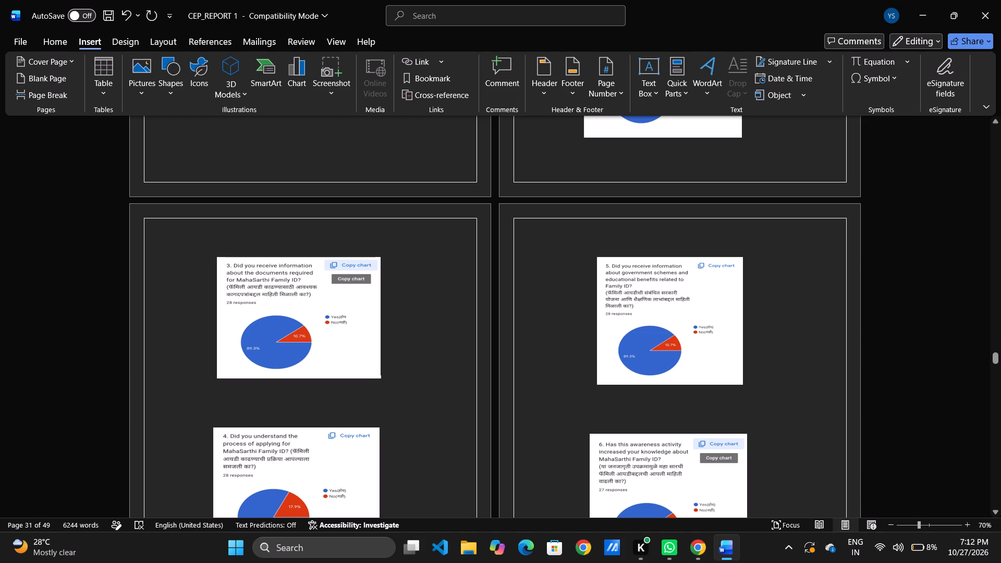
left_click(212, 263)
key("Return")
key("Return")
key("Return")
key("Return")
key("Return")
key("Return")
key("Return")
key("Return")
key("Return")
key("Return")
key("Return")
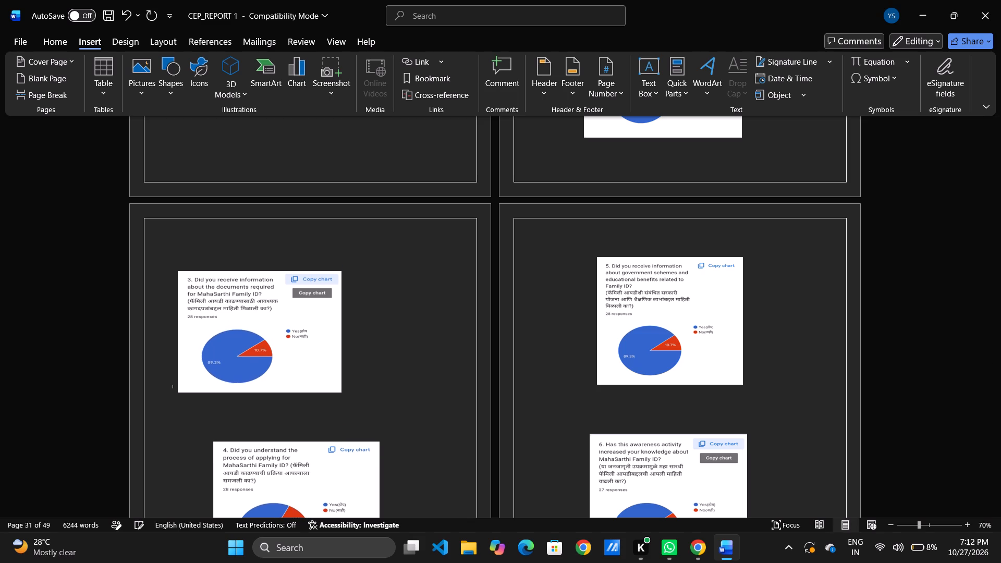
Paste the copied question "Did you receive information About MahaSarthi Family ID?" above the documents-required chart.
left_click(212, 261)
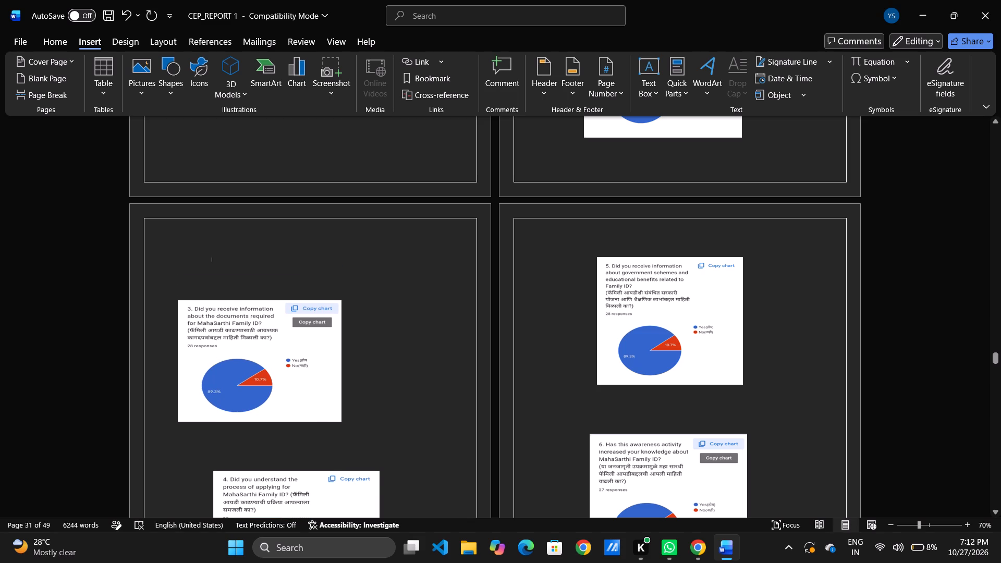
key("ctrl+v")
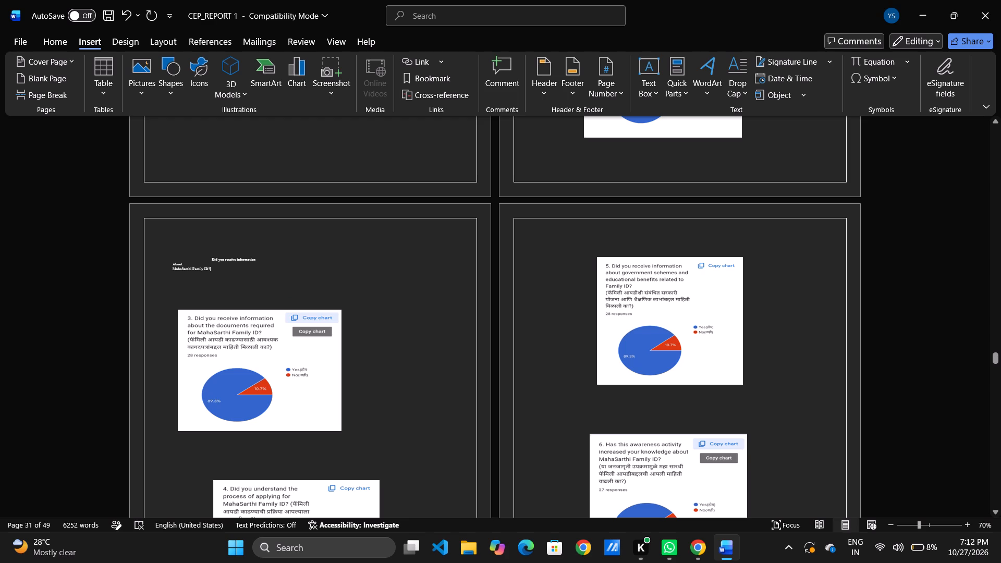
Set the pasted "Did you receive information" question to font size 12.
left_click_drag(201, 256, 222, 272)
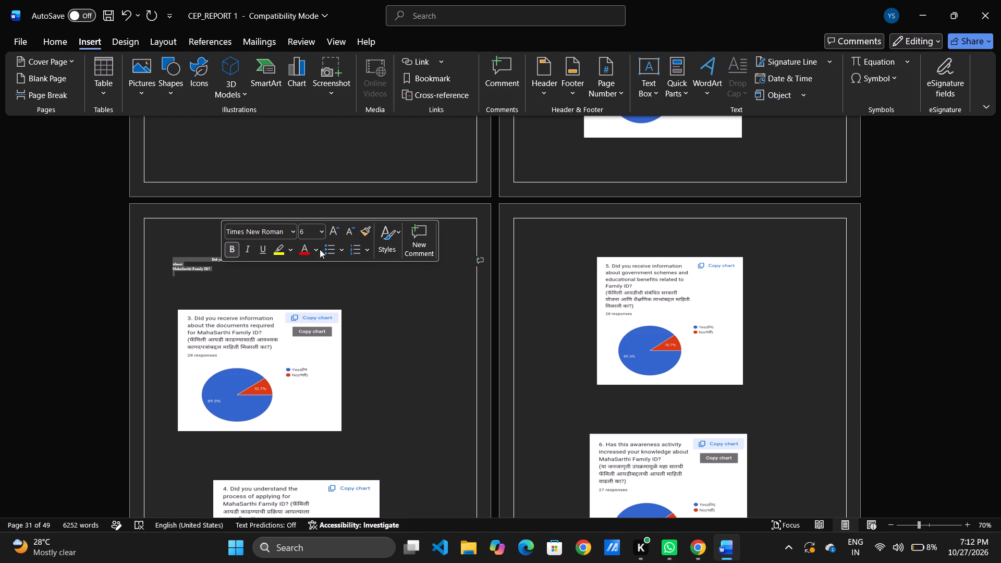
left_click(323, 233)
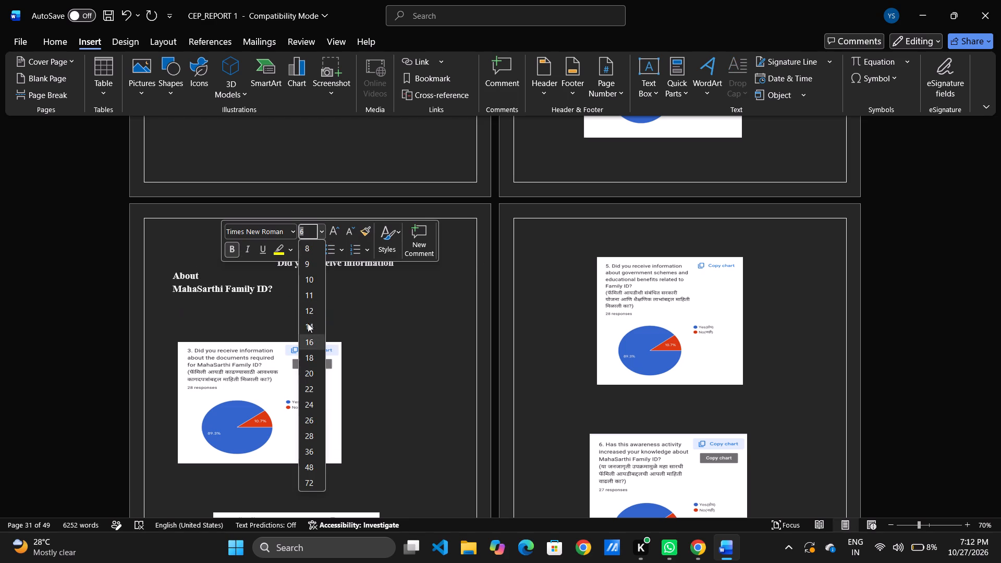
left_click(309, 310)
left_click(218, 292)
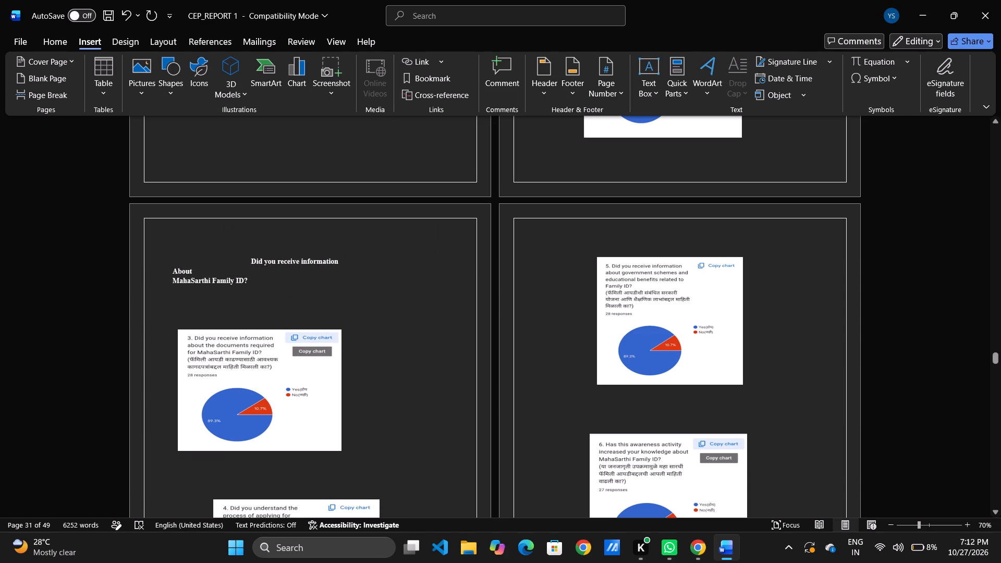
Remove most of the blank space before "Did you receive information" so the line starts near the page's text margin.
left_click(247, 264)
key("BackSpace")
key("BackSpace")
key("BackSpace")
key("BackSpace")
key("BackSpace")
key("BackSpace")
key("BackSpace")
key("BackSpace")
key("BackSpace")
key("BackSpace")
key("BackSpace")
key("BackSpace")
key("BackSpace")
key("BackSpace")
key("BackSpace")
key("BackSpace")
key("BackSpace")
key("BackSpace")
key("BackSpace")
key("BackSpace")
key("BackSpace")
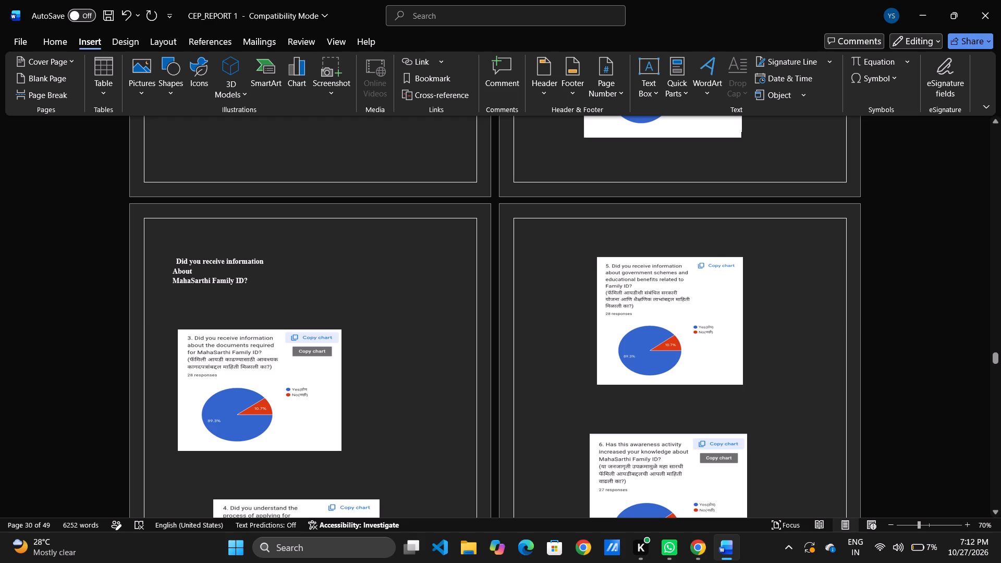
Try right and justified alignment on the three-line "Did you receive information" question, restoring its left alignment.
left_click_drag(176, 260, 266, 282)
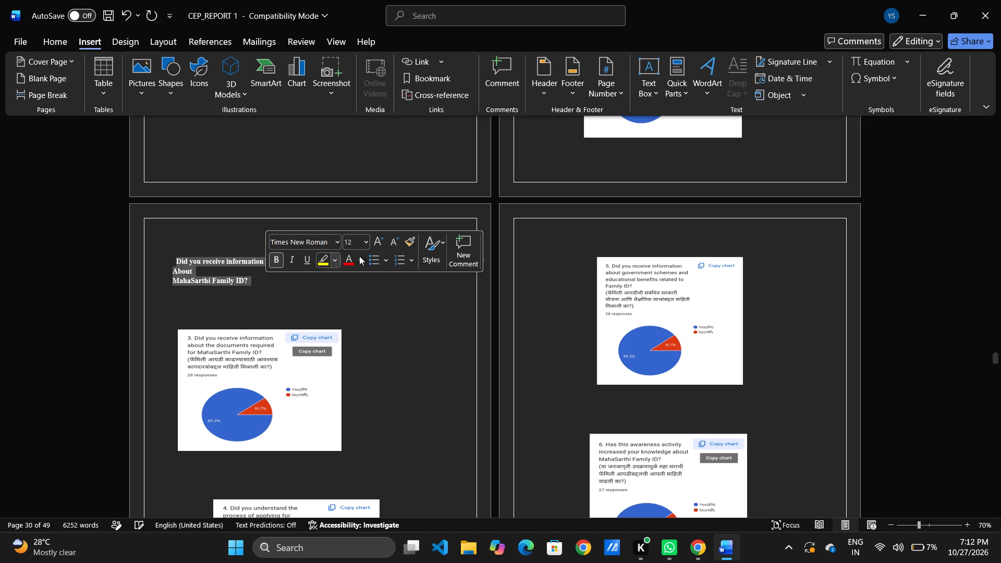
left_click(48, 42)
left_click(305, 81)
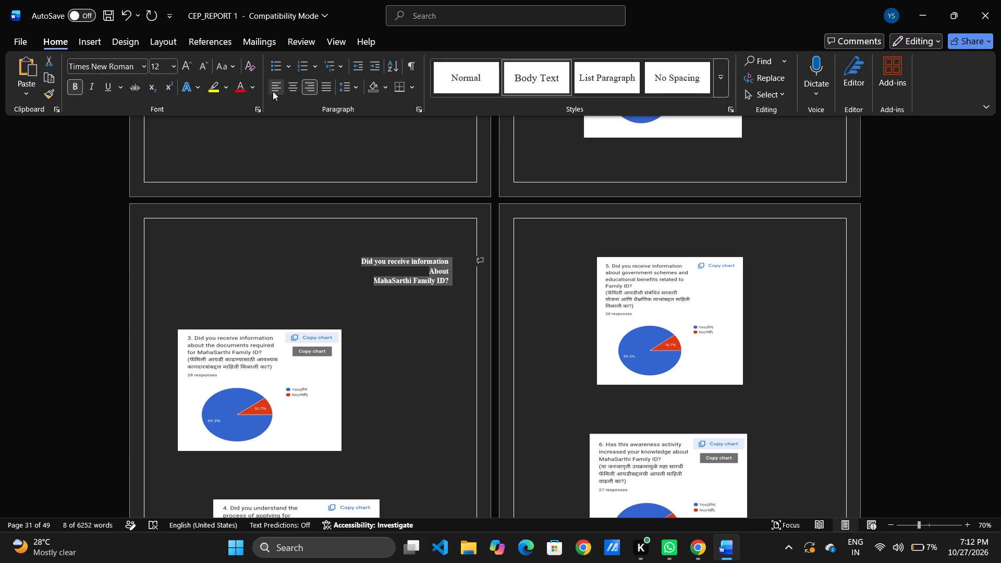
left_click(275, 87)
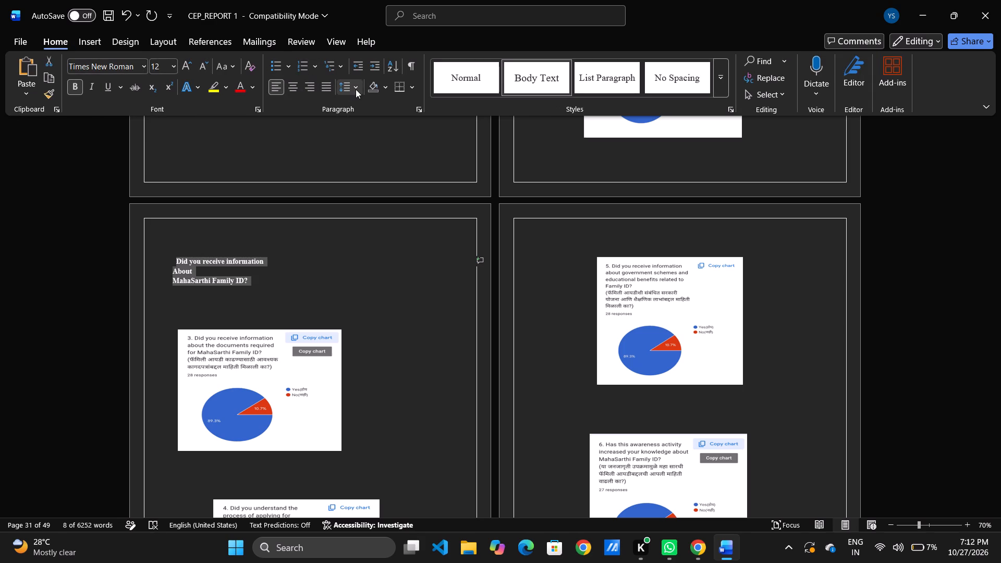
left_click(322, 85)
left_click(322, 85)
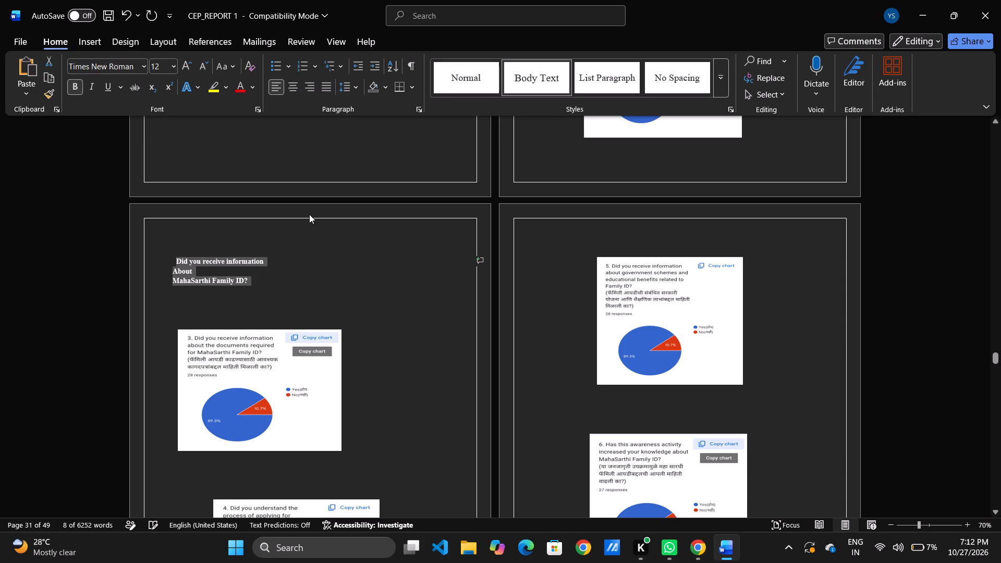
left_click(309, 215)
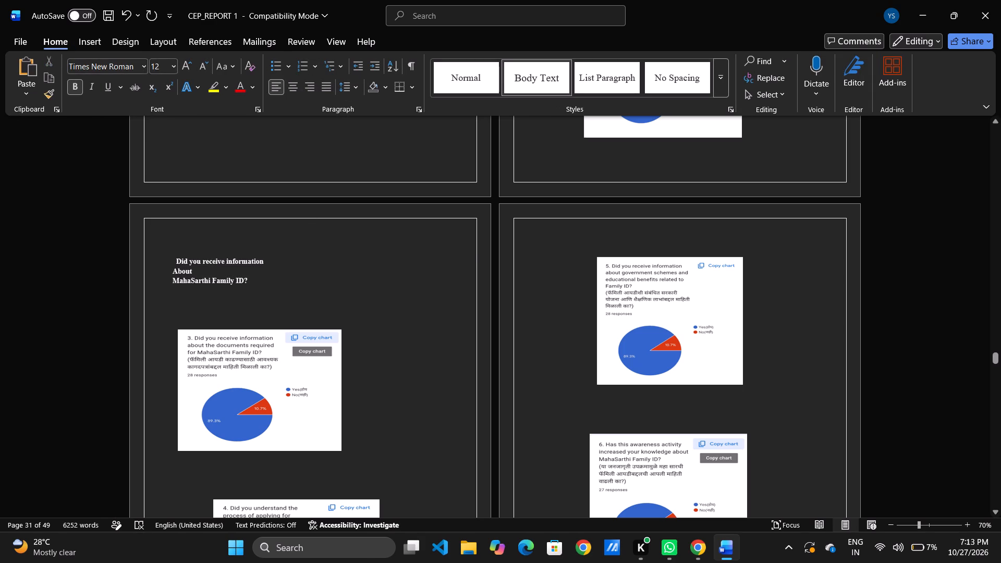
Join "About" to the end of "Did you receive information" with a space between them, and make it lowercase "about".
left_click(173, 276)
left_click(172, 273)
key("BackSpace")
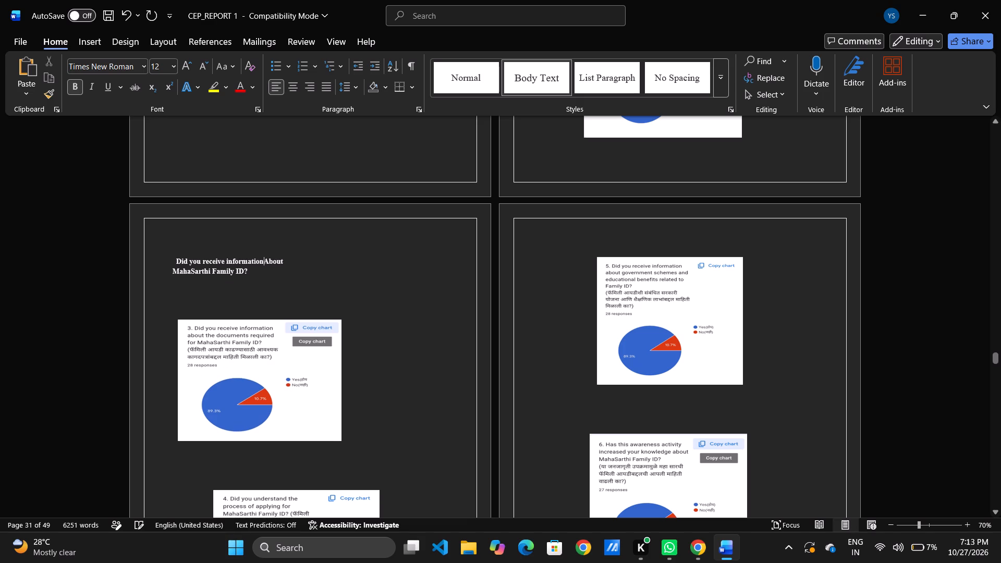
key("n")
key("BackSpace")
key("space")
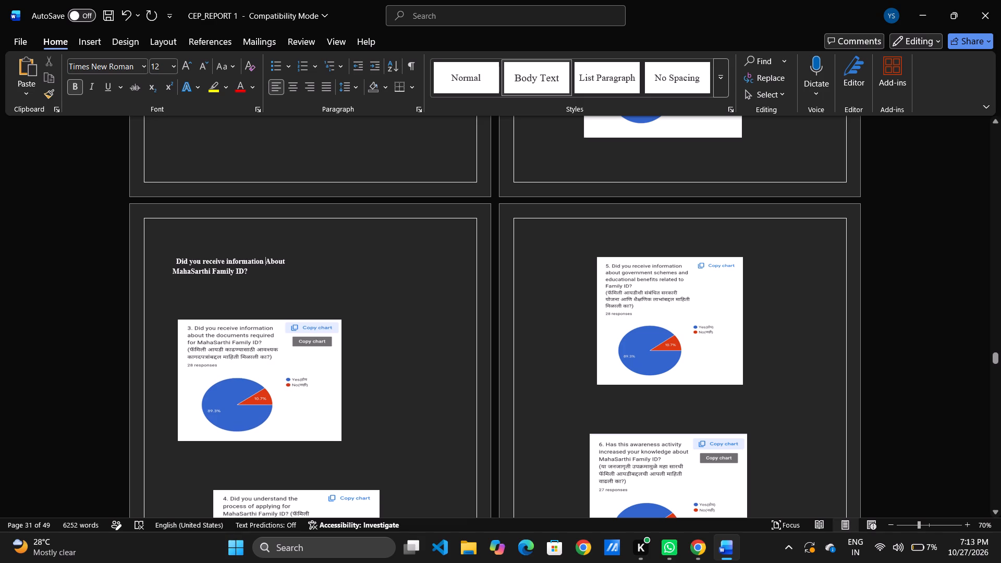
left_click(269, 262)
key("BackSpace")
key("a")
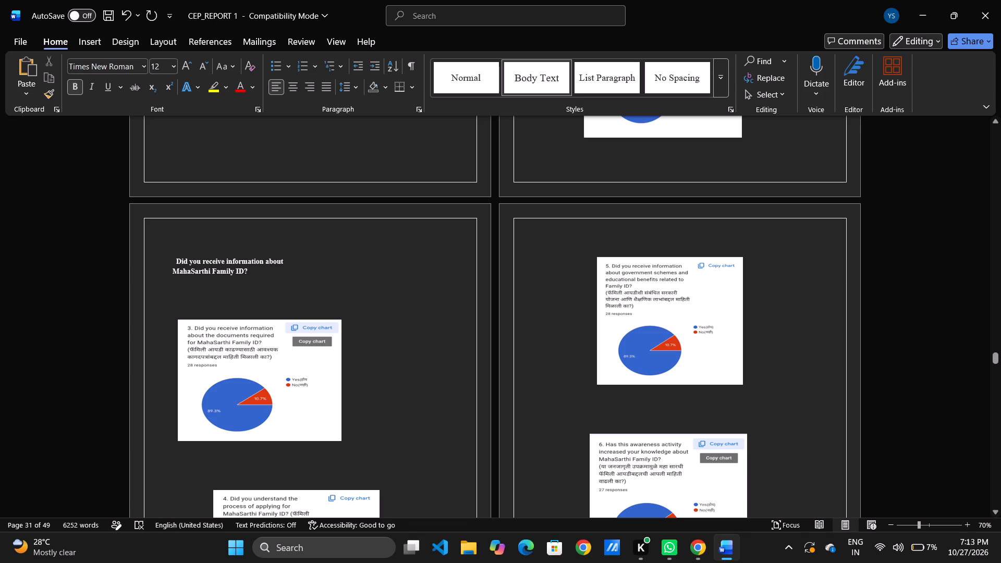
Number the "Did you receive information about" heading as item 4, following the question 3 heading.
left_click(172, 261)
scroll(188, 253, "up", 6)
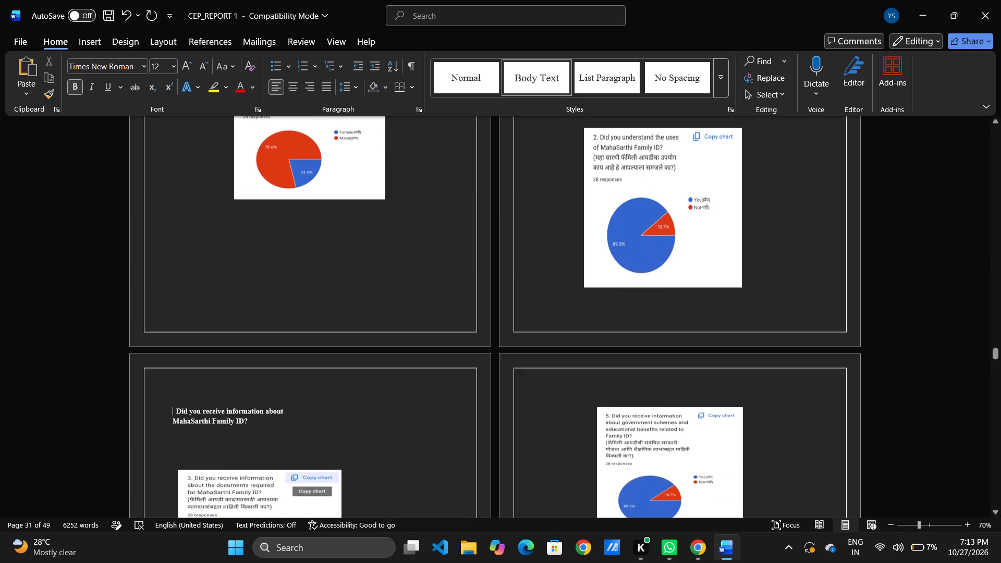
scroll(188, 253, "up", 3)
type("4.")
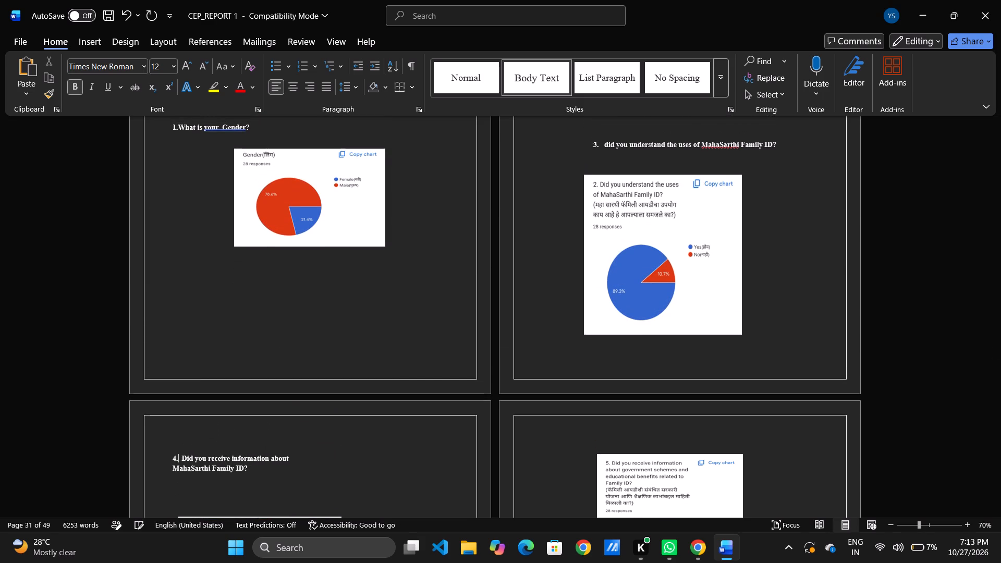
key("space")
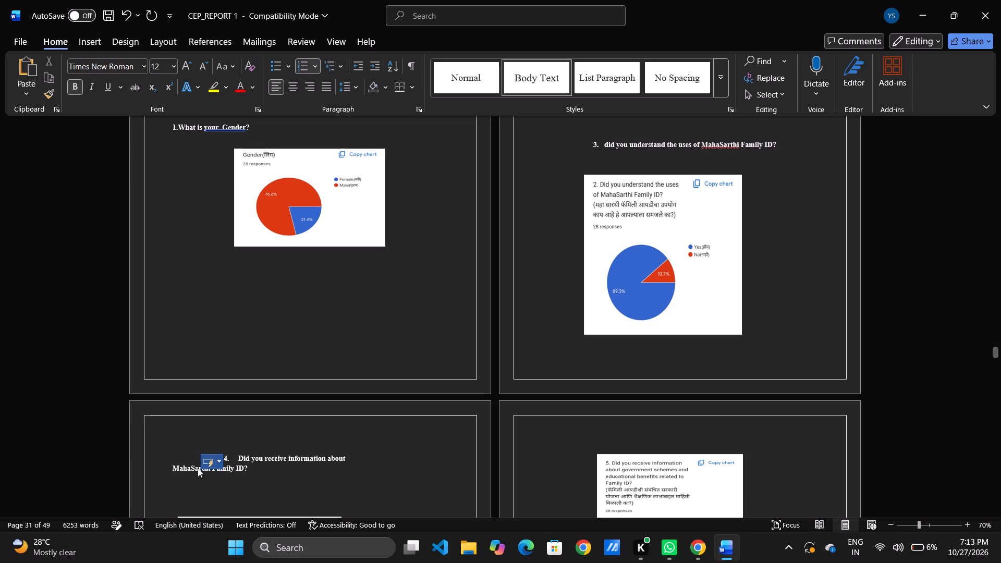
Dismiss the battery notice and indent the "MahaSarthi Family ID?" line with spaces to line up beneath the text of heading 4.
left_click(173, 467)
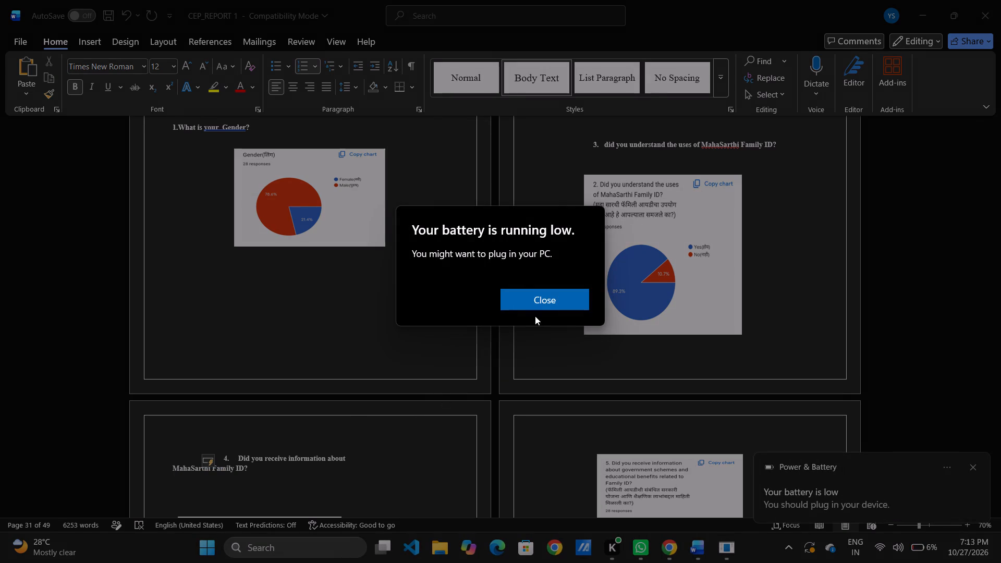
left_click(540, 299)
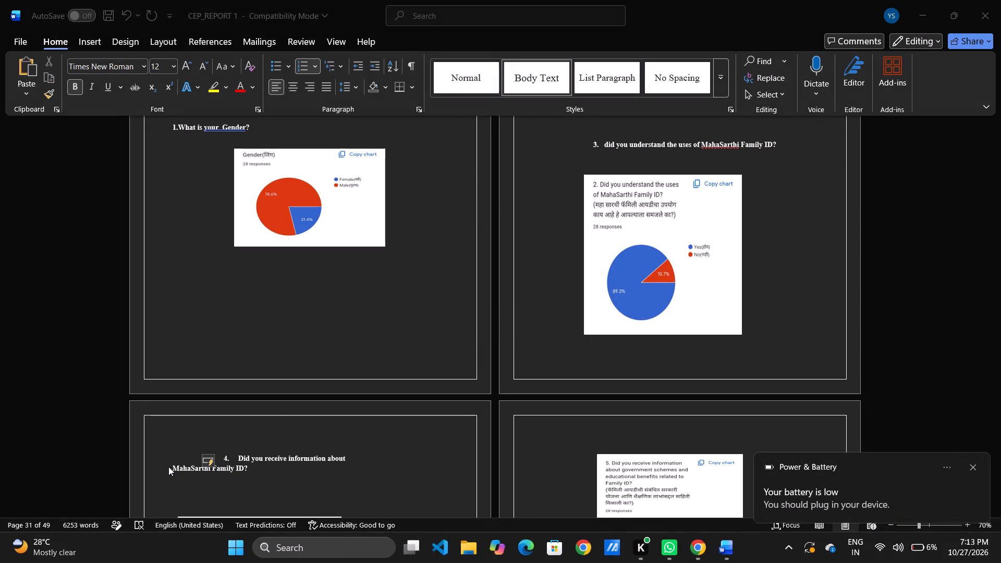
left_click(171, 467)
left_click(172, 467)
key("space")
key("space")
key("space")
key("space")
key("space")
key("space")
key("space")
key("space")
key("space")
key("space")
key("space")
key("space")
key("space")
key("space")
key("space")
key("space")
key("space")
key("space")
key("space")
key("space")
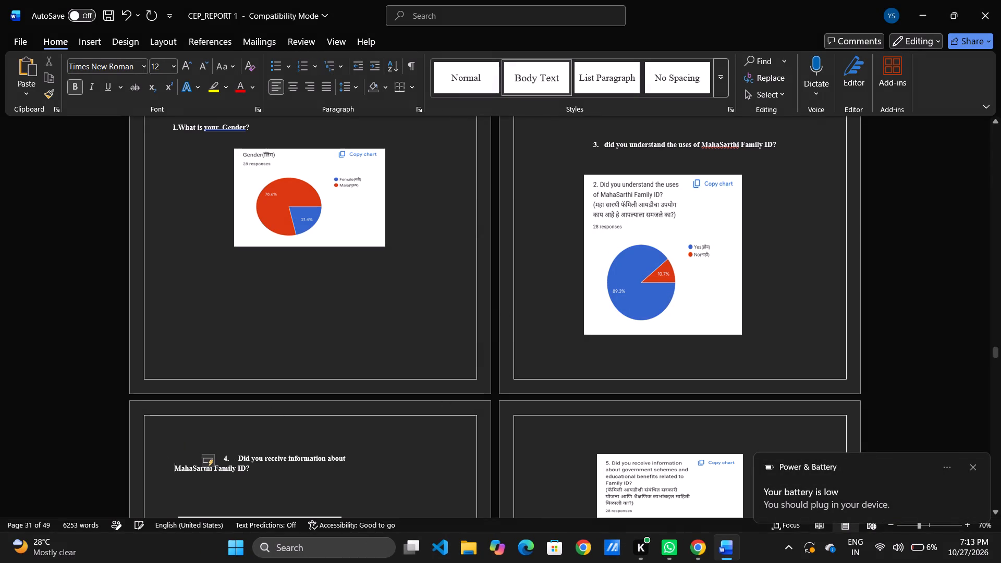
scroll(242, 473, "up", 1)
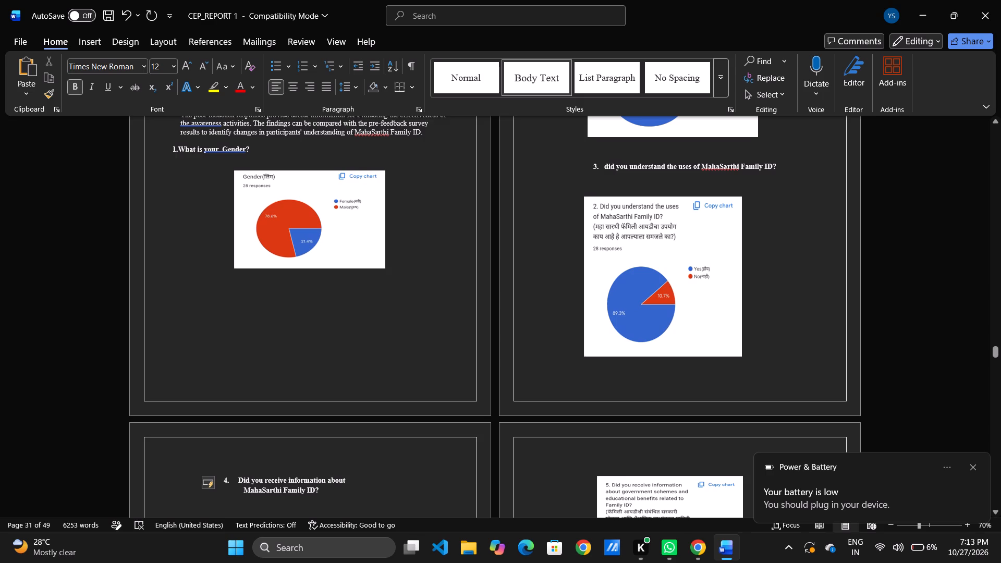
key("BackSpace")
key("BackSpace")
scroll(248, 461, "down", 3)
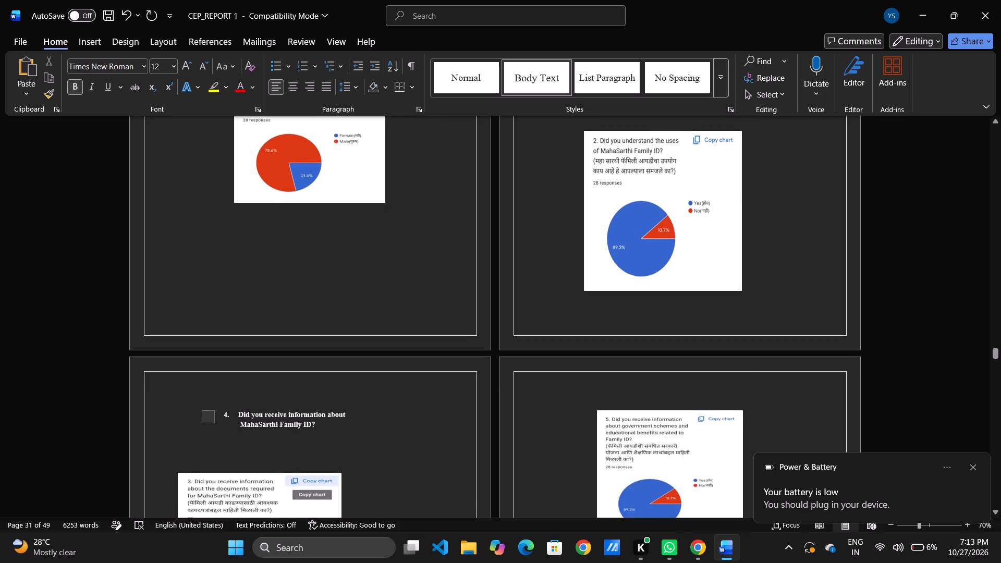
scroll(270, 450, "down", 5)
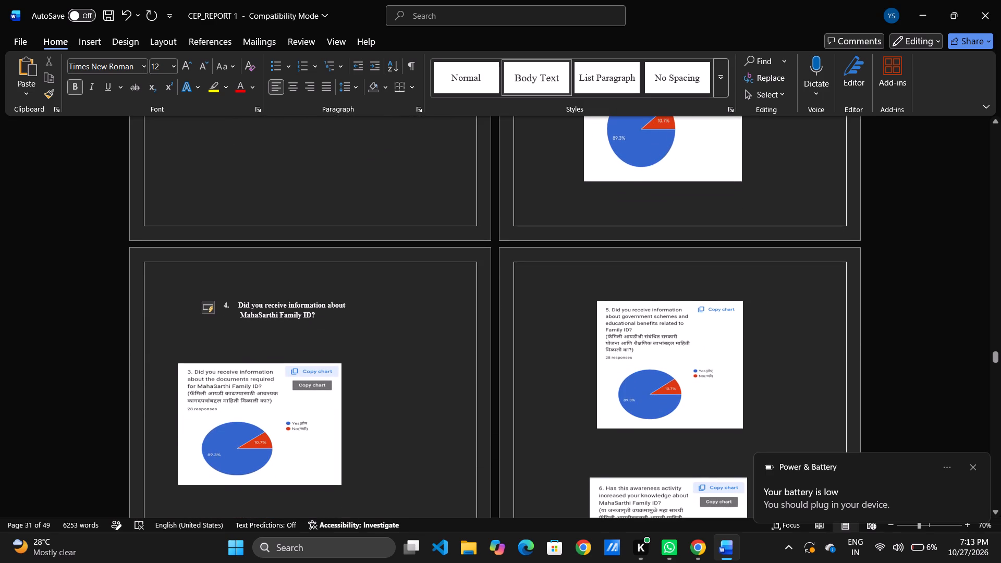